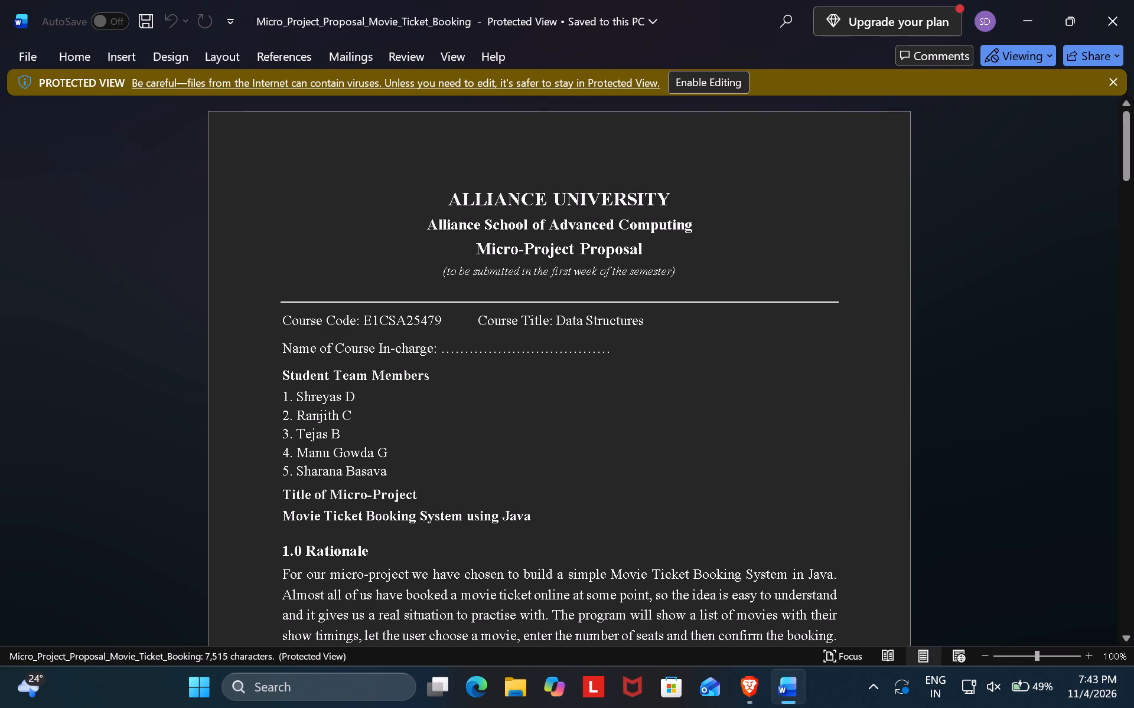
{"action": "left_click", "coordinate": [713, 81]}
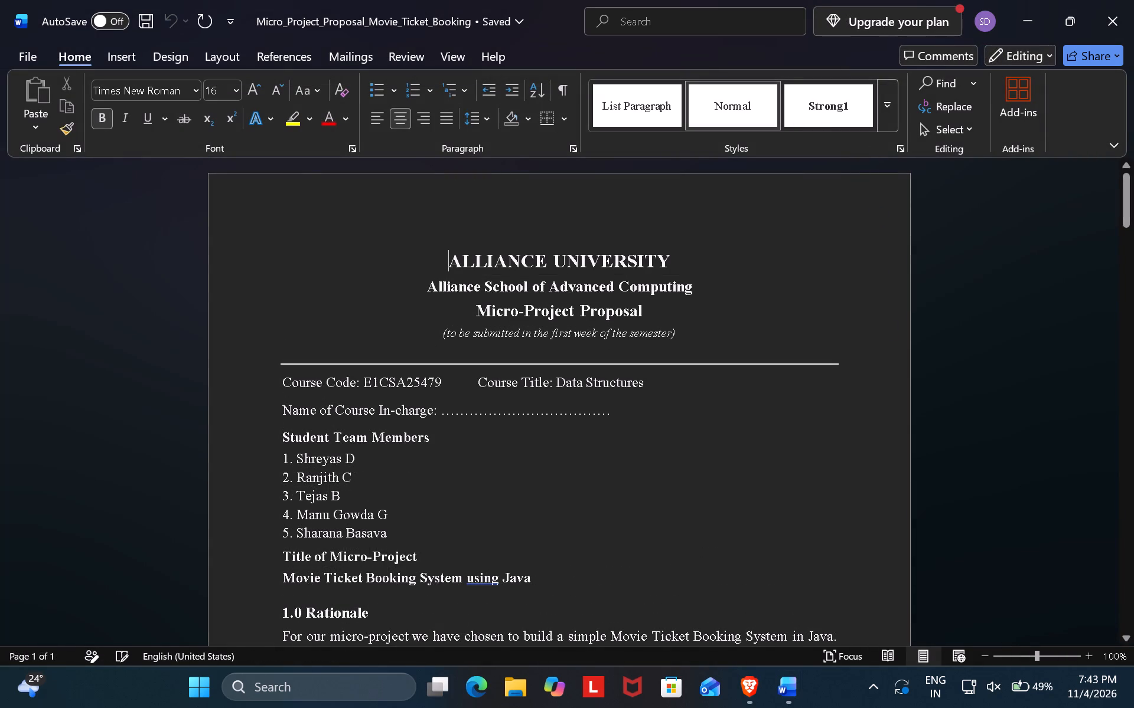
Delete the horizontal line between the proposal's title block and the course code line.
{"action": "left_click", "coordinate": [848, 372]}
{"action": "left_click", "coordinate": [849, 364]}
{"action": "left_click", "coordinate": [849, 364]}
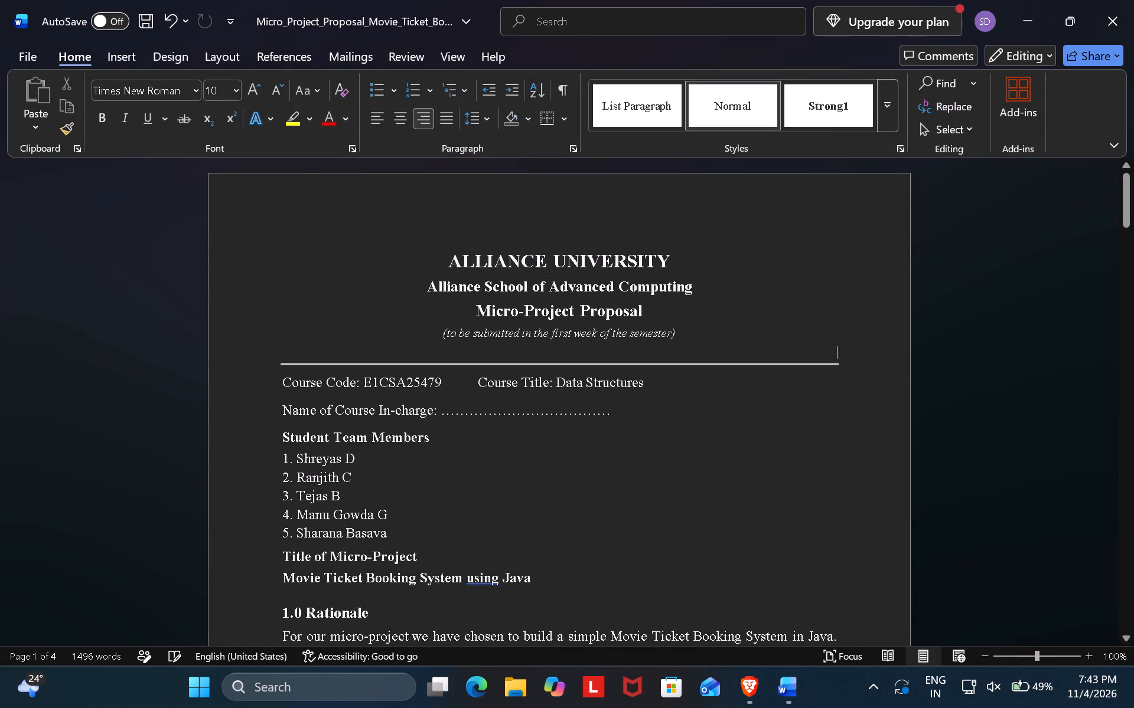
{"action": "key", "text": "Delete"}
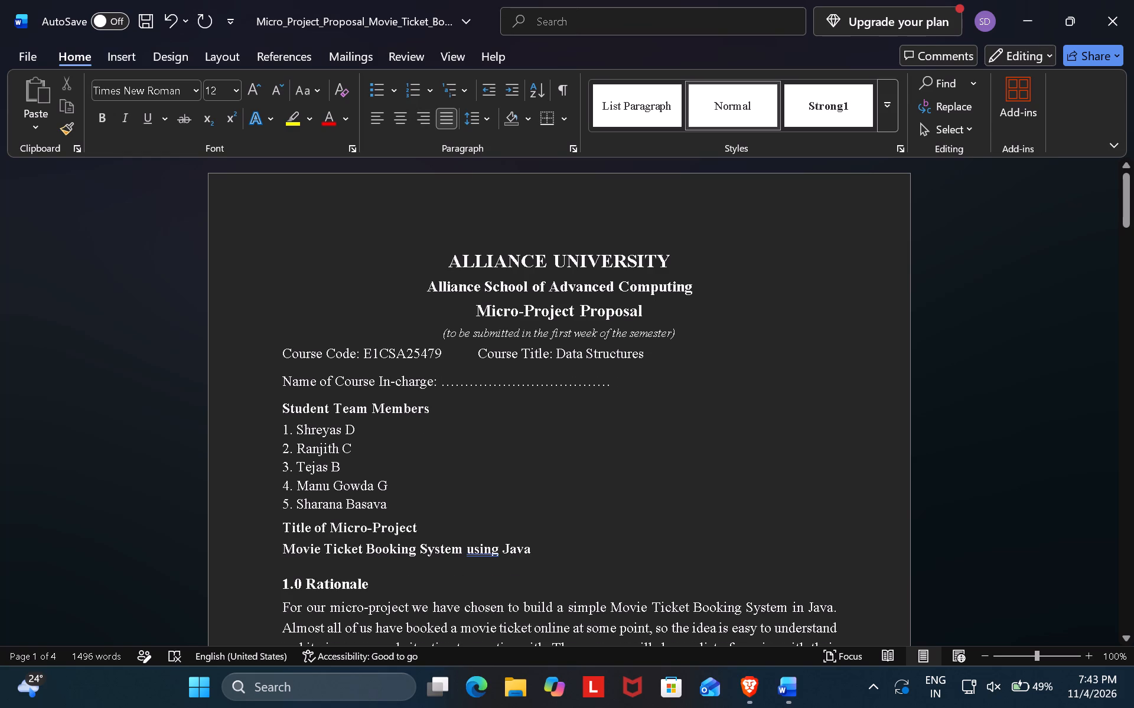
Read through the proposal's sections, task division and action plan, down to the Tentative Resources Required table.
{"action": "scroll", "coordinate": [578, 464], "scroll_direction": "down", "scroll_amount": 4}
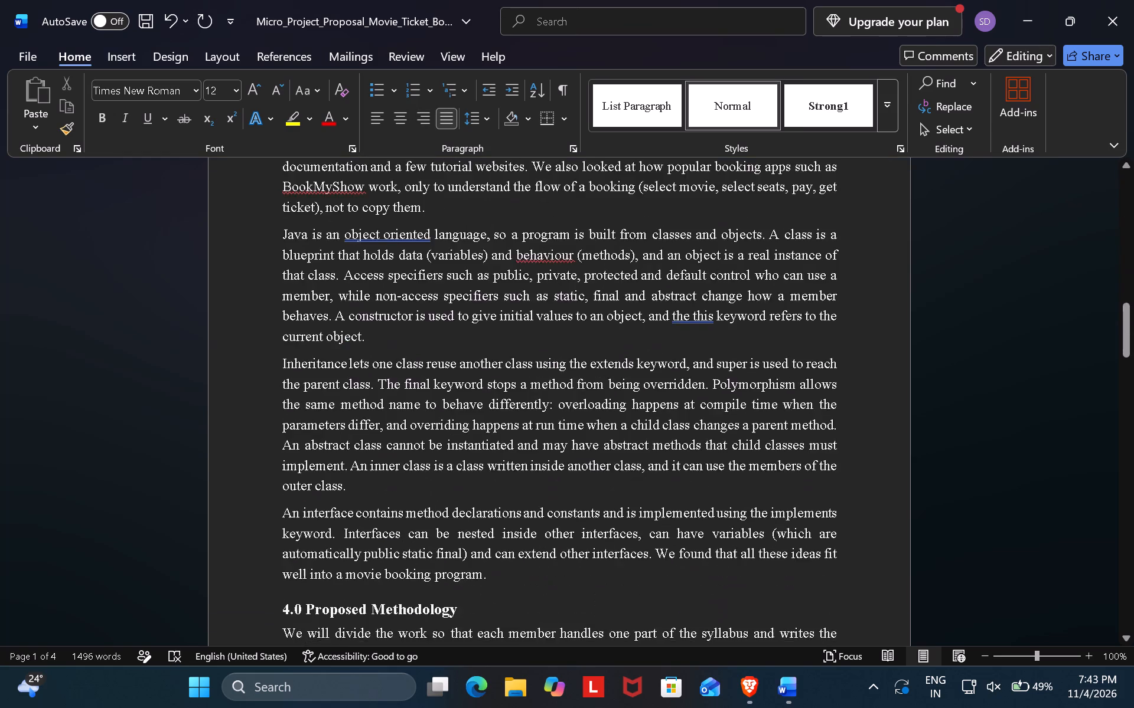
{"action": "scroll", "coordinate": [578, 464], "scroll_direction": "down", "scroll_amount": 1}
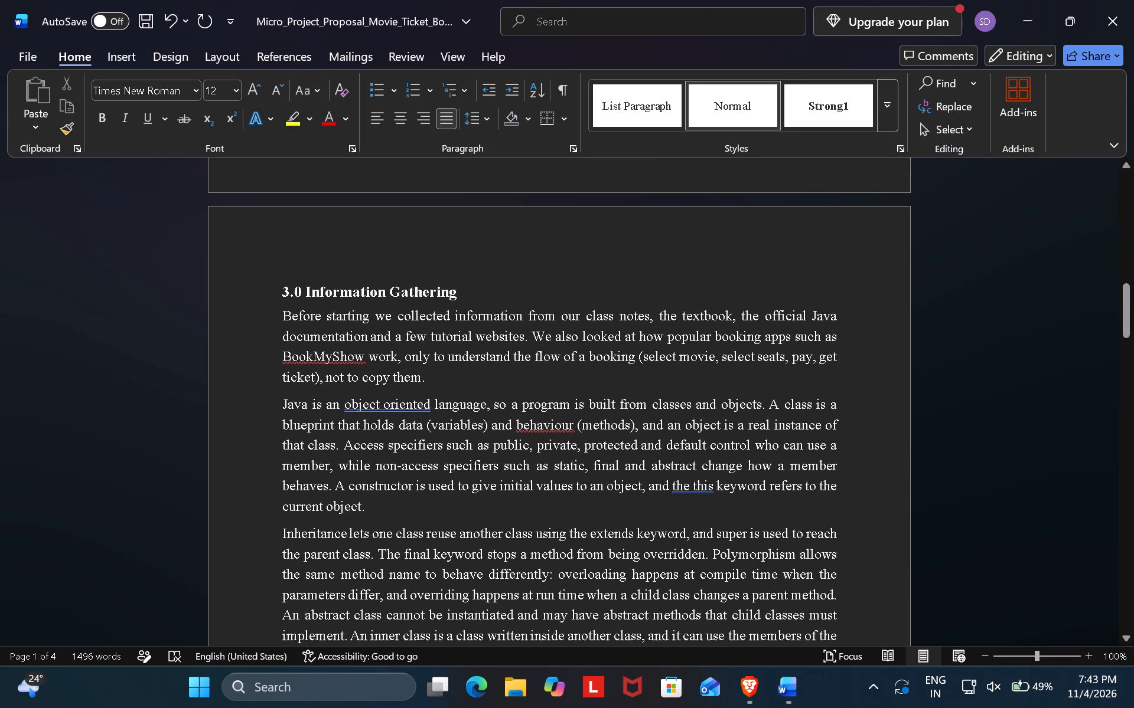
{"action": "scroll", "coordinate": [578, 464], "scroll_direction": "down", "scroll_amount": 1}
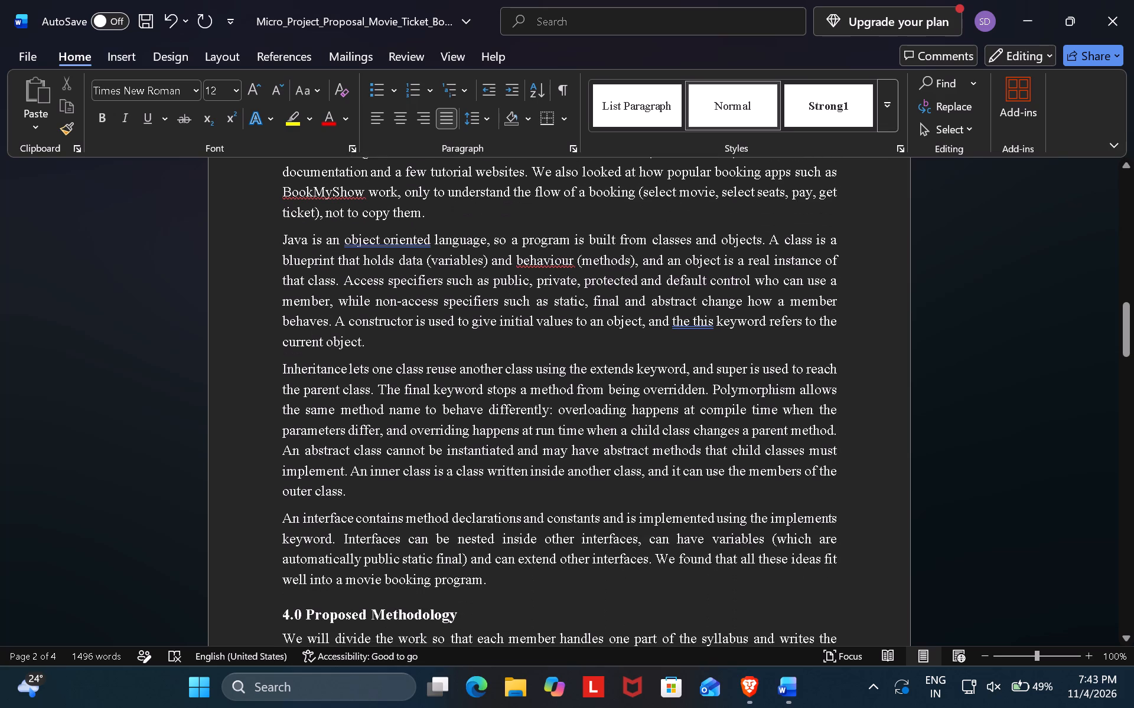
{"action": "scroll", "coordinate": [578, 464], "scroll_direction": "down", "scroll_amount": 1}
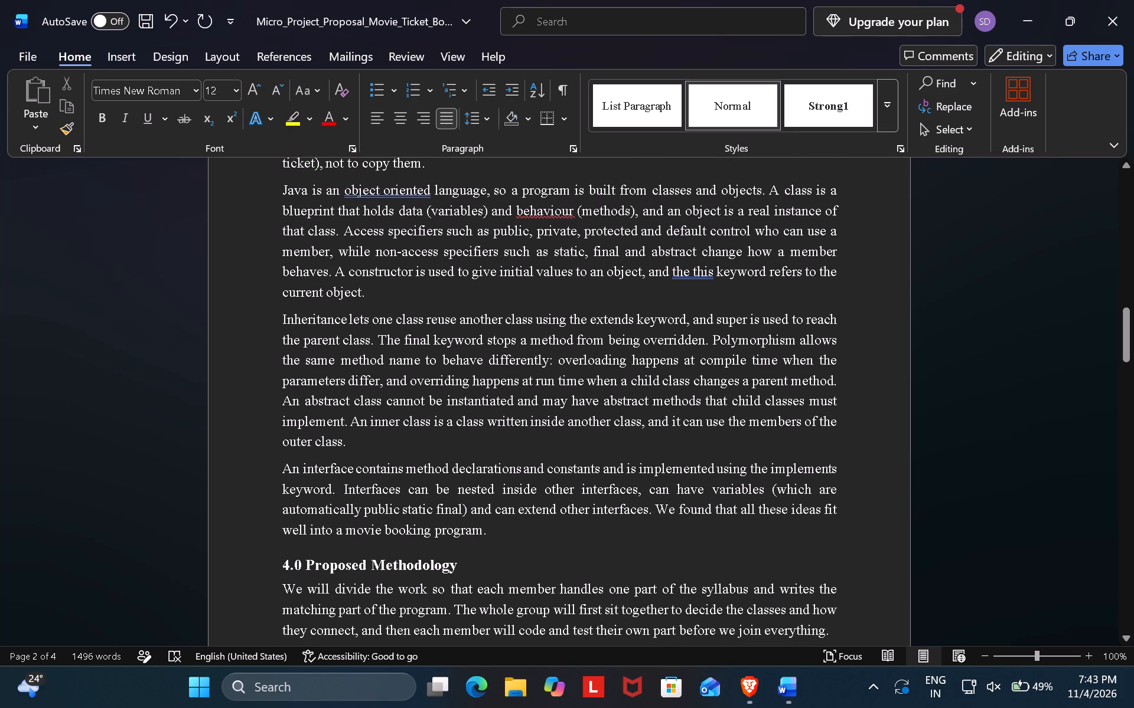
{"action": "scroll", "coordinate": [578, 464], "scroll_direction": "down", "scroll_amount": 6}
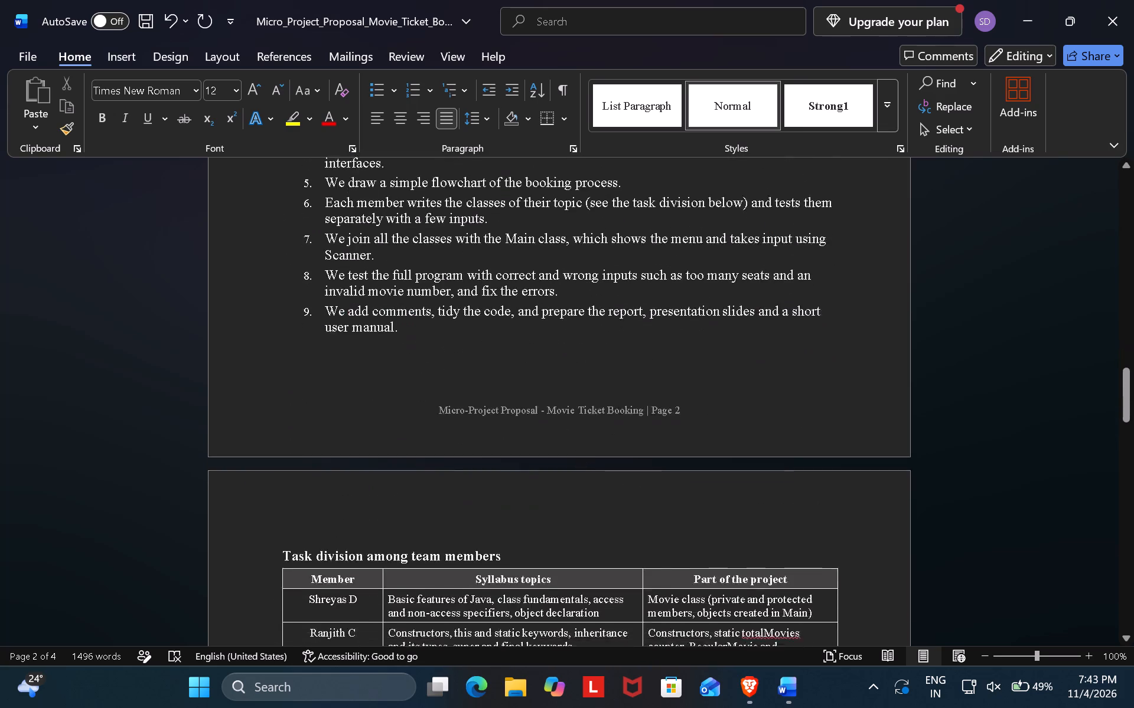
{"action": "scroll", "coordinate": [578, 464], "scroll_direction": "down", "scroll_amount": 4}
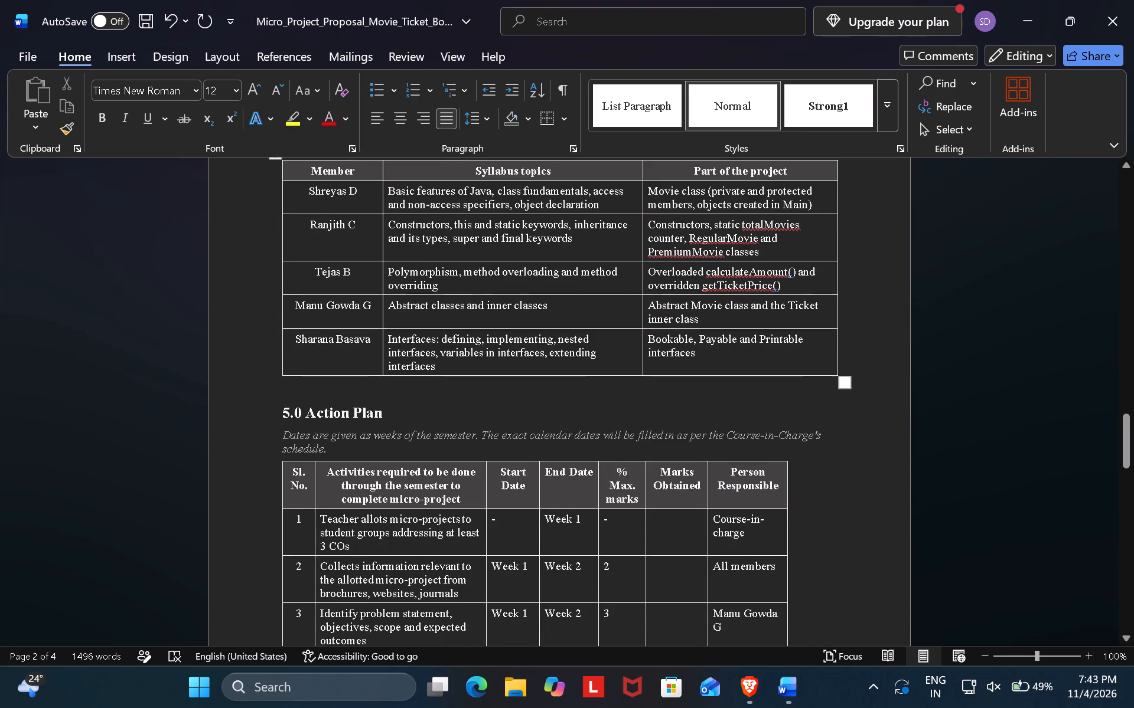
{"action": "scroll", "coordinate": [578, 464], "scroll_direction": "down", "scroll_amount": 1}
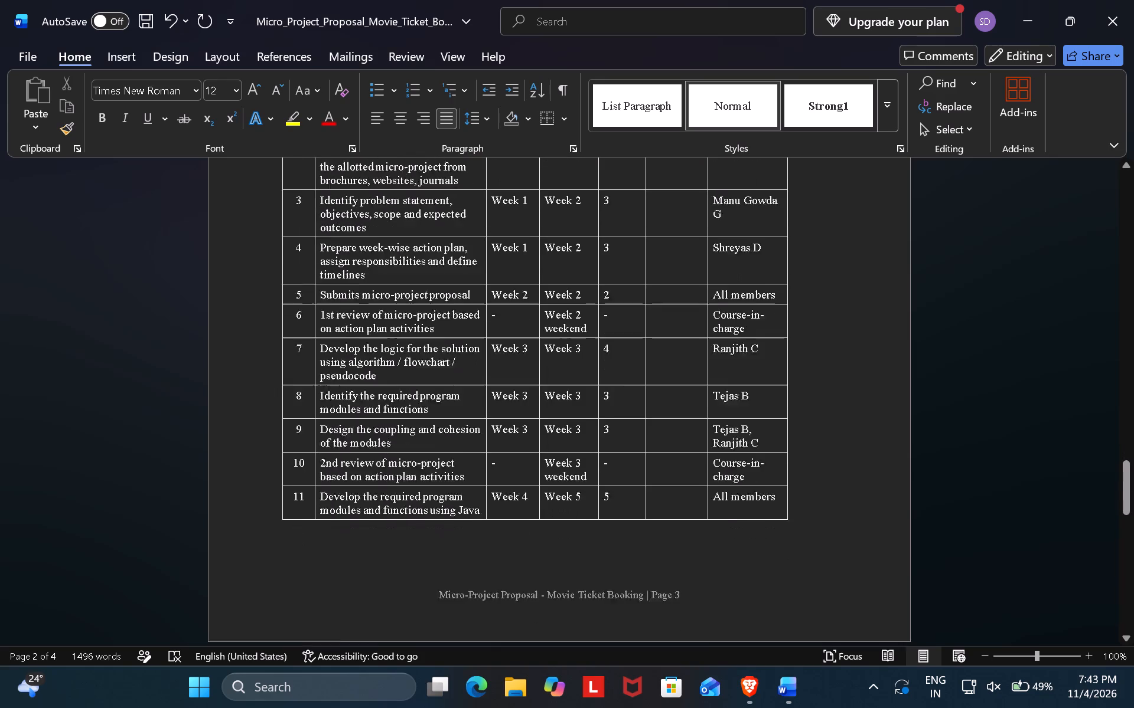
{"action": "scroll", "coordinate": [578, 464], "scroll_direction": "down", "scroll_amount": 3}
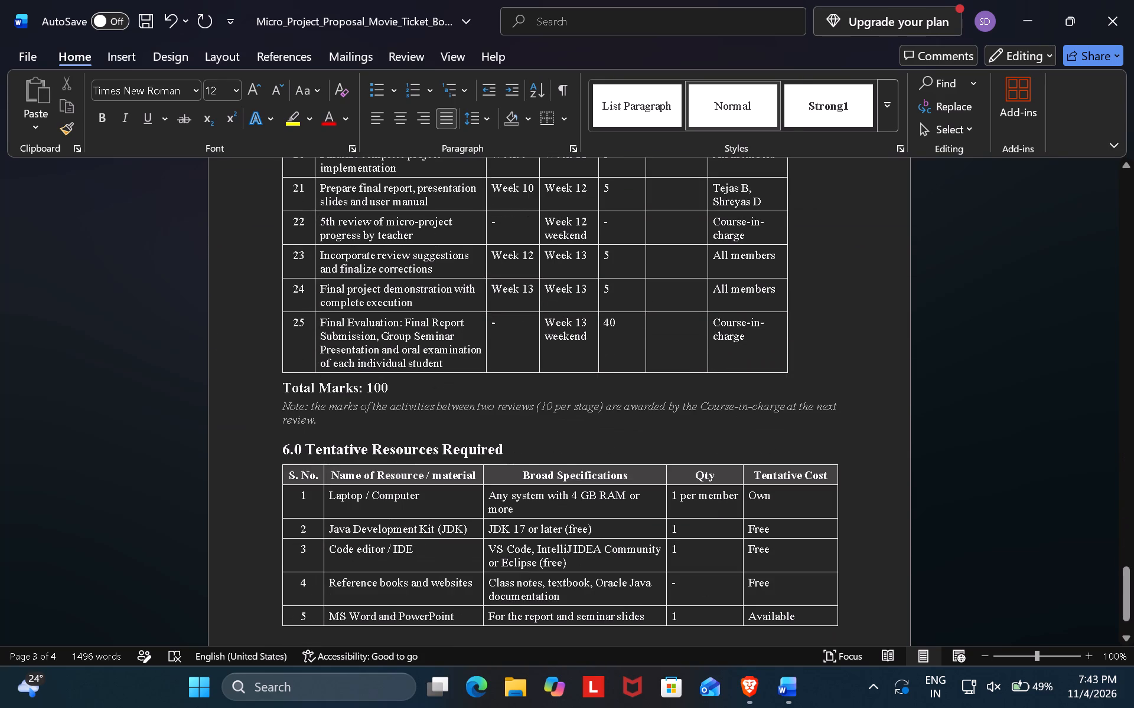
{"action": "scroll", "coordinate": [578, 464], "scroll_direction": "down", "scroll_amount": 2}
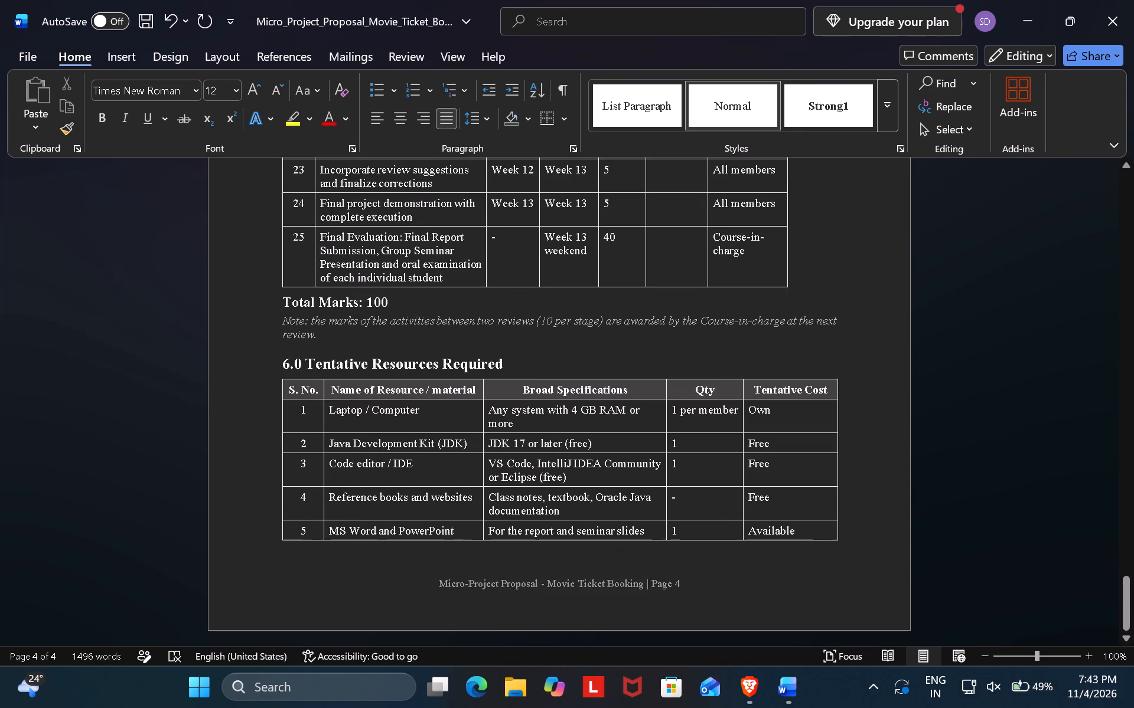
Replace every Tentative Cost entry in the Tentative Resources Required table, rows 1 to 5, with a hyphen (-).
{"action": "left_click_drag", "start_coordinate": [796, 527], "coordinate": [762, 483]}
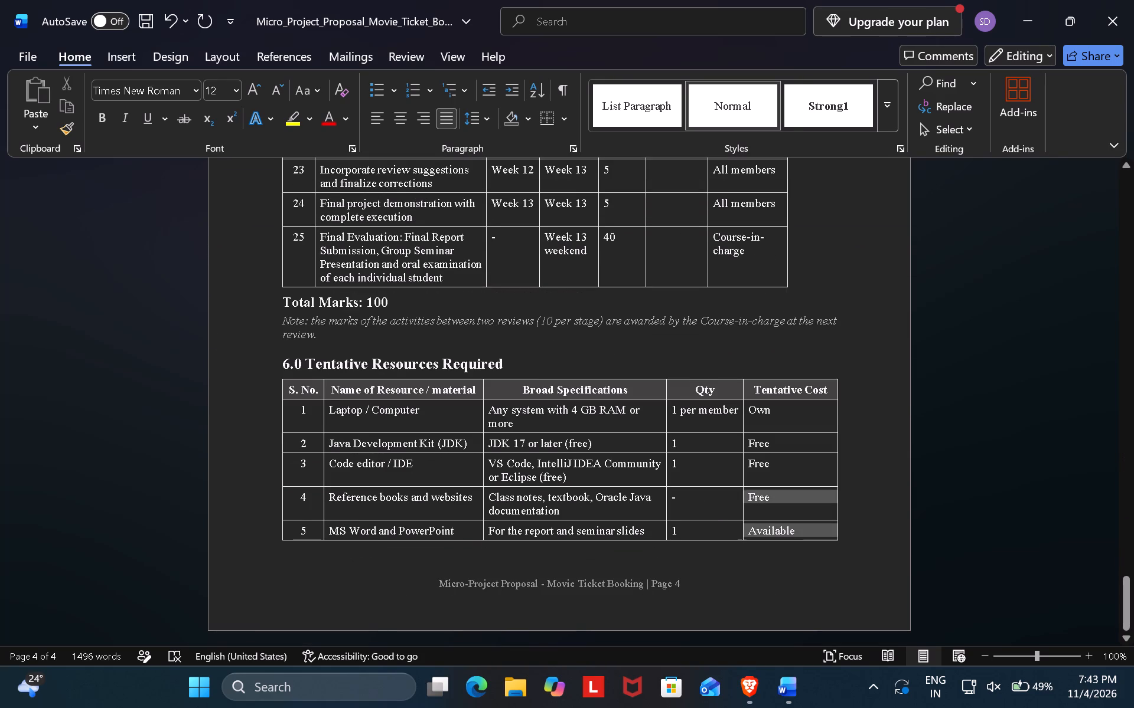
{"action": "left_click_drag", "start_coordinate": [762, 483], "coordinate": [754, 422]}
{"action": "key", "text": "minus"}
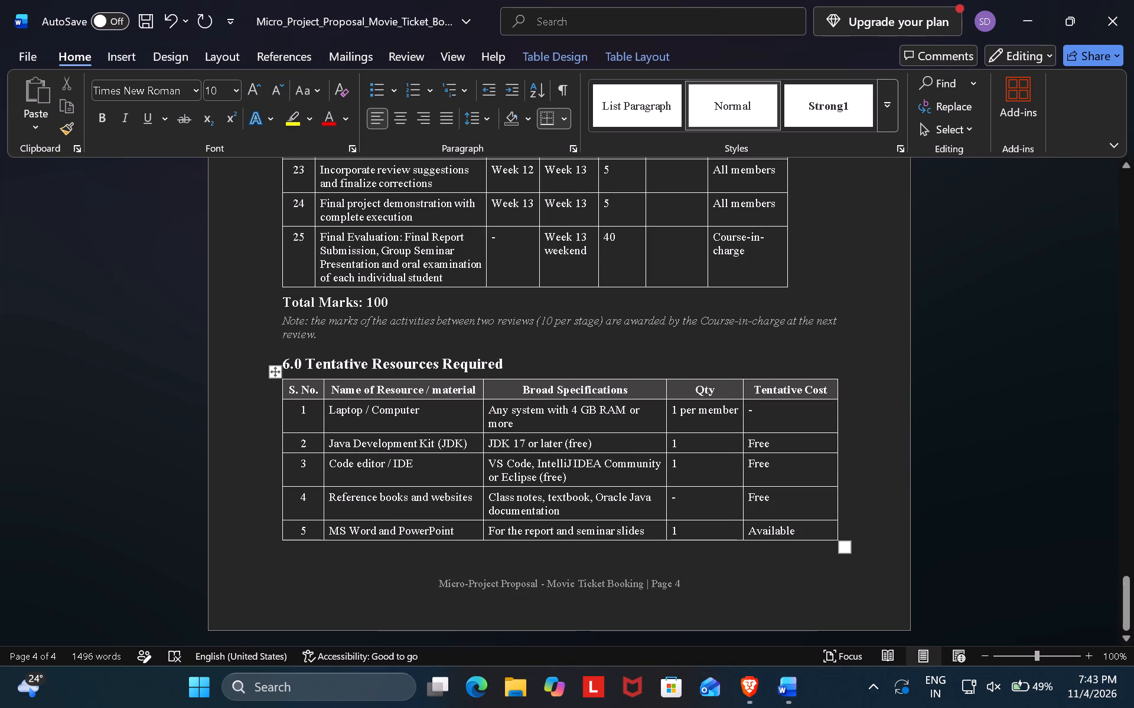
{"action": "left_click_drag", "start_coordinate": [799, 533], "coordinate": [745, 448]}
{"action": "key", "text": "minus"}
{"action": "left_click_drag", "start_coordinate": [803, 464], "coordinate": [753, 497]}
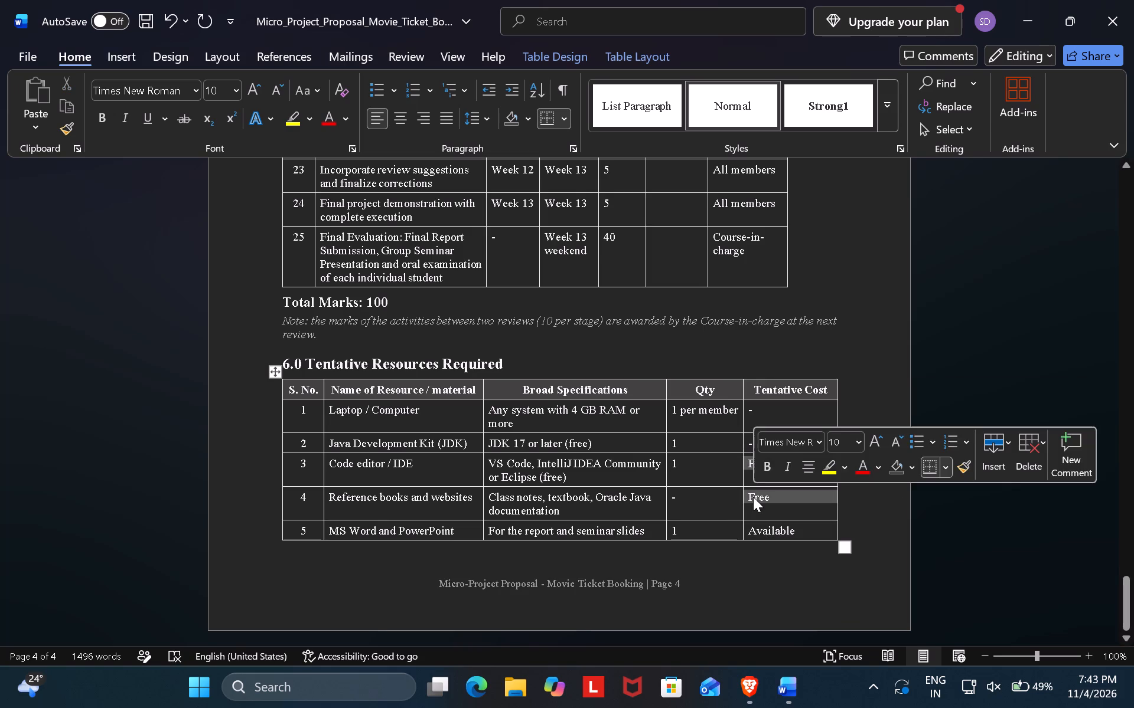
{"action": "key", "text": "minus"}
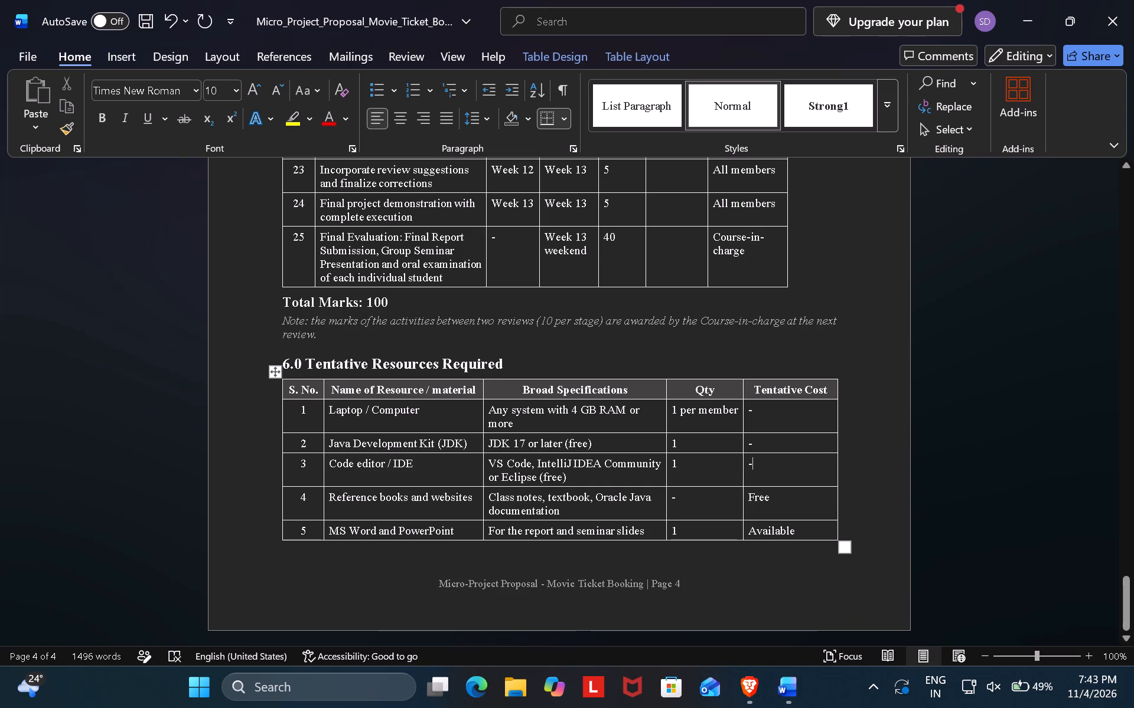
{"action": "left_click_drag", "start_coordinate": [778, 503], "coordinate": [748, 525]}
{"action": "key", "text": "minus"}
{"action": "left_click_drag", "start_coordinate": [803, 533], "coordinate": [750, 532]}
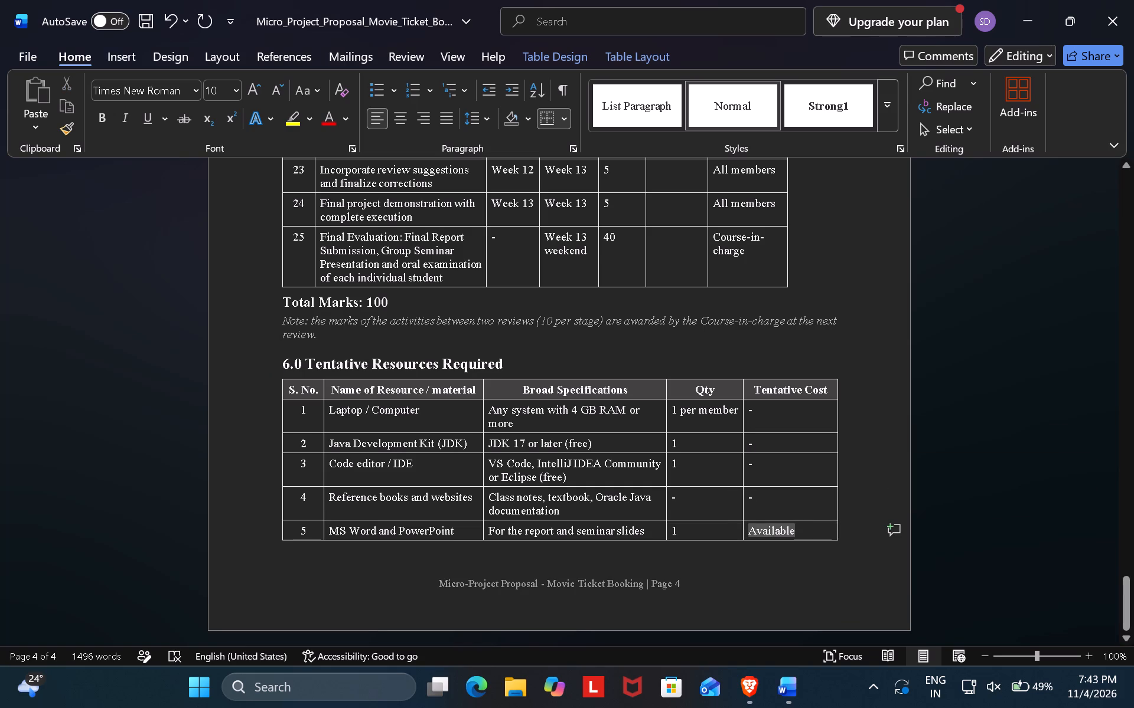
{"action": "left_click_drag", "start_coordinate": [750, 532], "coordinate": [745, 532]}
{"action": "key", "text": "minus"}
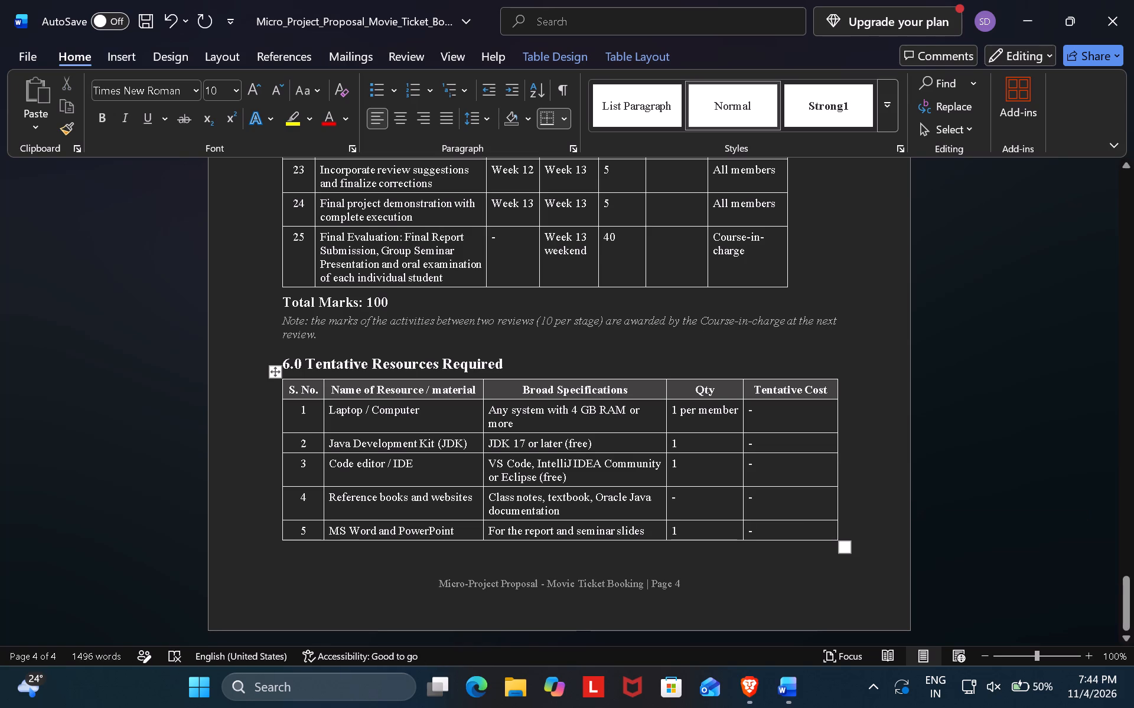
Remove "per member" from the Laptop / Computer quantity, leaving just 1.
{"action": "left_click_drag", "start_coordinate": [738, 411], "coordinate": [729, 409]}
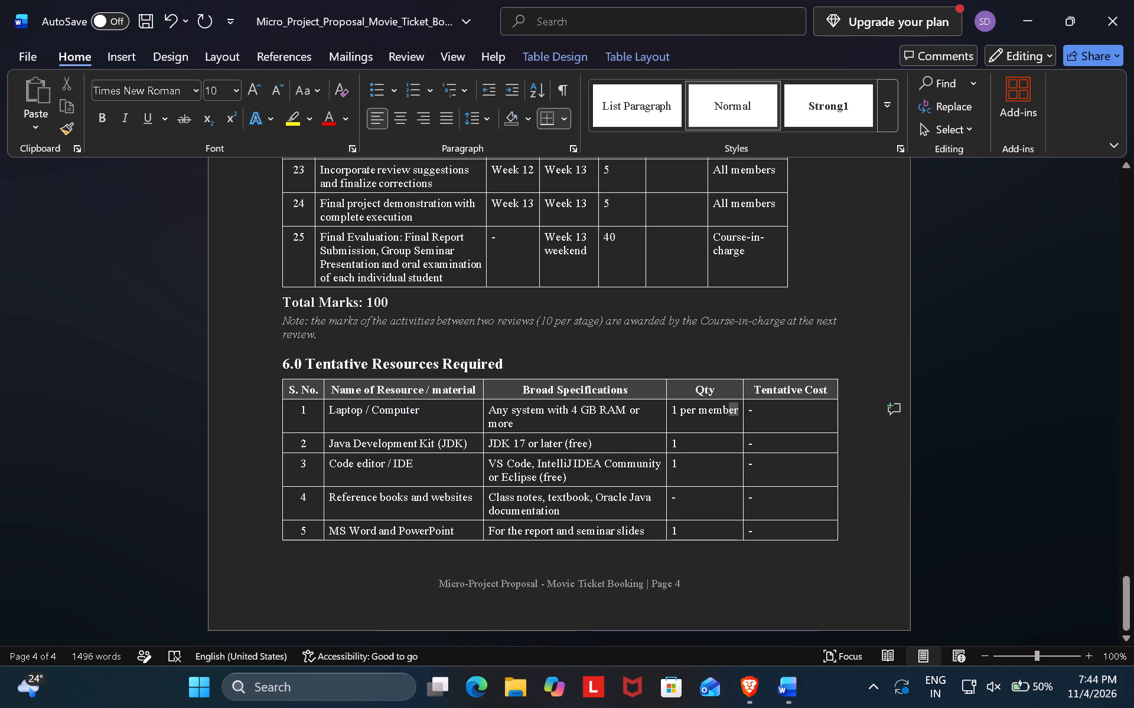
{"action": "left_click_drag", "start_coordinate": [729, 409], "coordinate": [685, 408]}
{"action": "key", "text": "BackSpace"}
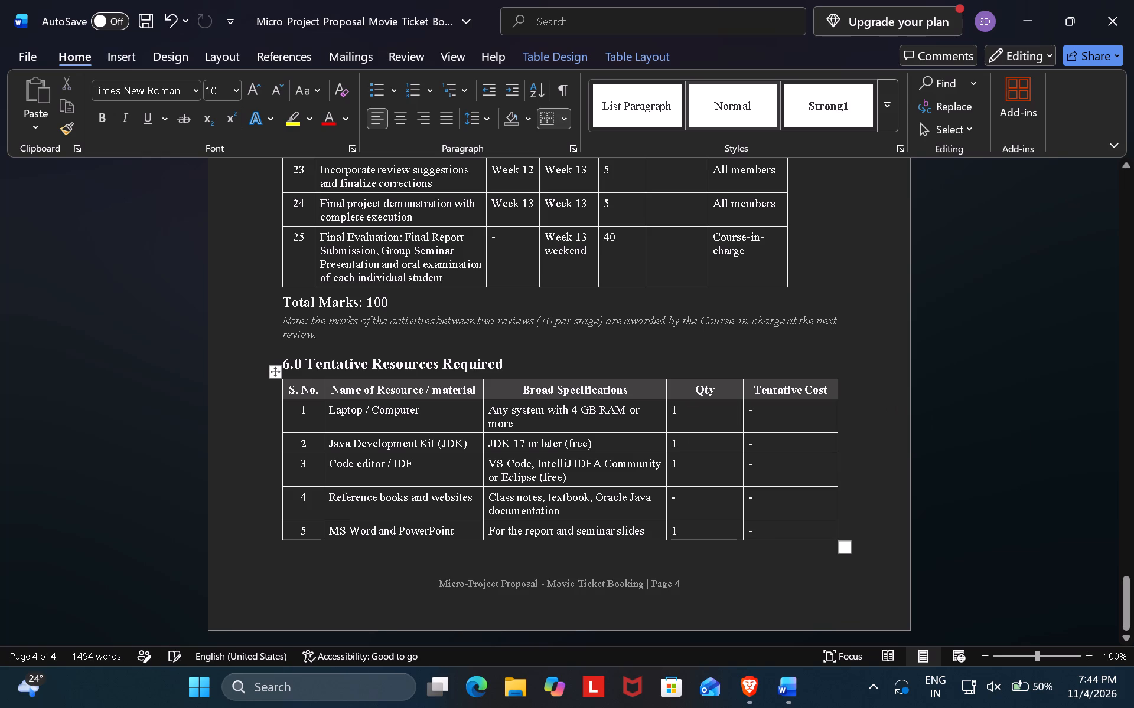
Centre the Qty and Tentative Cost entries in all five rows of the Tentative Resources Required table.
{"action": "left_click_drag", "start_coordinate": [822, 529], "coordinate": [678, 419]}
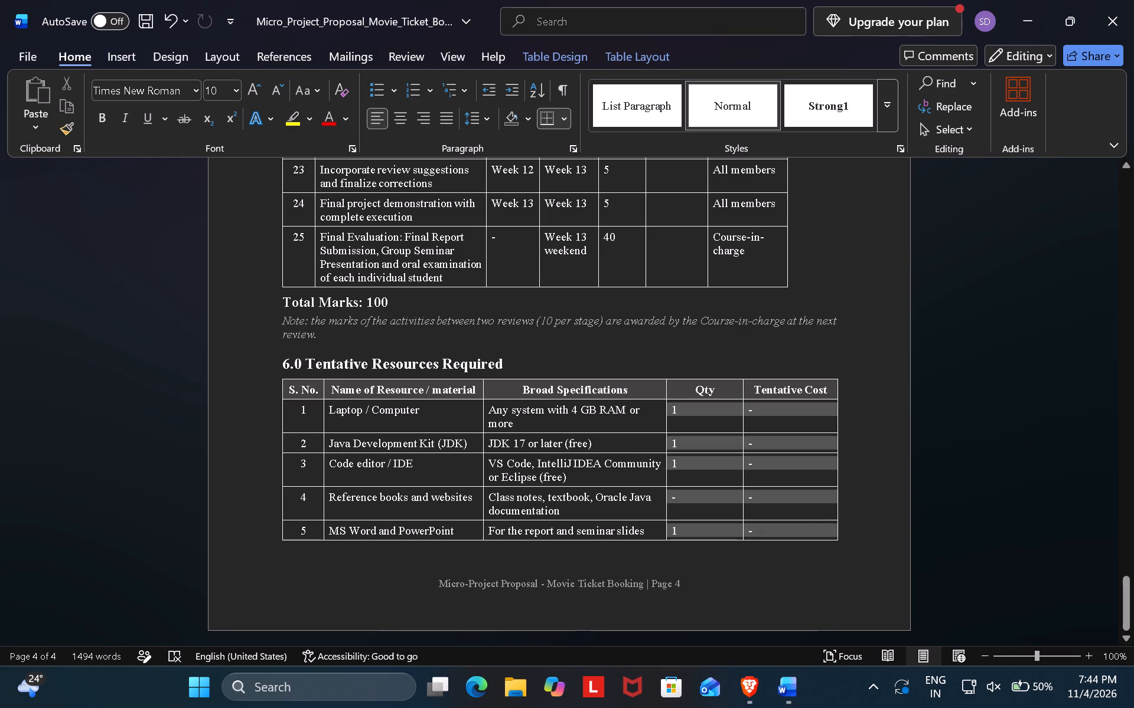
{"action": "left_click_drag", "start_coordinate": [678, 419], "coordinate": [676, 411]}
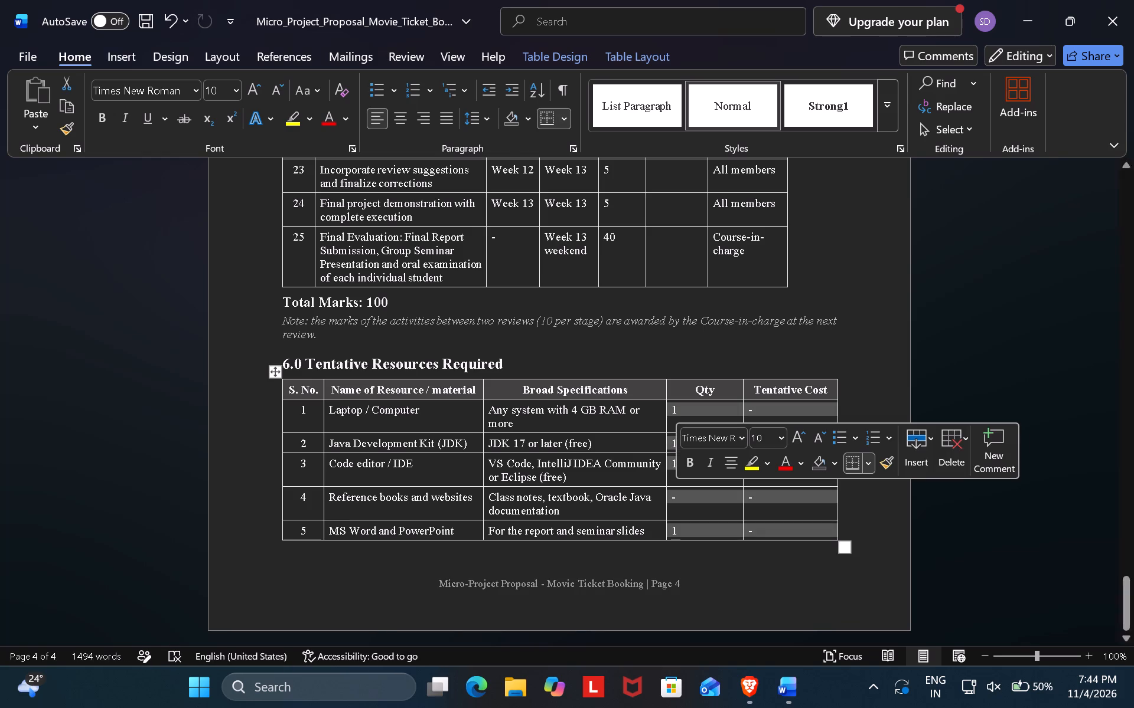
{"action": "left_click", "coordinate": [406, 113]}
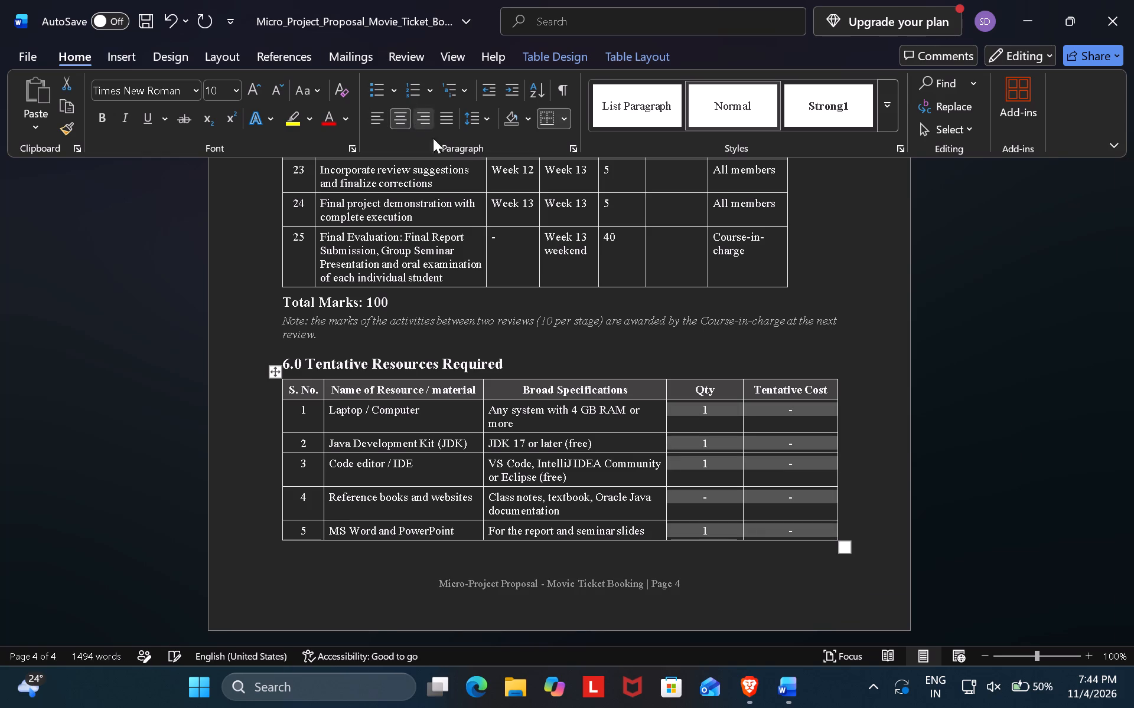
Centre the Action Plan table's columns from Start Date through Person Responsible, across all 25 activities.
{"action": "scroll", "coordinate": [674, 359], "scroll_direction": "up", "scroll_amount": 1}
{"action": "scroll", "coordinate": [674, 359], "scroll_direction": "down", "scroll_amount": 1}
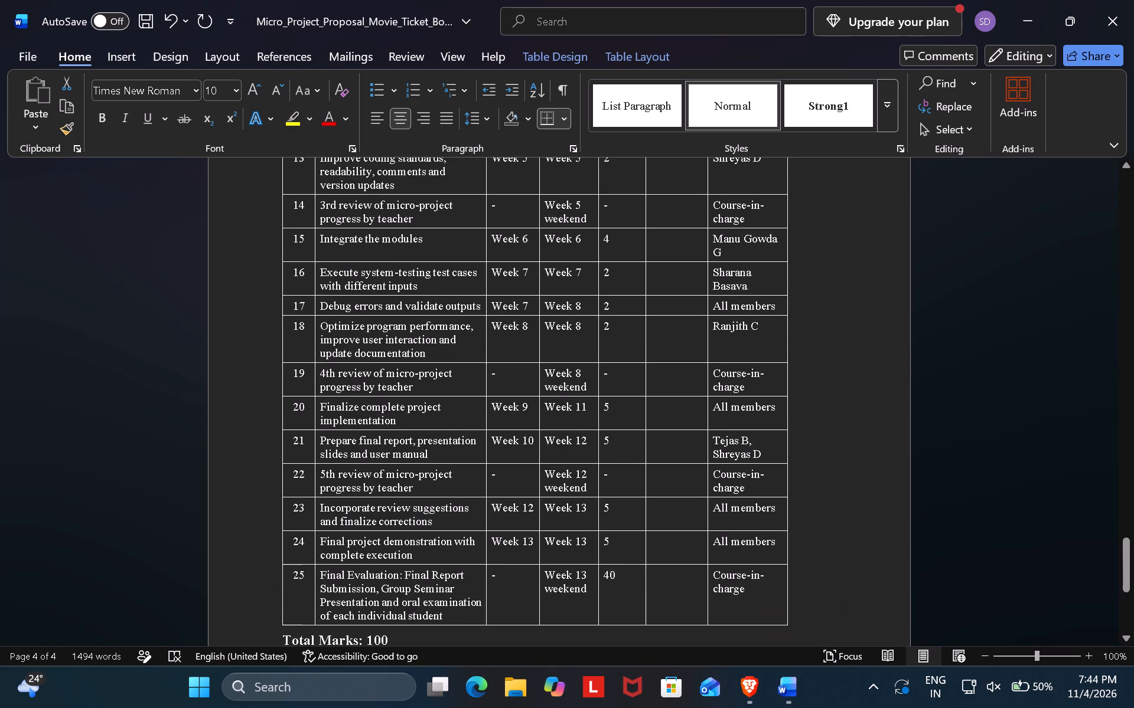
{"action": "scroll", "coordinate": [674, 359], "scroll_direction": "down", "scroll_amount": 2}
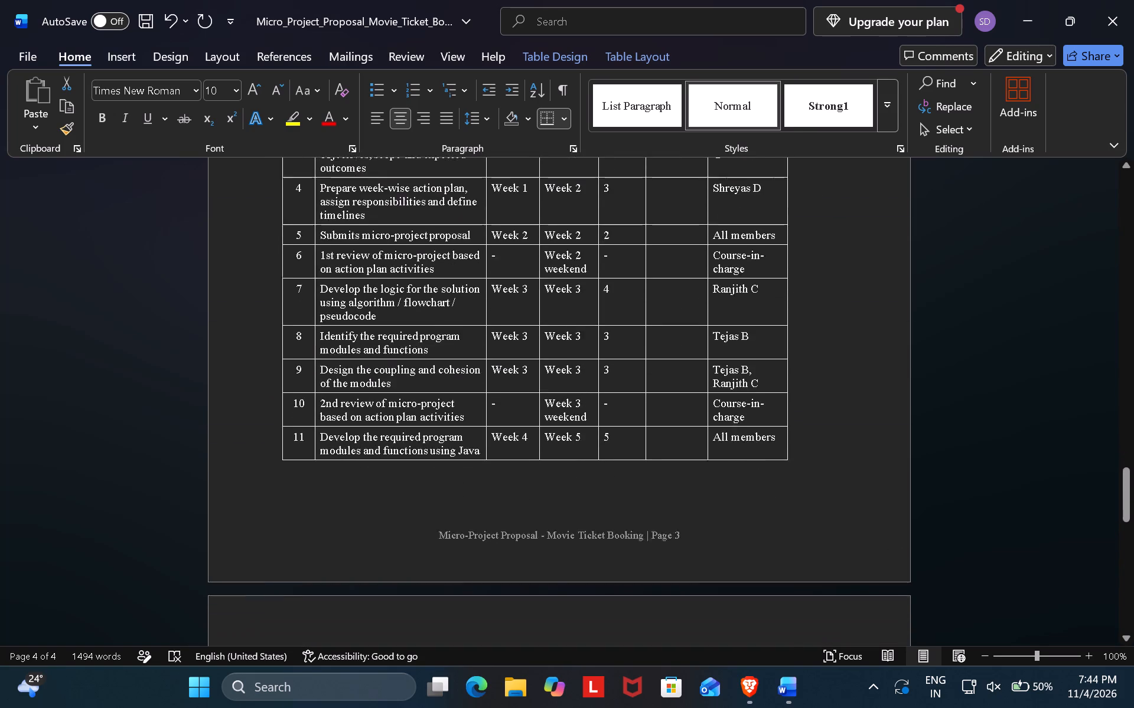
{"action": "scroll", "coordinate": [674, 359], "scroll_direction": "down", "scroll_amount": 1}
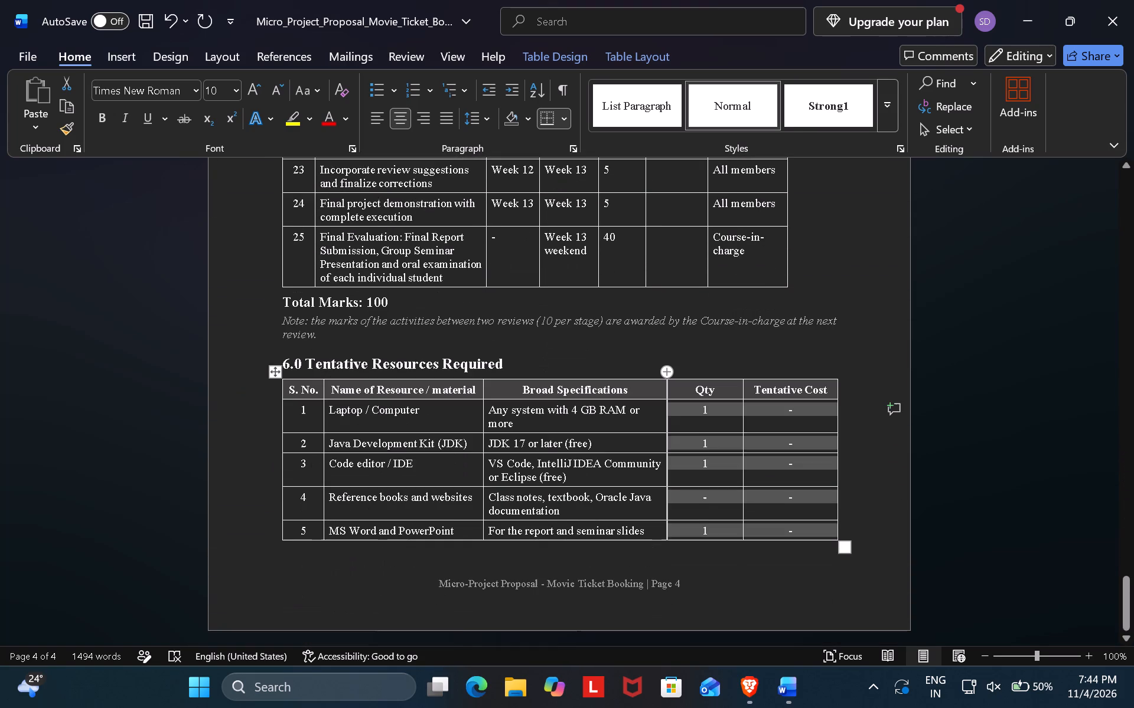
{"action": "left_click_drag", "start_coordinate": [755, 258], "coordinate": [586, 150]}
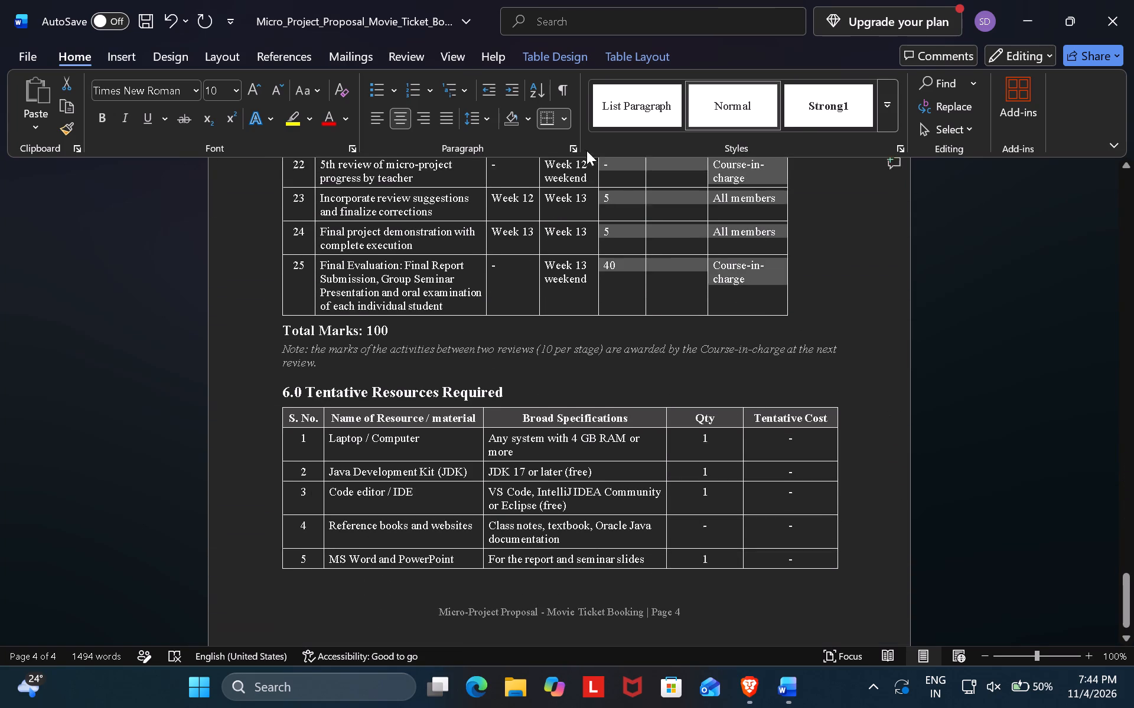
{"action": "left_click_drag", "start_coordinate": [586, 150], "coordinate": [516, 149]}
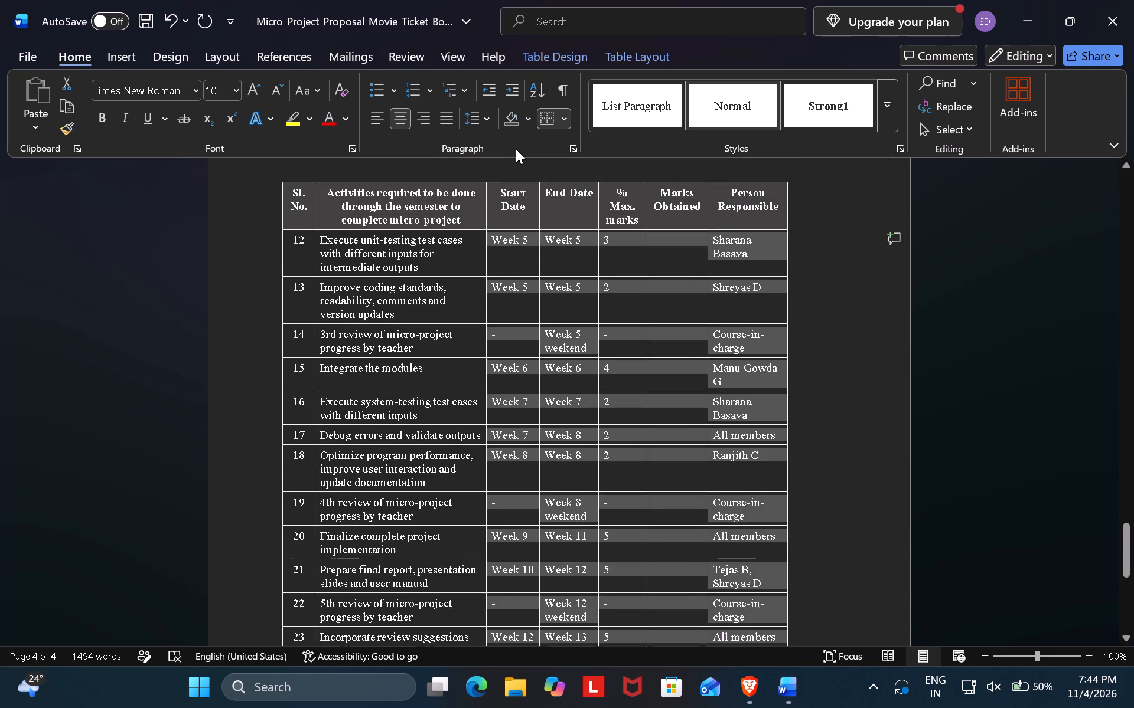
{"action": "left_click_drag", "start_coordinate": [516, 149], "coordinate": [514, 336]}
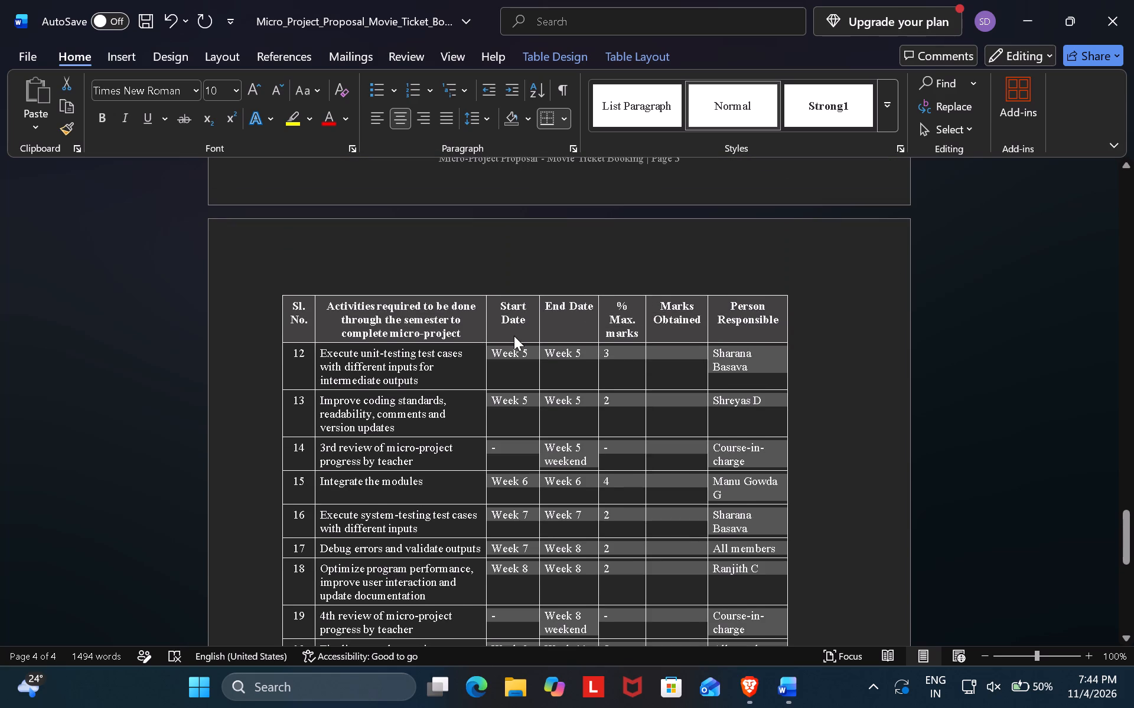
{"action": "left_click_drag", "start_coordinate": [514, 336], "coordinate": [535, 221]}
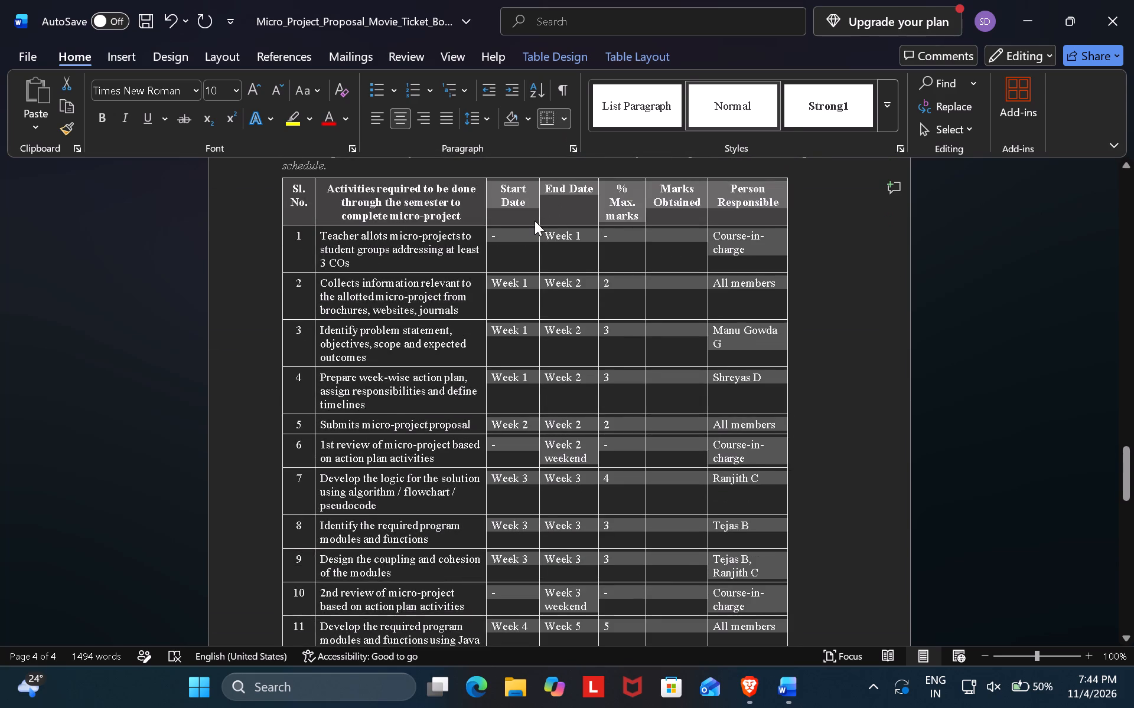
{"action": "left_click_drag", "start_coordinate": [535, 221], "coordinate": [530, 217]}
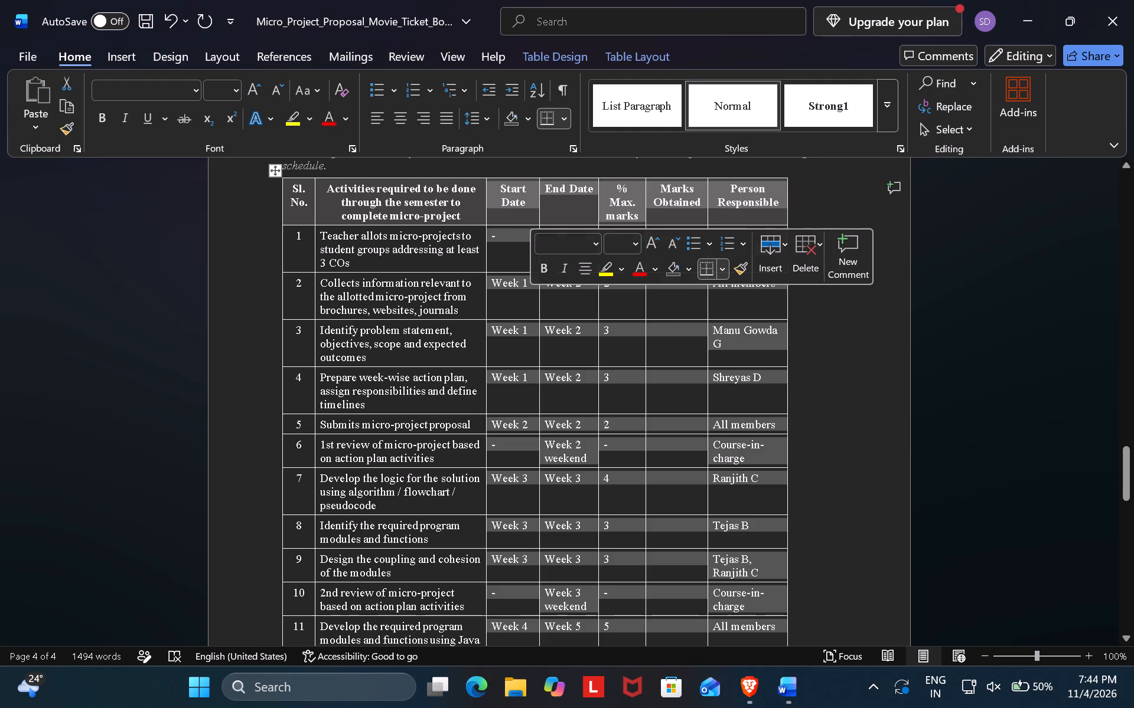
{"action": "left_click", "coordinate": [399, 116]}
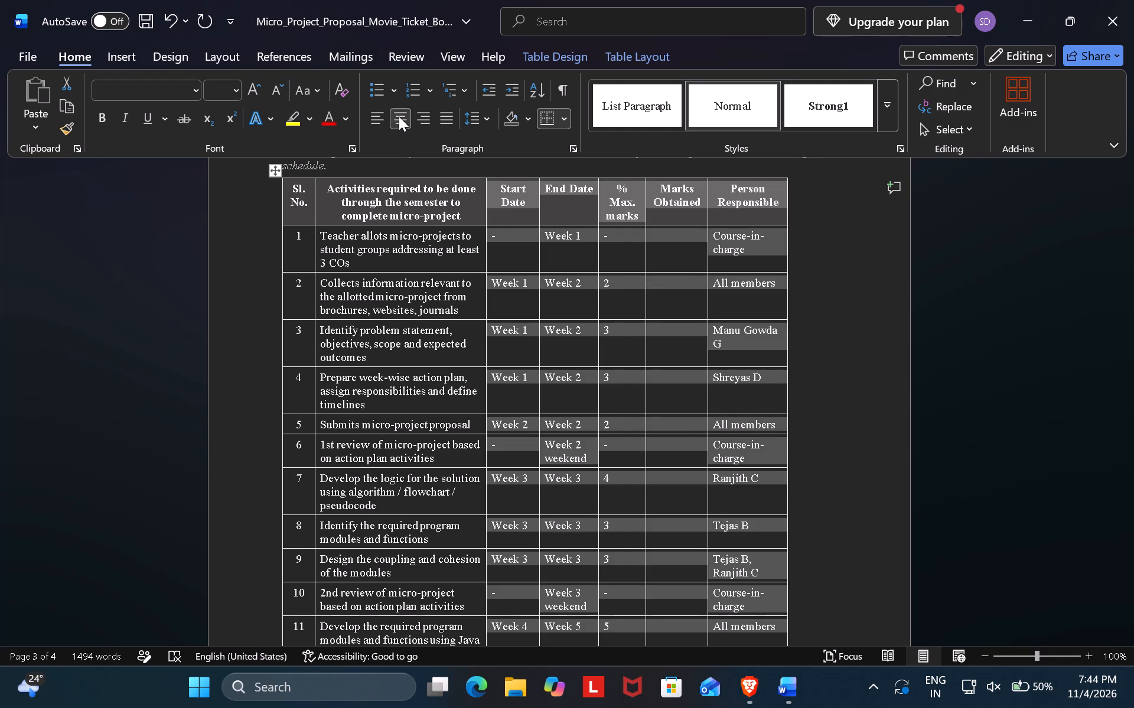
{"action": "left_click", "coordinate": [659, 337]}
Review the proposal backwards from the Action Plan through the task division and Proposed Methodology to the Information Gathering section.
{"action": "scroll", "coordinate": [775, 329], "scroll_direction": "up", "scroll_amount": 1}
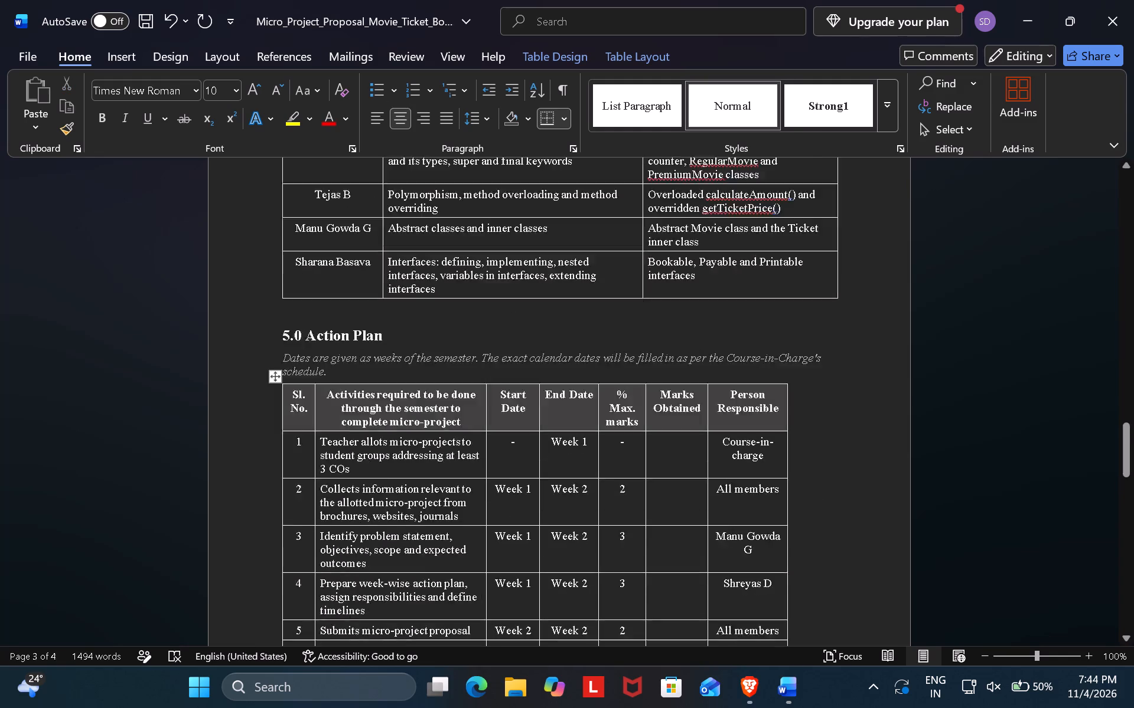
{"action": "scroll", "coordinate": [775, 329], "scroll_direction": "up", "scroll_amount": 3}
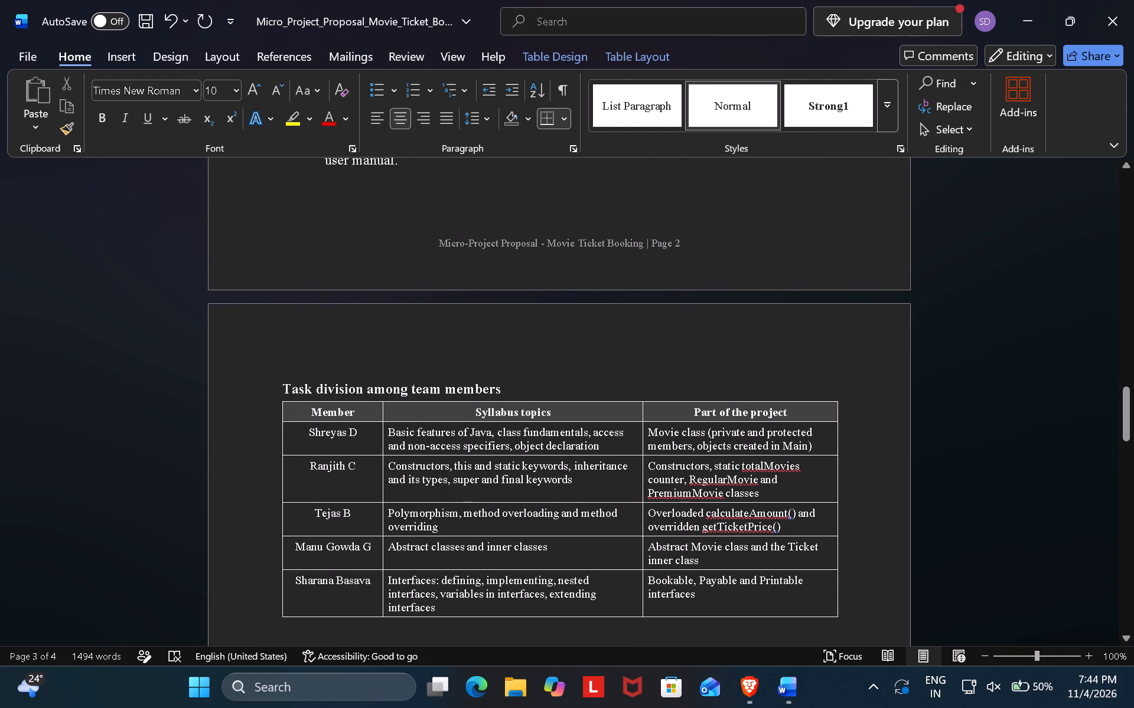
{"action": "scroll", "coordinate": [775, 329], "scroll_direction": "up", "scroll_amount": 1}
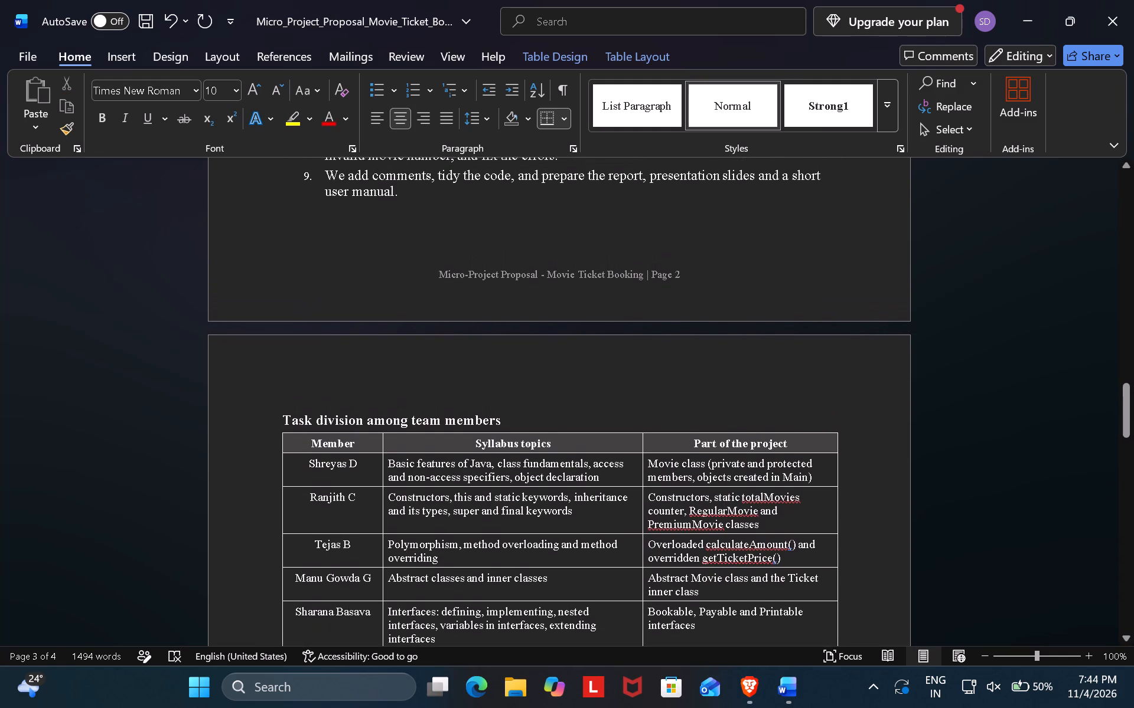
{"action": "scroll", "coordinate": [775, 329], "scroll_direction": "up", "scroll_amount": 2}
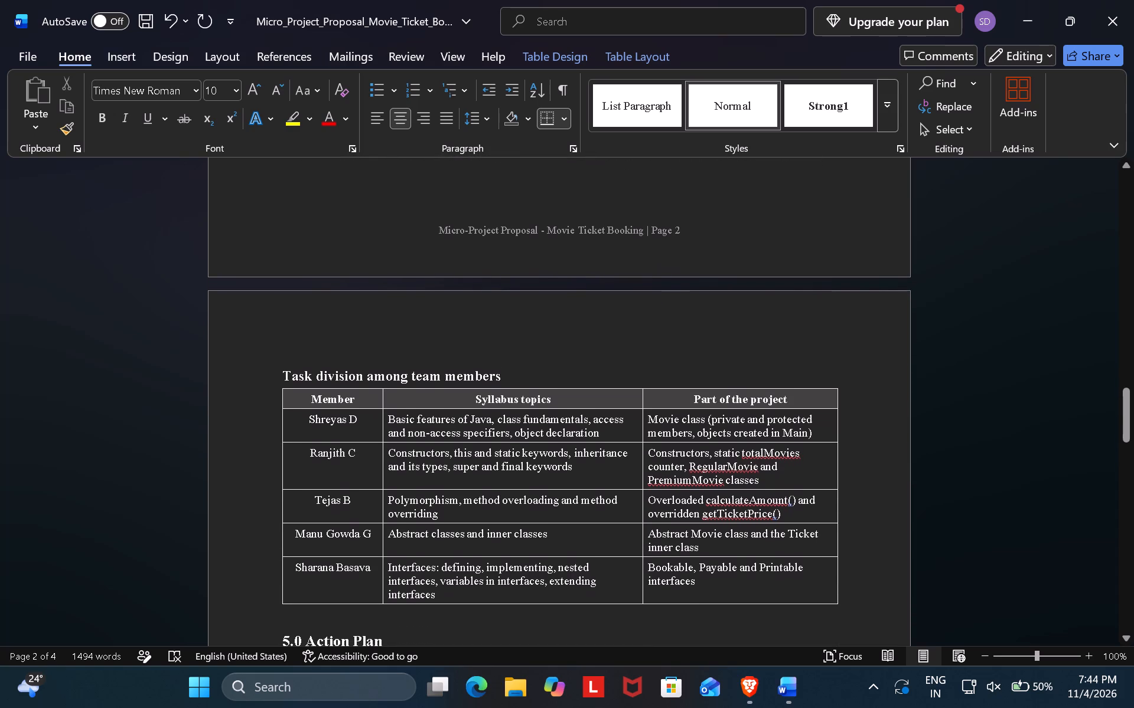
{"action": "scroll", "coordinate": [775, 329], "scroll_direction": "up", "scroll_amount": 1}
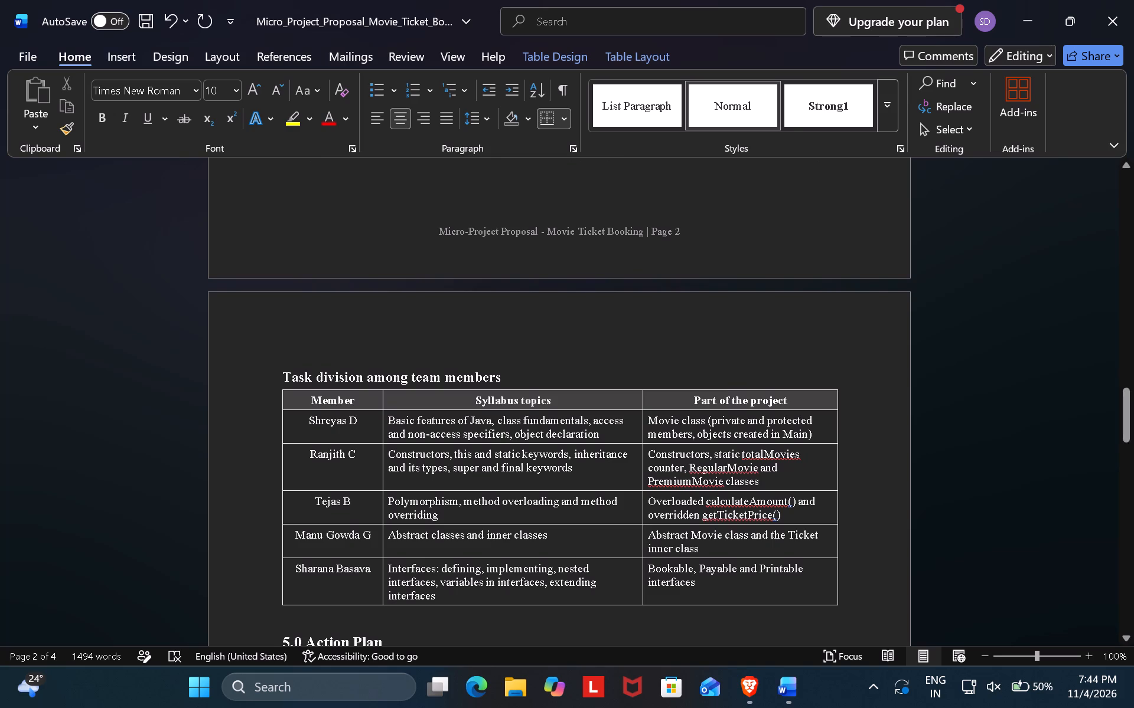
{"action": "scroll", "coordinate": [676, 279], "scroll_direction": "up", "scroll_amount": 4}
{"action": "scroll", "coordinate": [676, 279], "scroll_direction": "down", "scroll_amount": 3}
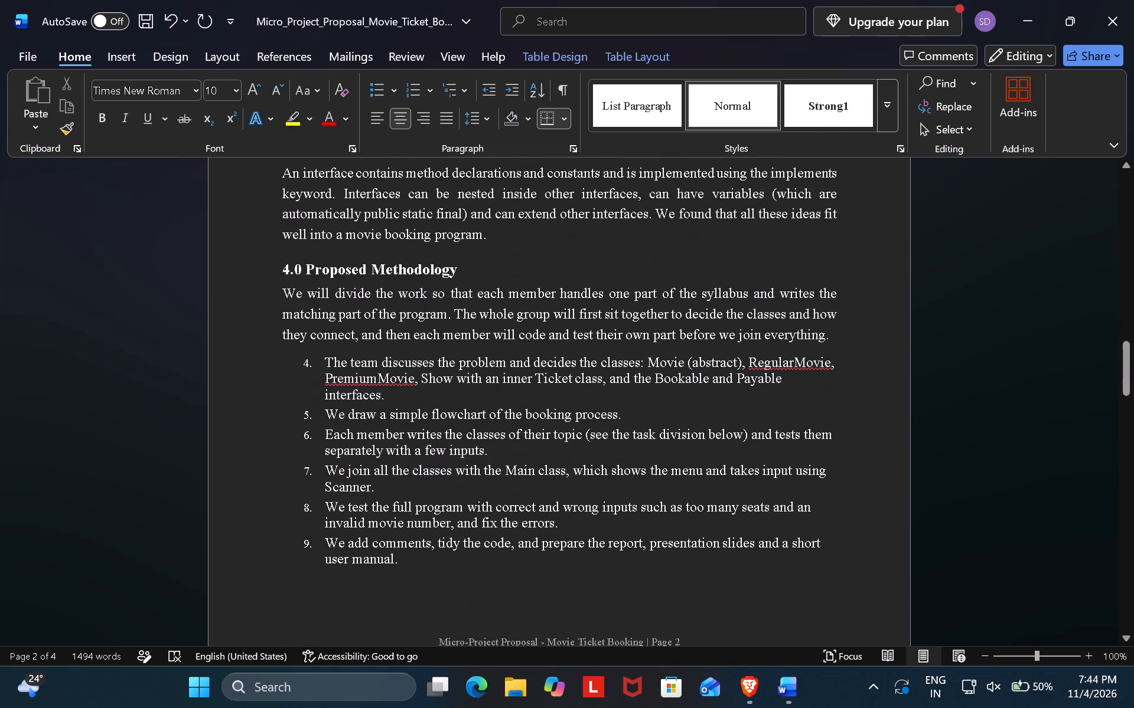
{"action": "scroll", "coordinate": [676, 279], "scroll_direction": "down", "scroll_amount": 1}
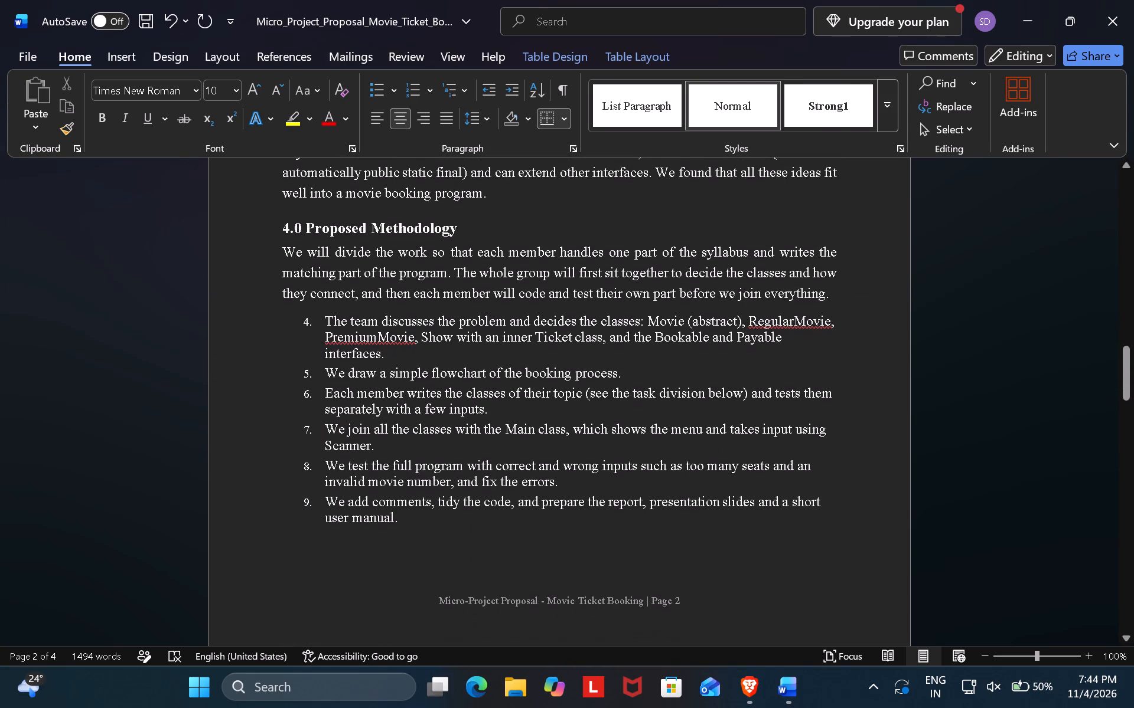
{"action": "scroll", "coordinate": [513, 432], "scroll_direction": "up", "scroll_amount": 2}
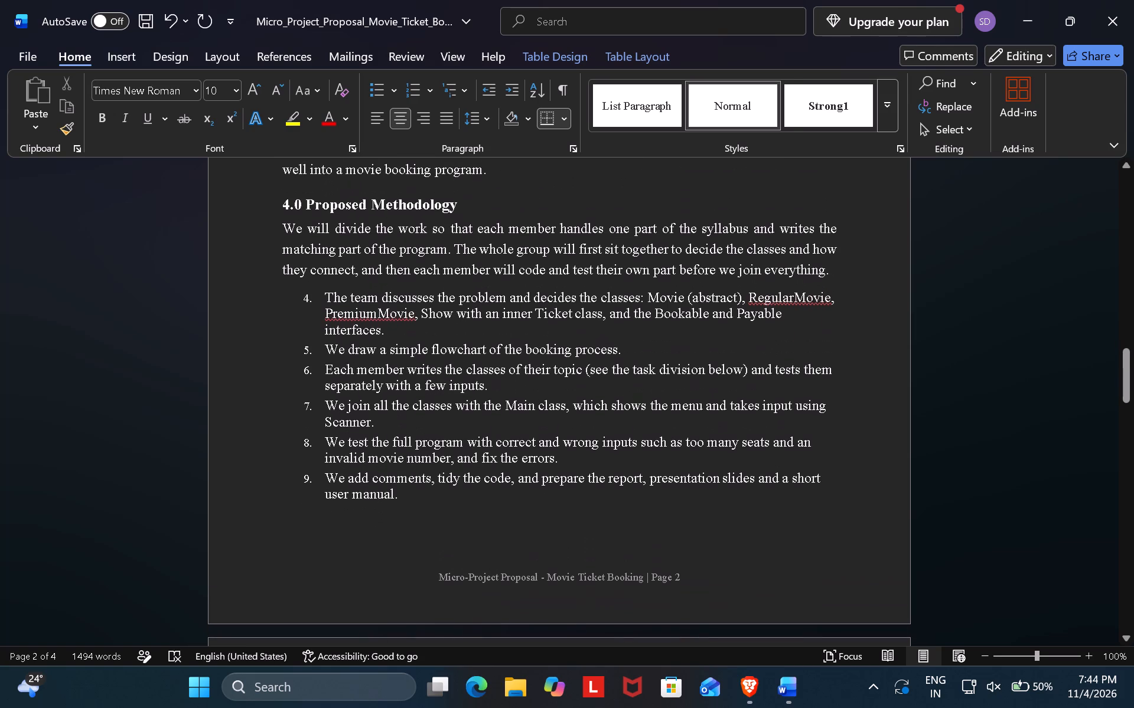
{"action": "scroll", "coordinate": [513, 432], "scroll_direction": "up", "scroll_amount": 4}
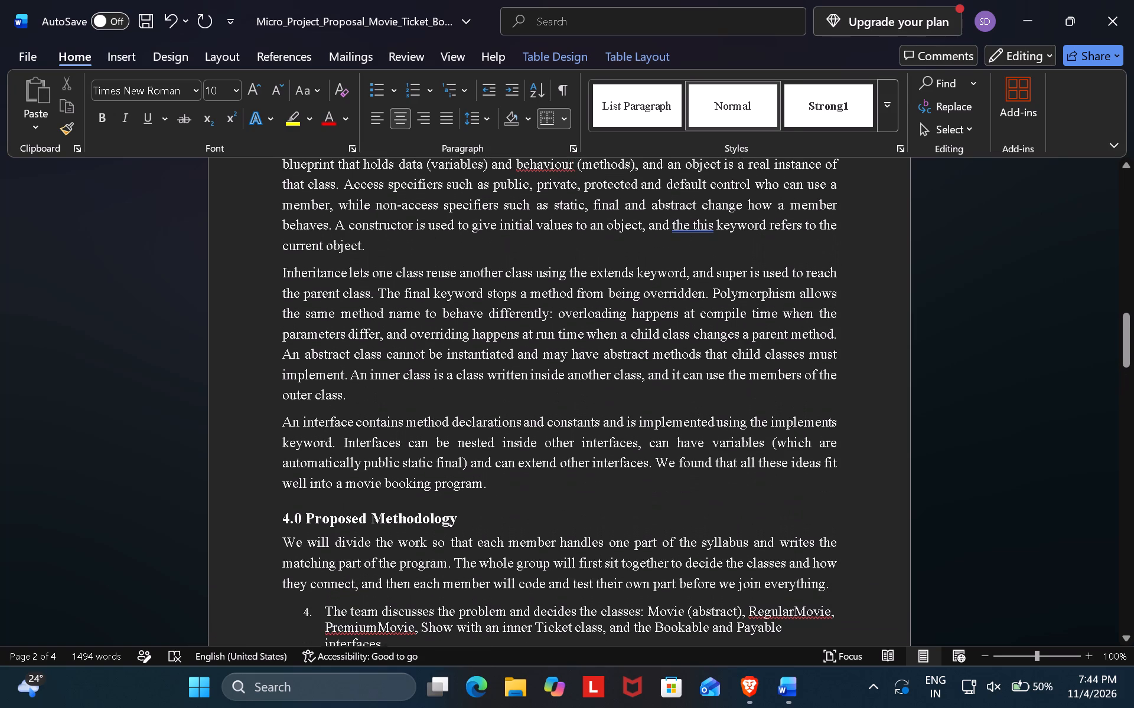
{"action": "scroll", "coordinate": [513, 432], "scroll_direction": "up", "scroll_amount": 4}
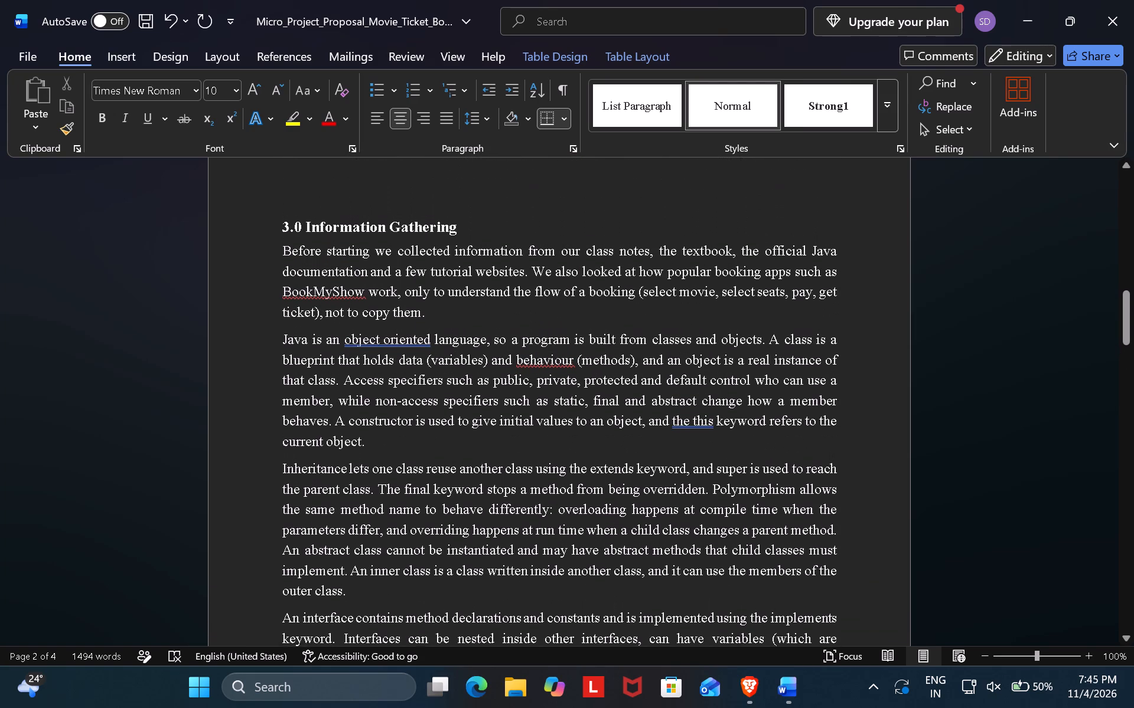
{"action": "scroll", "coordinate": [513, 432], "scroll_direction": "up", "scroll_amount": 3}
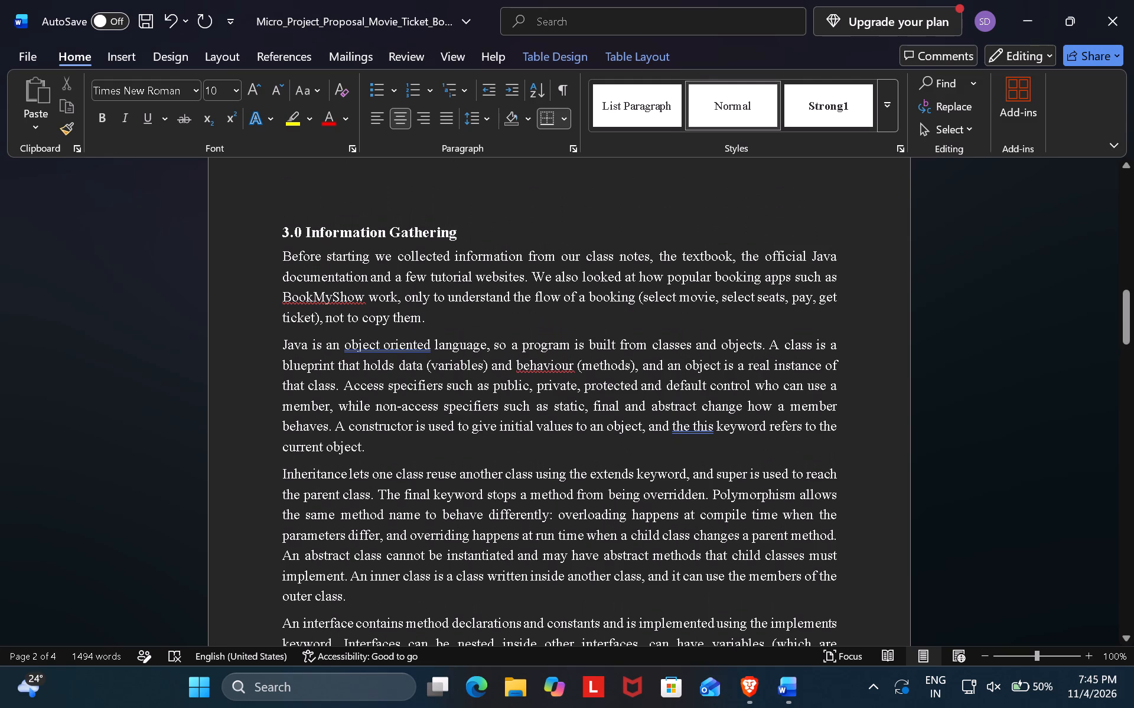
{"action": "scroll", "coordinate": [513, 432], "scroll_direction": "up", "scroll_amount": 1}
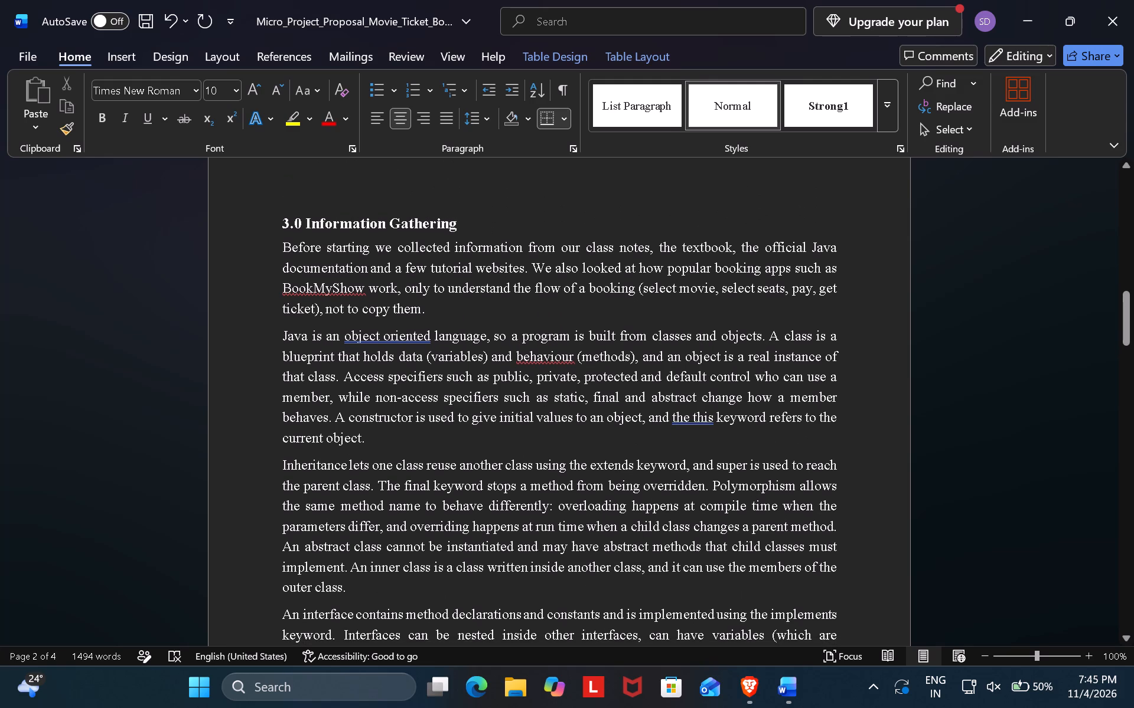
{"action": "key", "text": "alt+Tab"}
{"action": "key", "text": "alt+Tab"}
{"action": "key", "text": "super+e"}
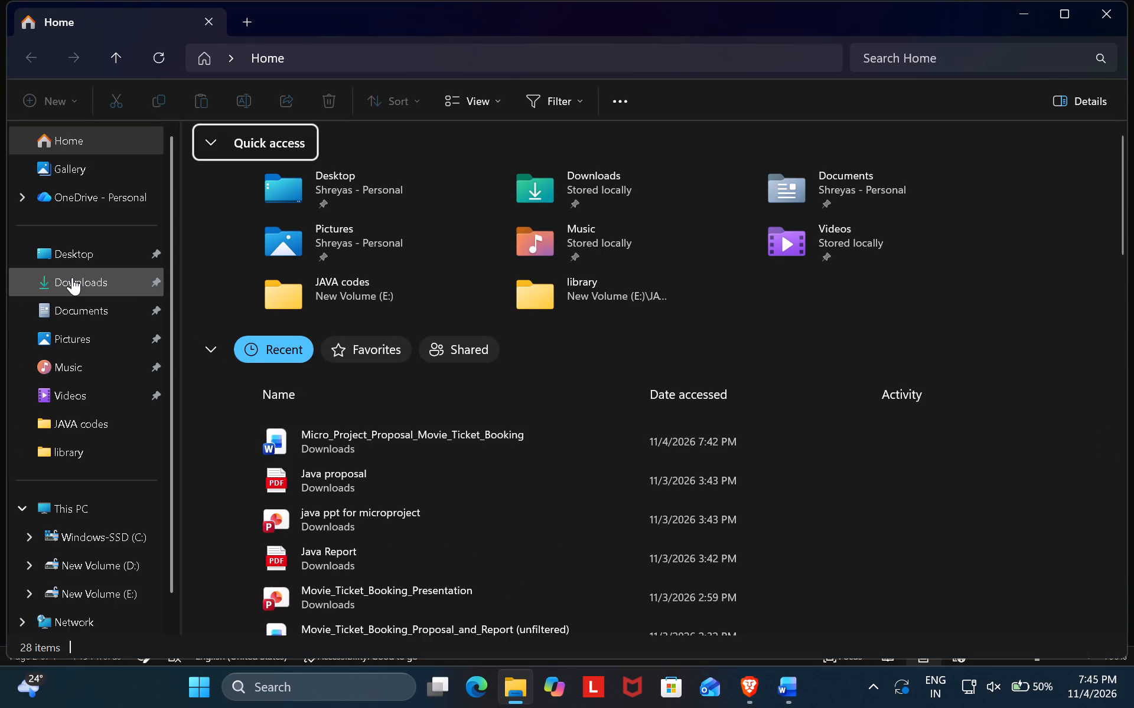
{"action": "left_click", "coordinate": [72, 277]}
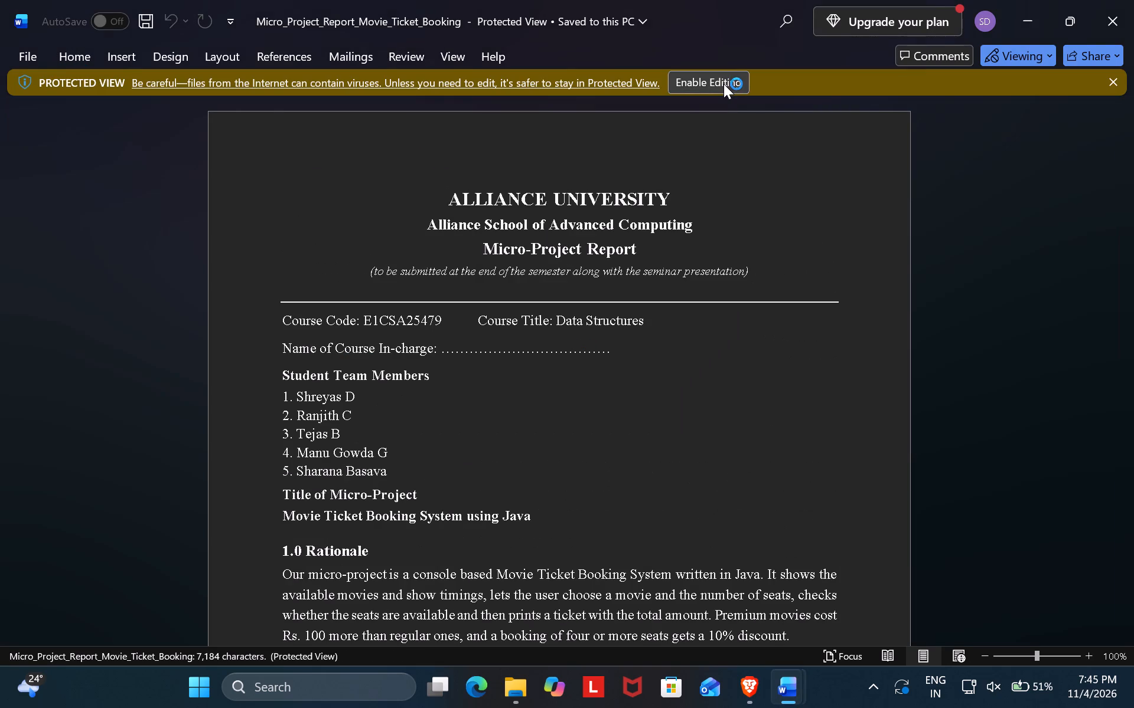
{"action": "left_click", "coordinate": [724, 84]}
Delete the italic end-of-semester submission note and the horizontal line beneath the Micro-Project Report heading.
{"action": "left_click", "coordinate": [346, 349]}
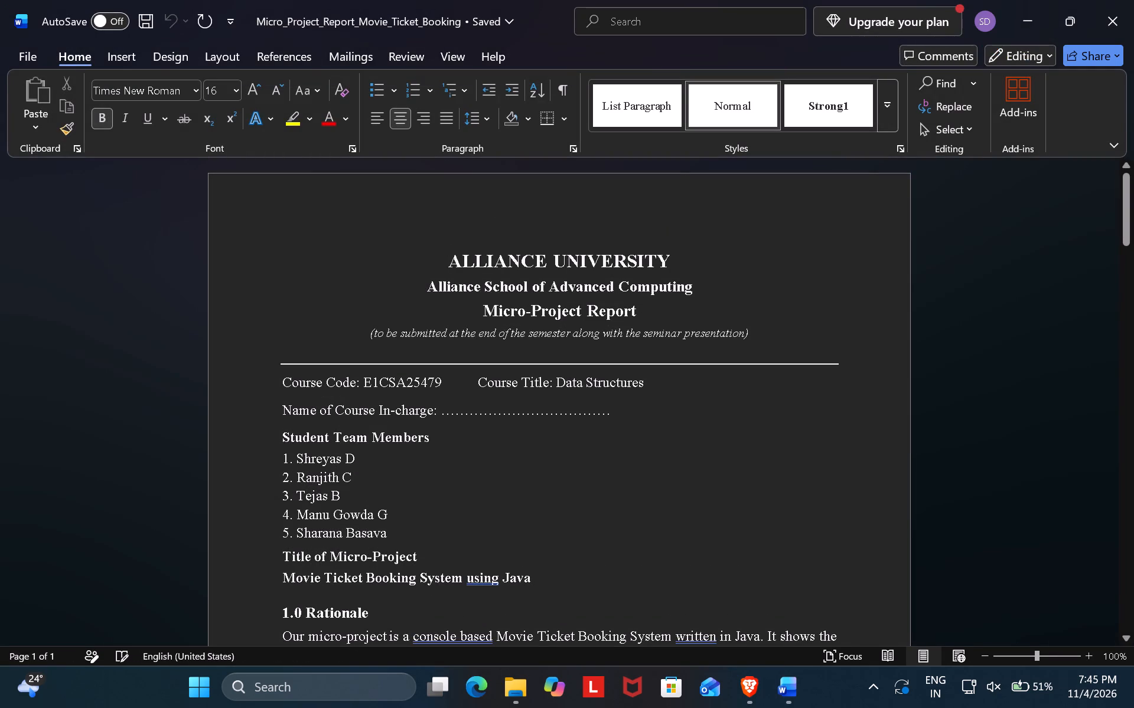
{"action": "left_click_drag", "start_coordinate": [360, 334], "coordinate": [635, 331]}
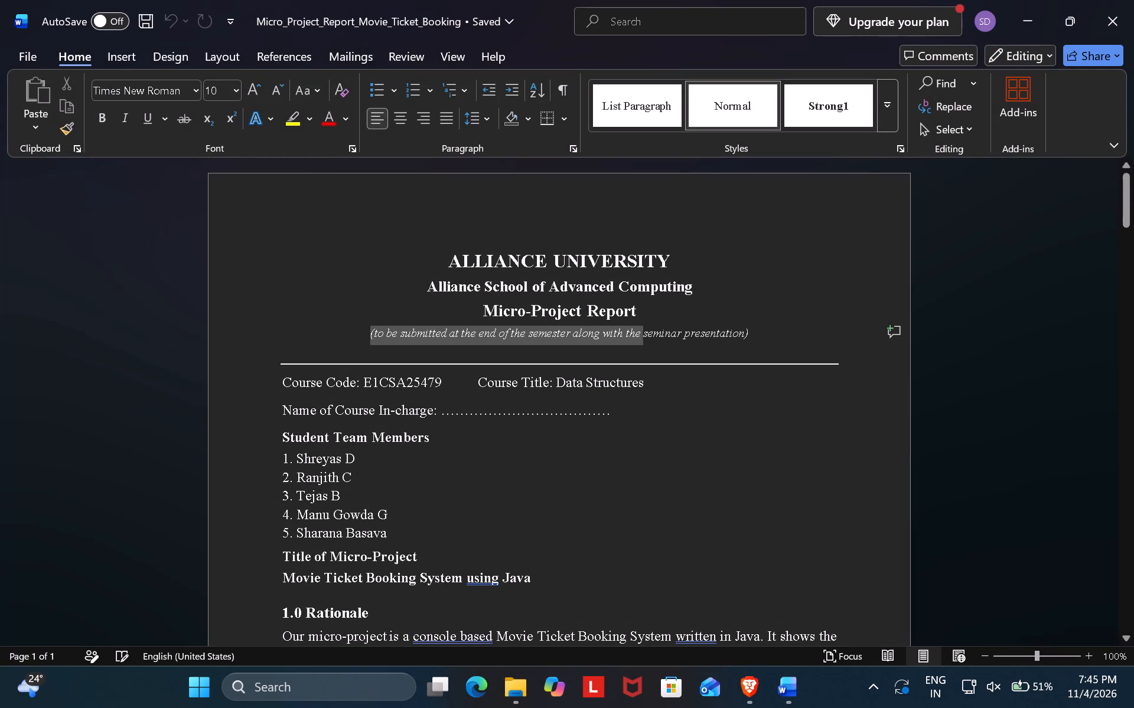
{"action": "left_click_drag", "start_coordinate": [635, 331], "coordinate": [812, 362]}
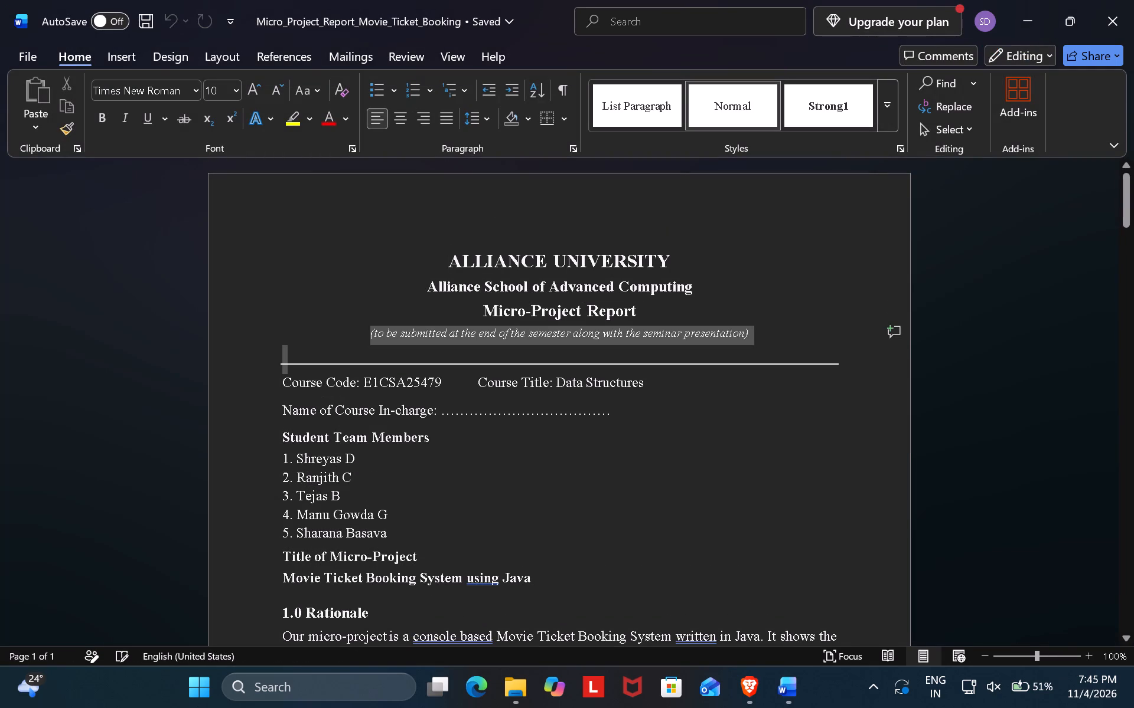
{"action": "left_click_drag", "start_coordinate": [812, 362], "coordinate": [813, 362]}
{"action": "key", "text": "Delete"}
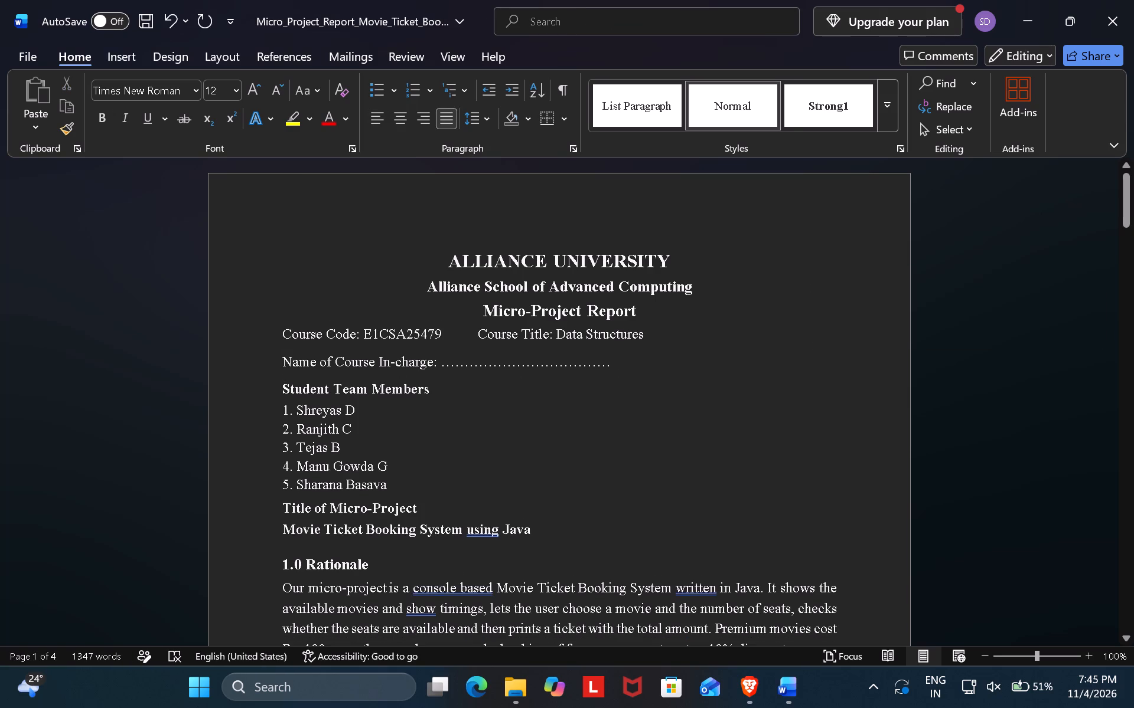
Centre the "Title of Micro-Project" and "Movie Ticket Booking System using Java" lines.
{"action": "scroll", "coordinate": [428, 464], "scroll_direction": "down", "scroll_amount": 2}
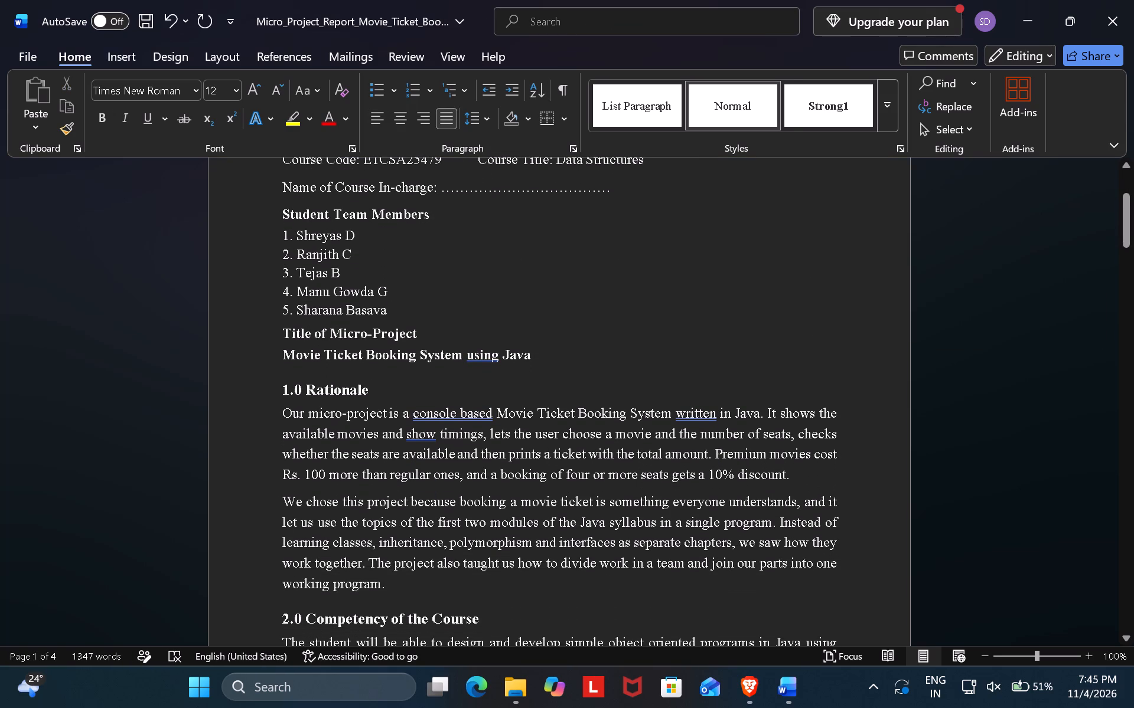
{"action": "left_click_drag", "start_coordinate": [276, 330], "coordinate": [524, 354]}
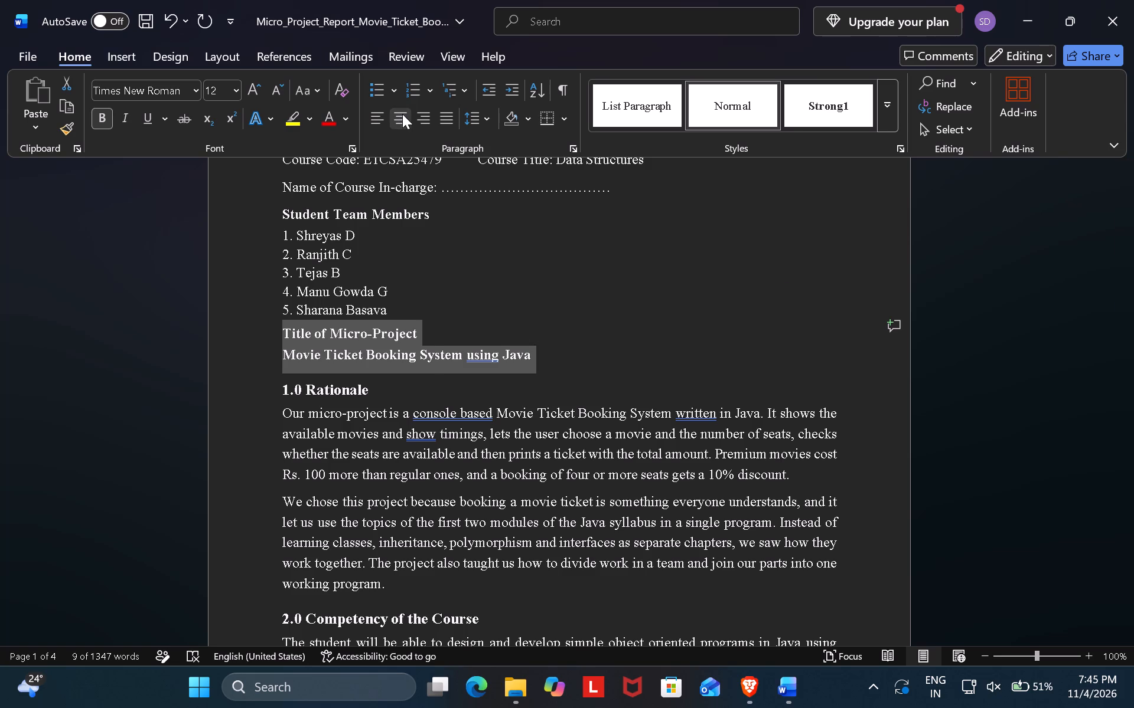
{"action": "left_click", "coordinate": [402, 114]}
{"action": "left_click", "coordinate": [551, 372]}
Delete the italic note about replacing the competency statement at the end of section 2.0 Competency of the Course.
{"action": "scroll", "coordinate": [563, 446], "scroll_direction": "down", "scroll_amount": 1}
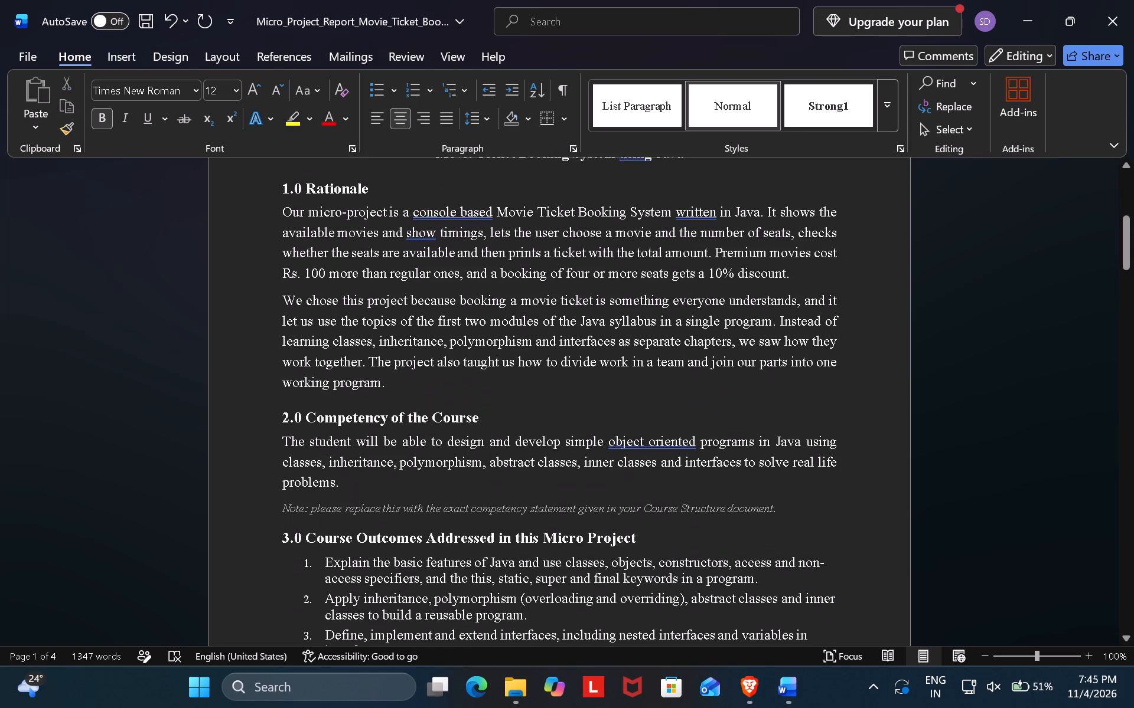
{"action": "scroll", "coordinate": [563, 446], "scroll_direction": "down", "scroll_amount": 2}
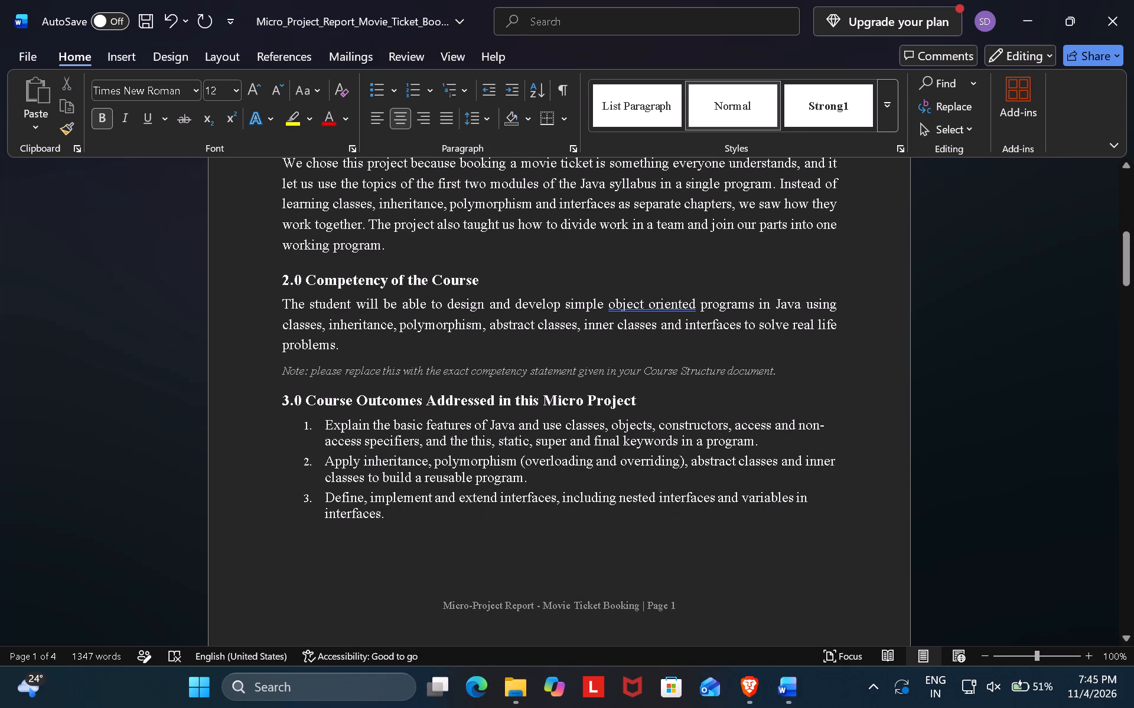
{"action": "scroll", "coordinate": [563, 446], "scroll_direction": "down", "scroll_amount": 1}
{"action": "left_click_drag", "start_coordinate": [786, 372], "coordinate": [607, 378]}
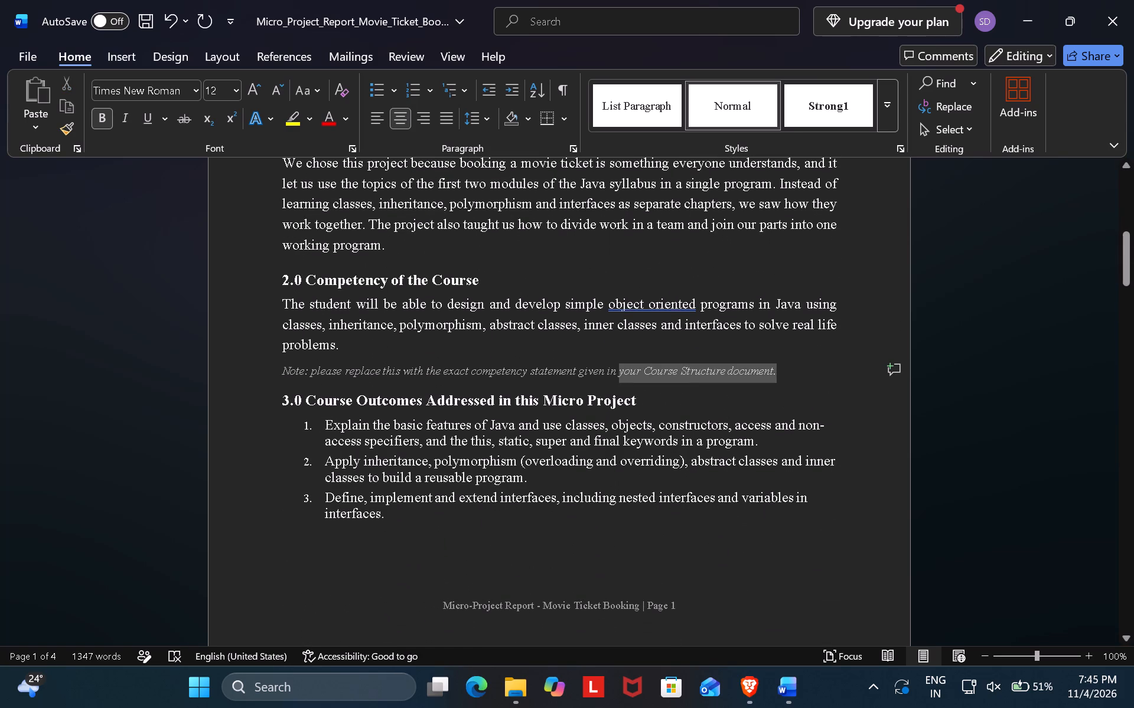
{"action": "left_click_drag", "start_coordinate": [607, 378], "coordinate": [289, 366]}
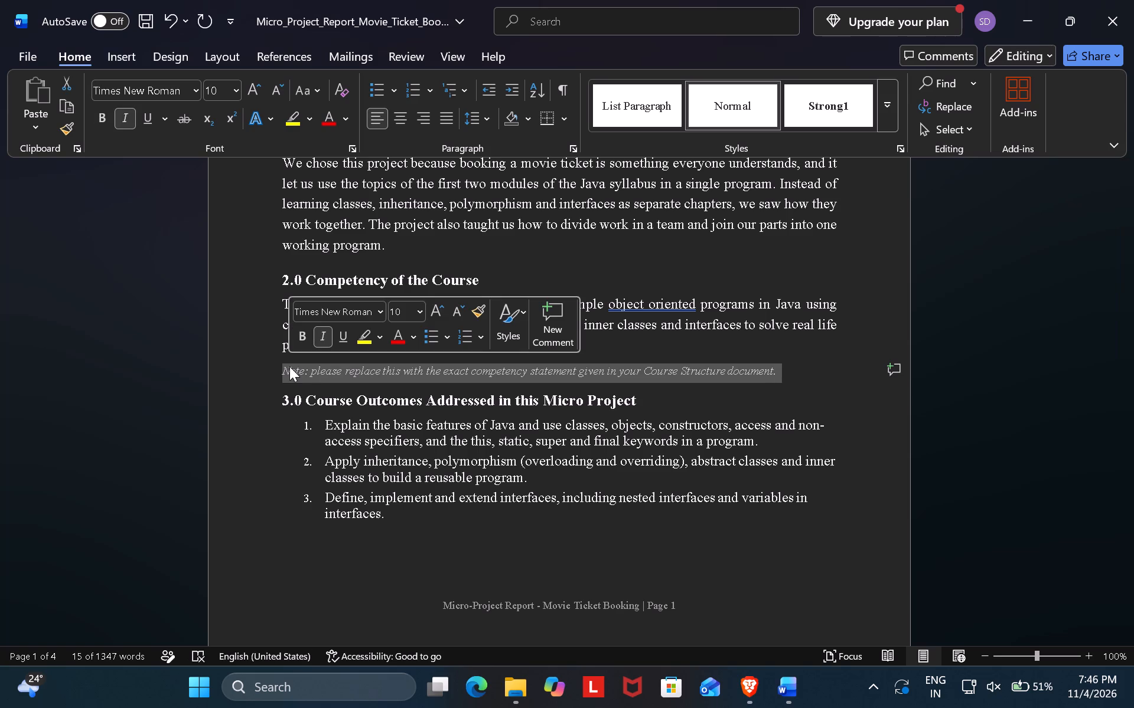
{"action": "key", "text": "BackSpace"}
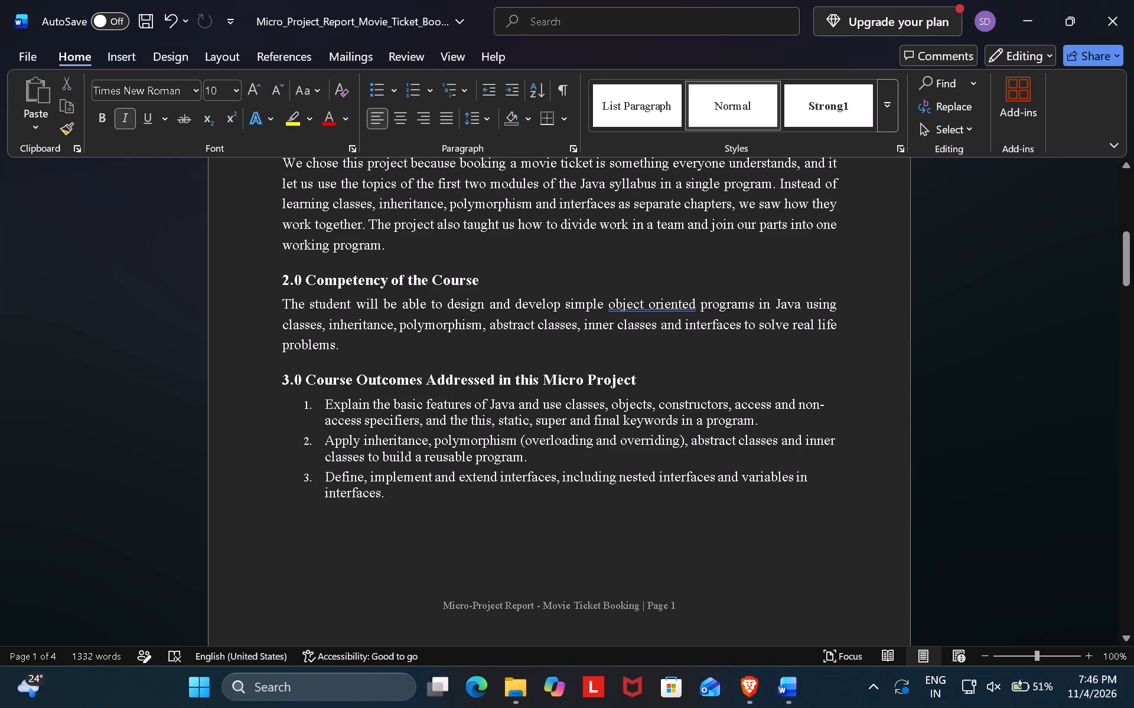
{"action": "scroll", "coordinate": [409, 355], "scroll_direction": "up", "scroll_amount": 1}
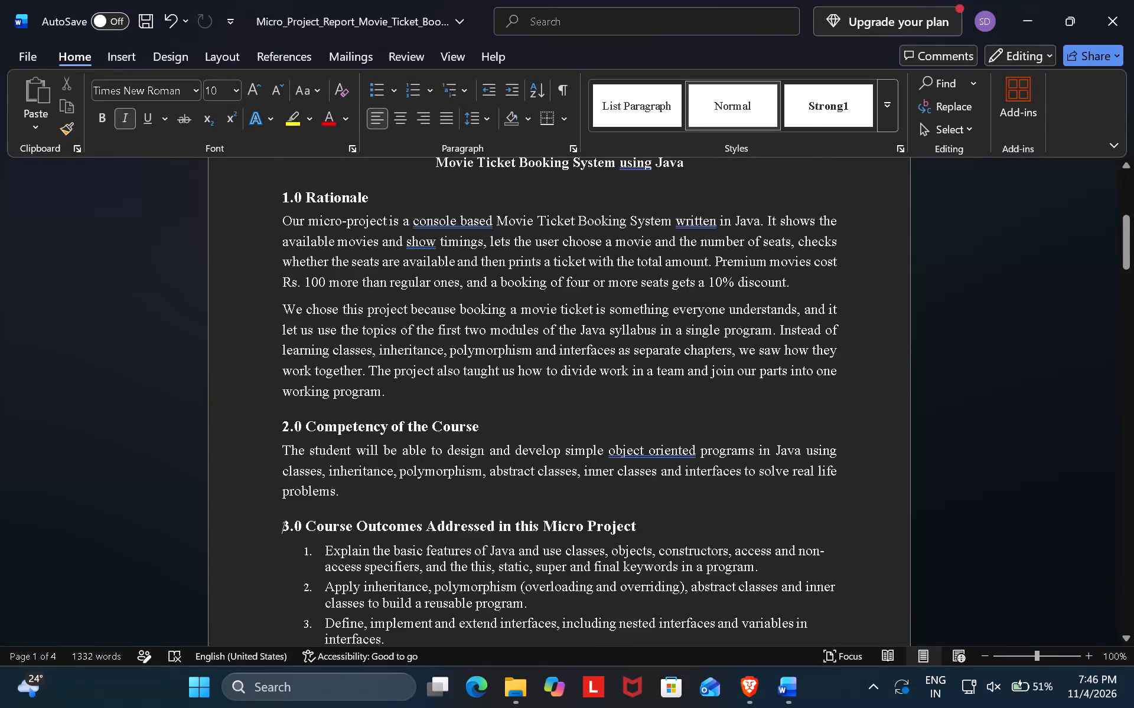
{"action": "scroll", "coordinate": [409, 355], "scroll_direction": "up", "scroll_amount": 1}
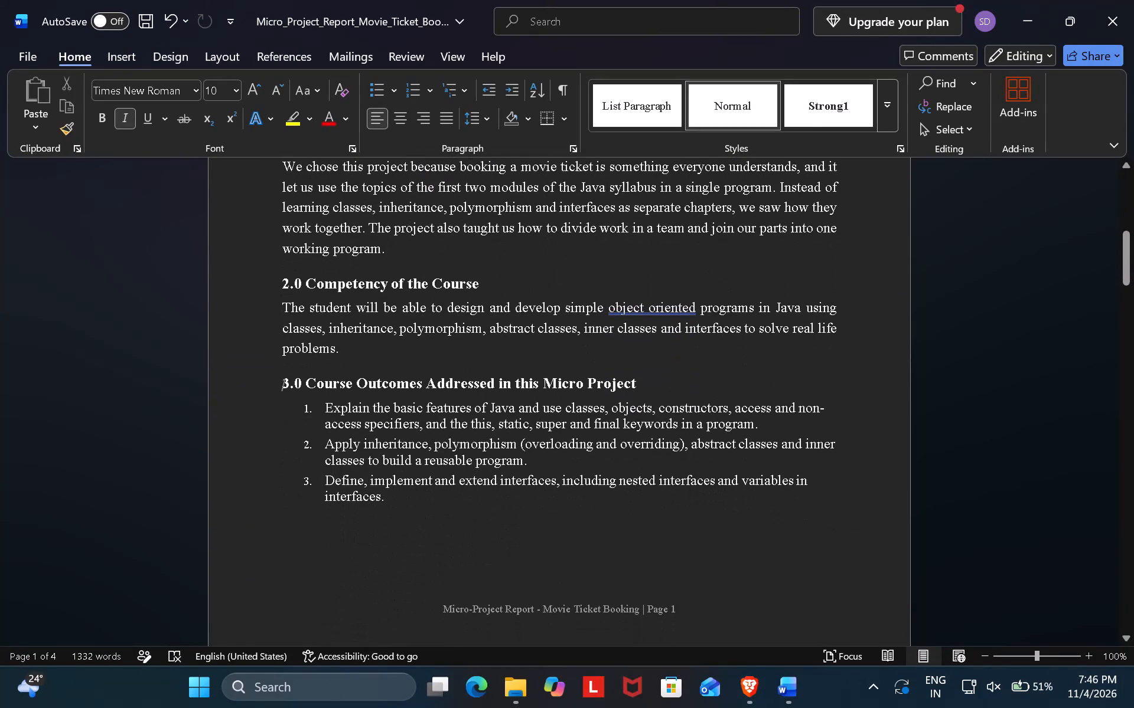
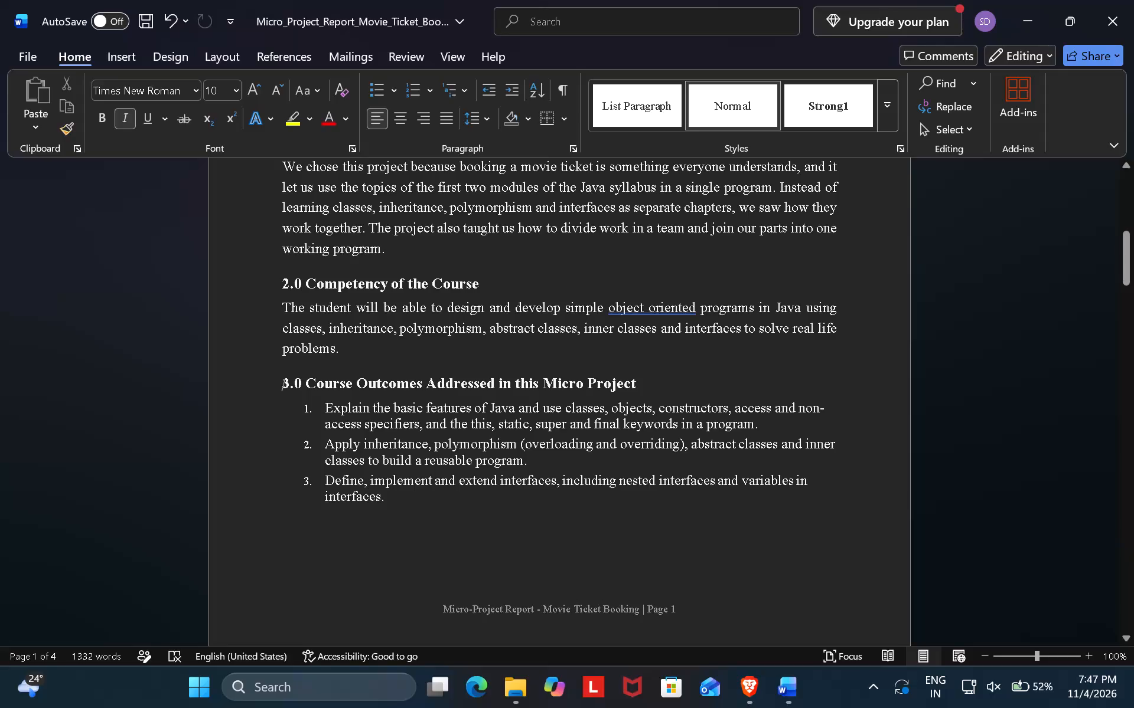
Replace the 2.0 competency statement after "The" with "basic purpose of this one sentence is to help the student to develop".
{"action": "left_click_drag", "start_coordinate": [344, 339], "coordinate": [312, 312]}
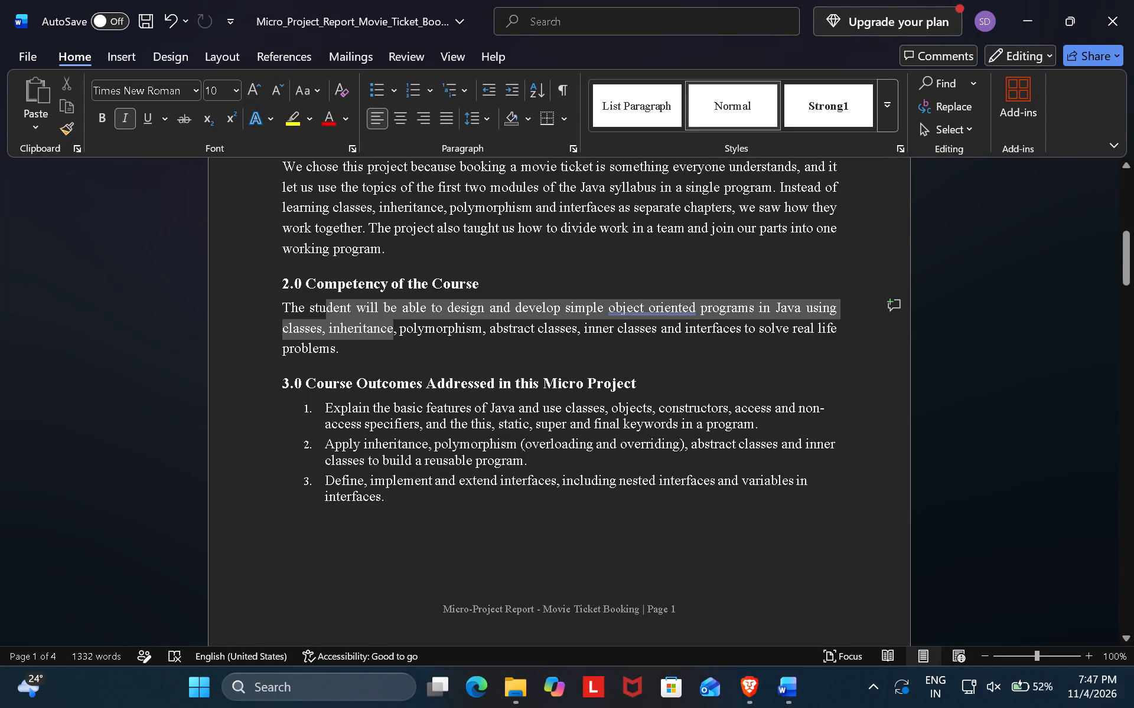
{"action": "left_click_drag", "start_coordinate": [312, 312], "coordinate": [306, 310]}
{"action": "left_click", "coordinate": [327, 334]}
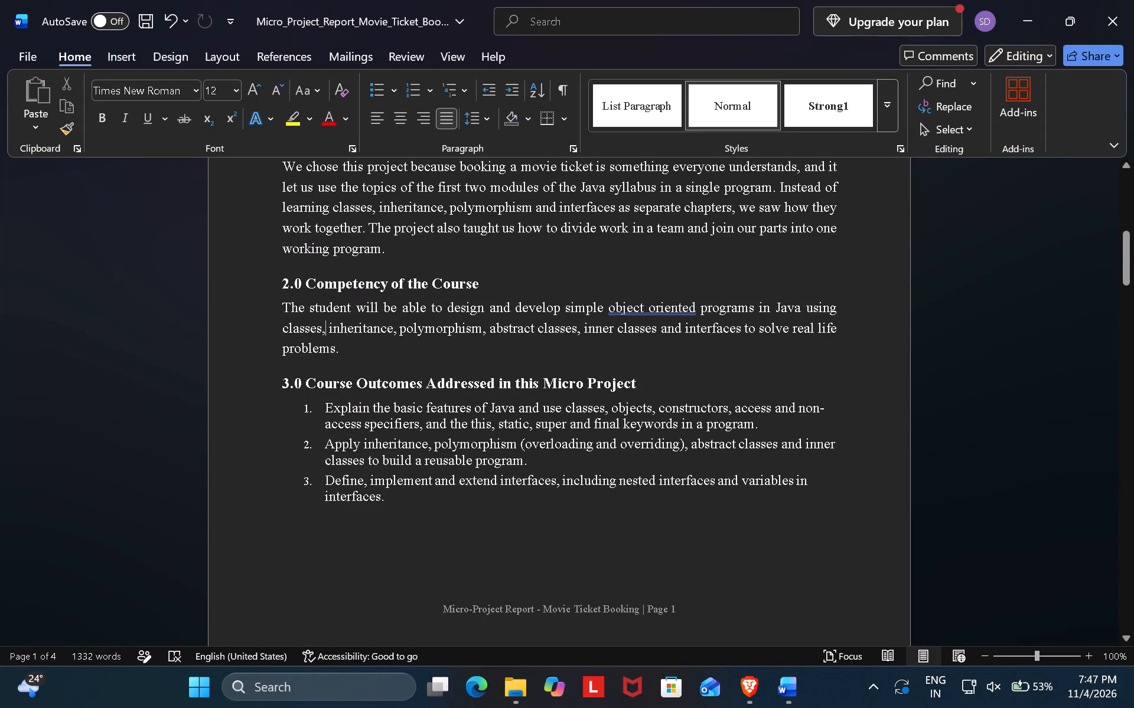
{"action": "left_click_drag", "start_coordinate": [350, 353], "coordinate": [310, 310]}
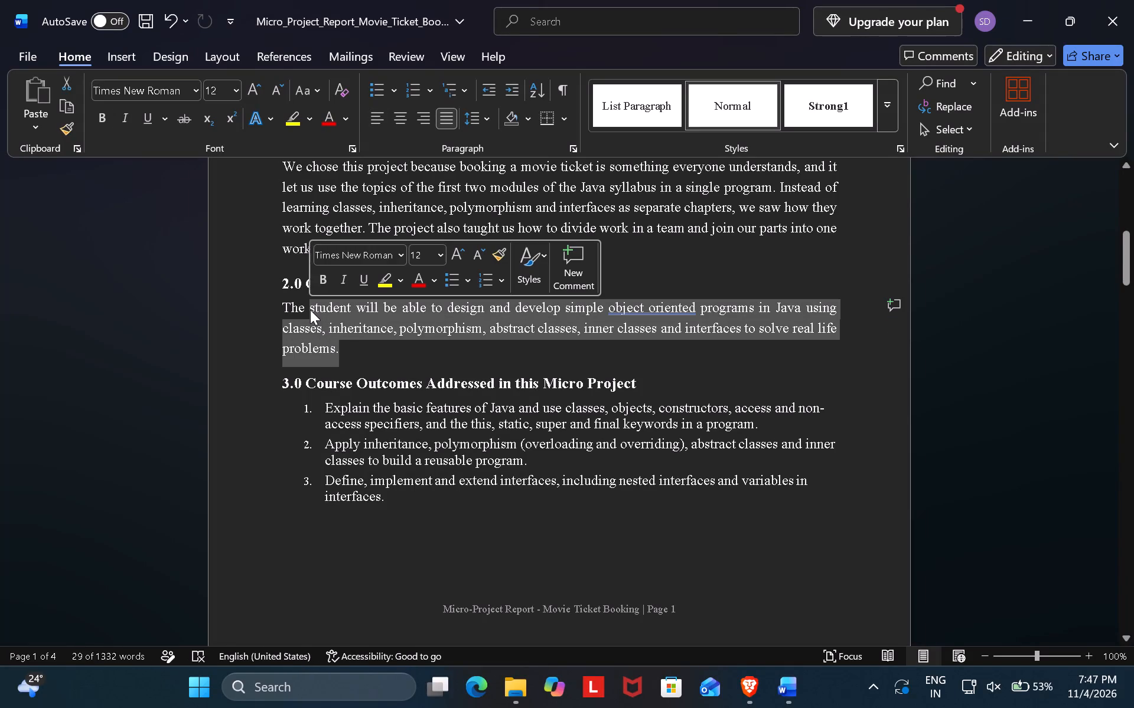
{"action": "type", "text": "basic purpose"}
{"action": "key", "text": "space"}
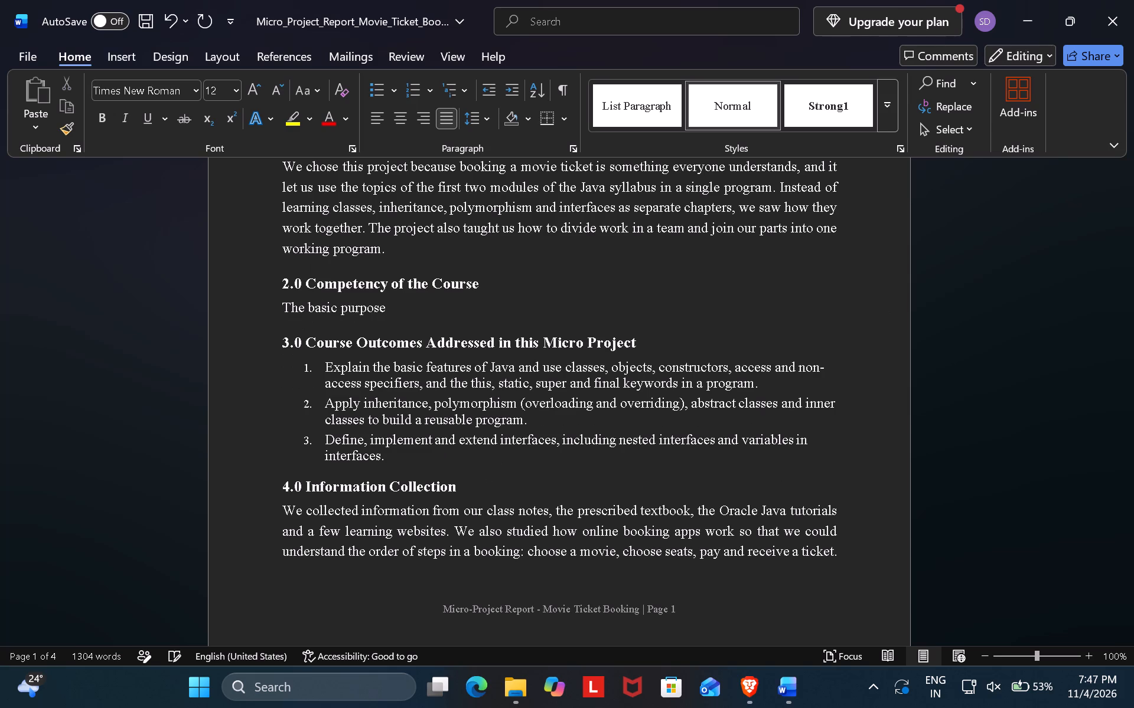
{"action": "type", "text": "of this"}
{"action": "key", "text": "space"}
{"action": "type", "text": "one sentence"}
{"action": "key", "text": "space"}
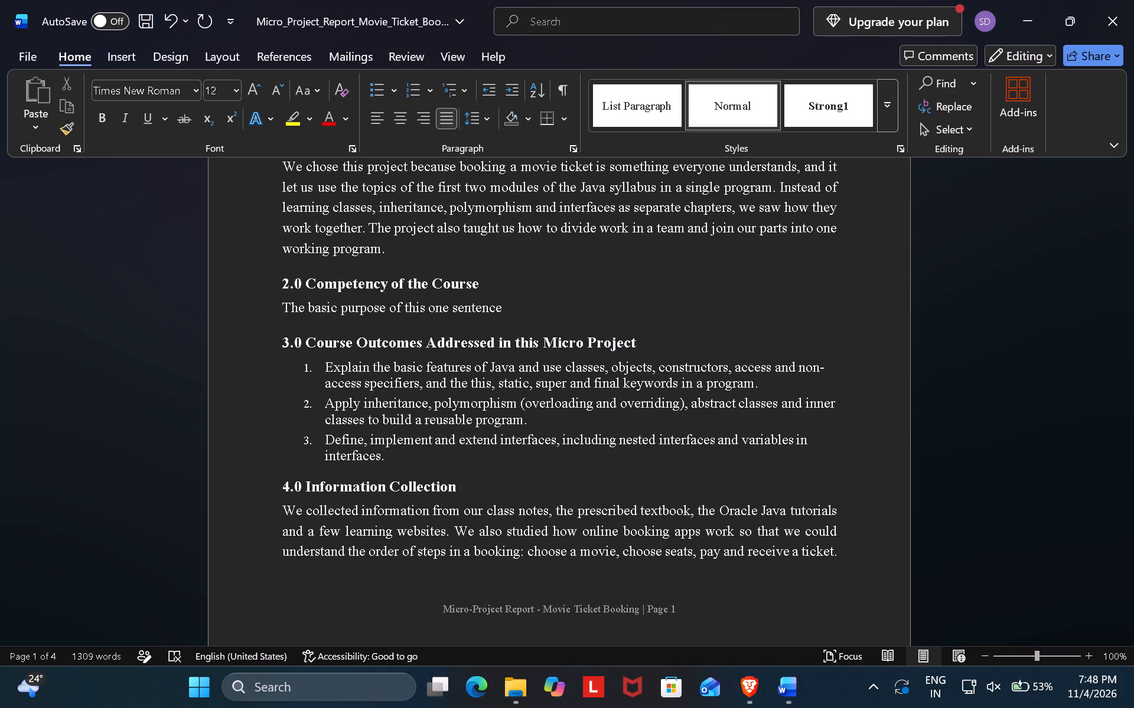
{"action": "type", "text": "is to help"}
{"action": "key", "text": "space"}
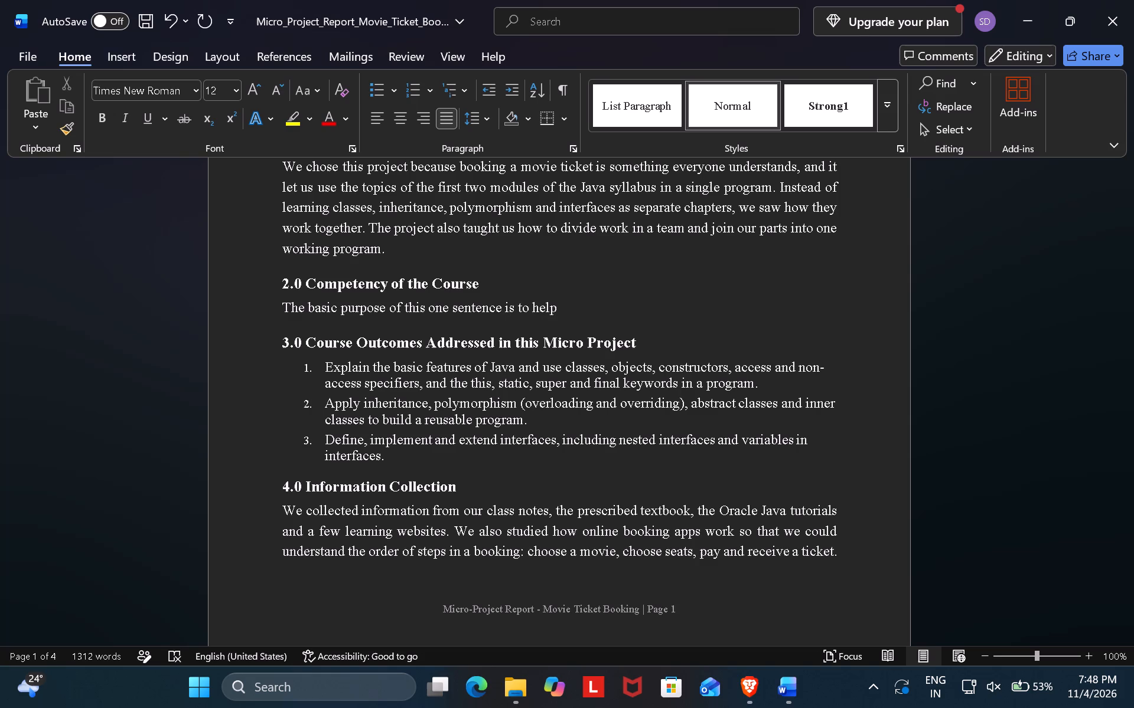
{"action": "type", "text": "the student to deve"}
{"action": "type", "text": "lop"}
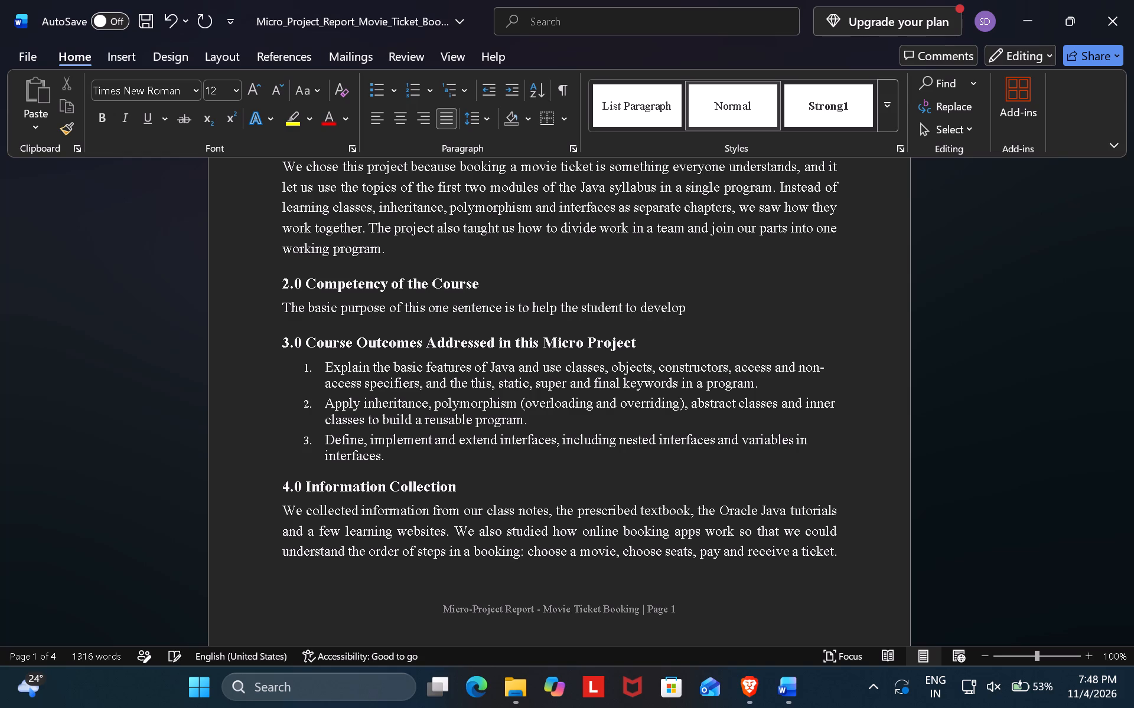
{"action": "key", "text": "space"}
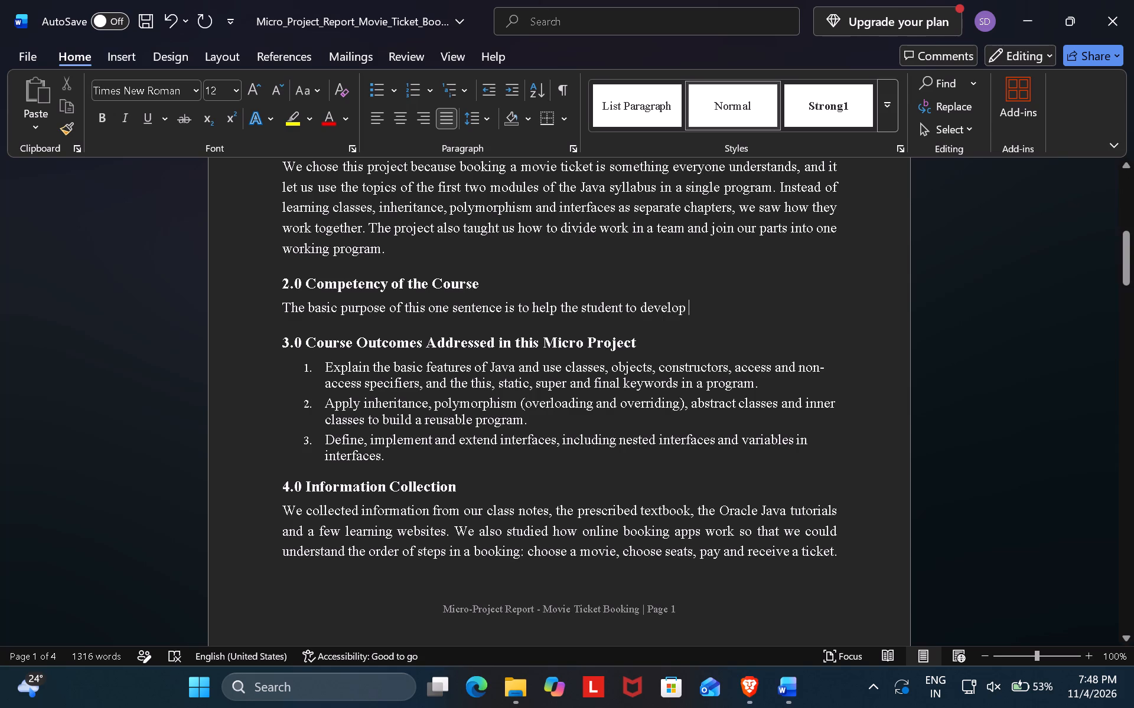
Look through the report's later sections, from the concepts table to the member task table, and return to section 2.0.
{"action": "scroll", "coordinate": [561, 586], "scroll_direction": "down", "scroll_amount": 4}
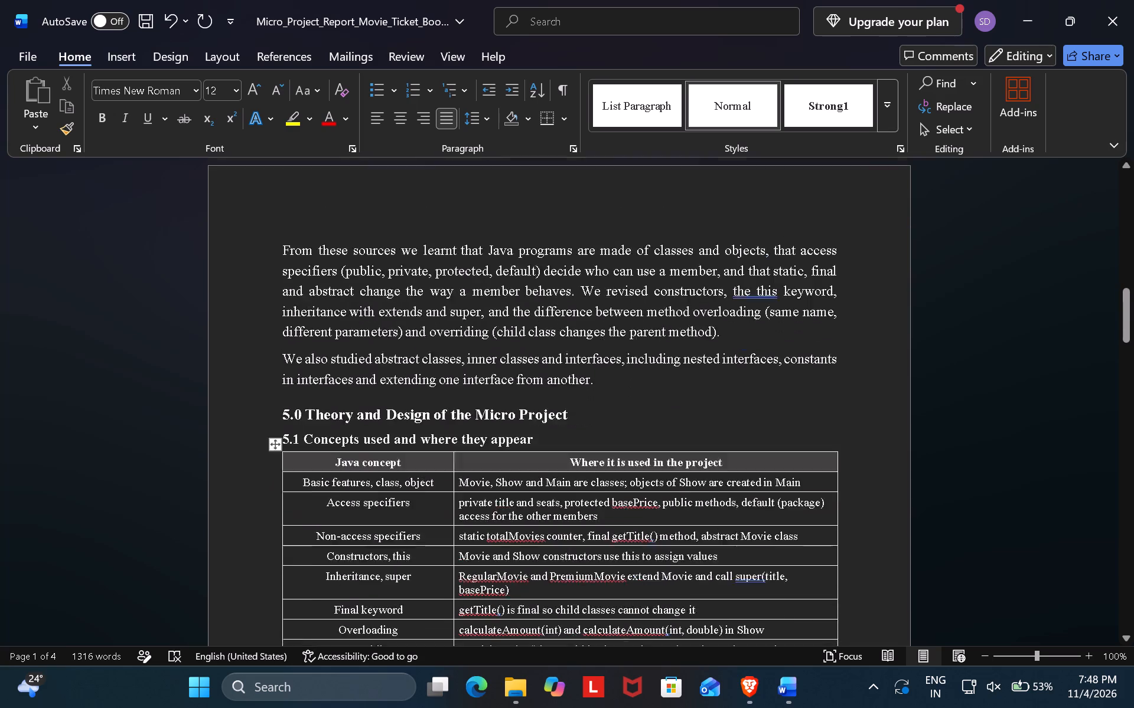
{"action": "scroll", "coordinate": [561, 586], "scroll_direction": "down", "scroll_amount": 2}
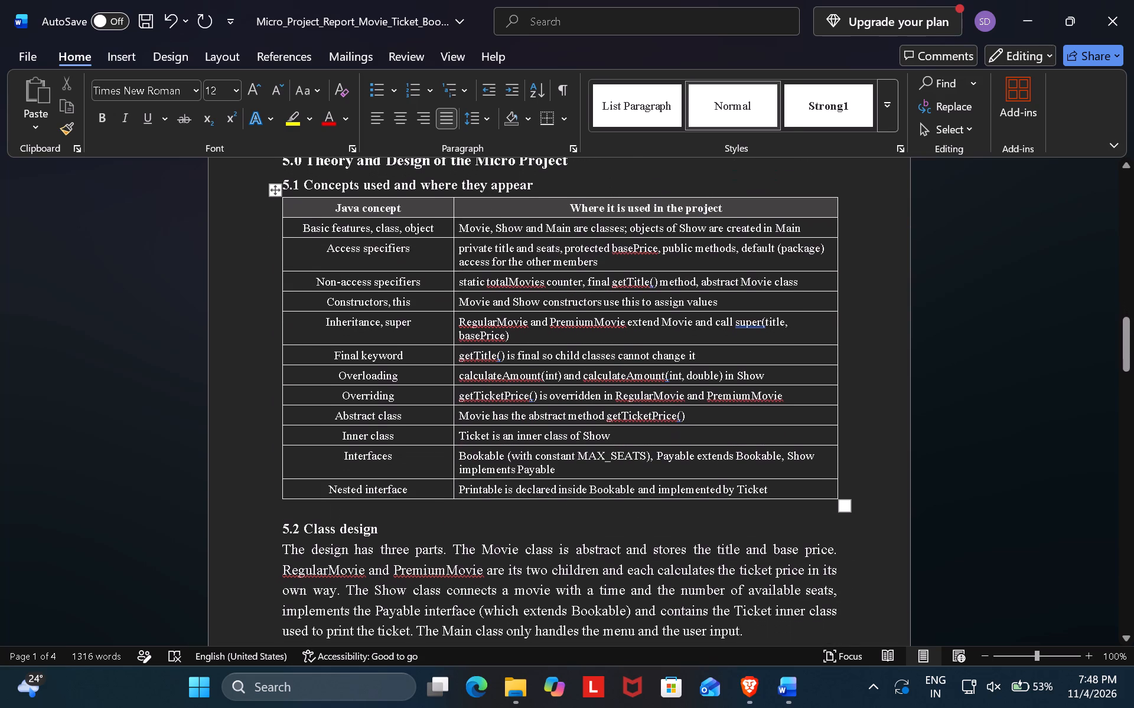
{"action": "scroll", "coordinate": [561, 586], "scroll_direction": "down", "scroll_amount": 3}
{"action": "scroll", "coordinate": [561, 586], "scroll_direction": "up", "scroll_amount": 1}
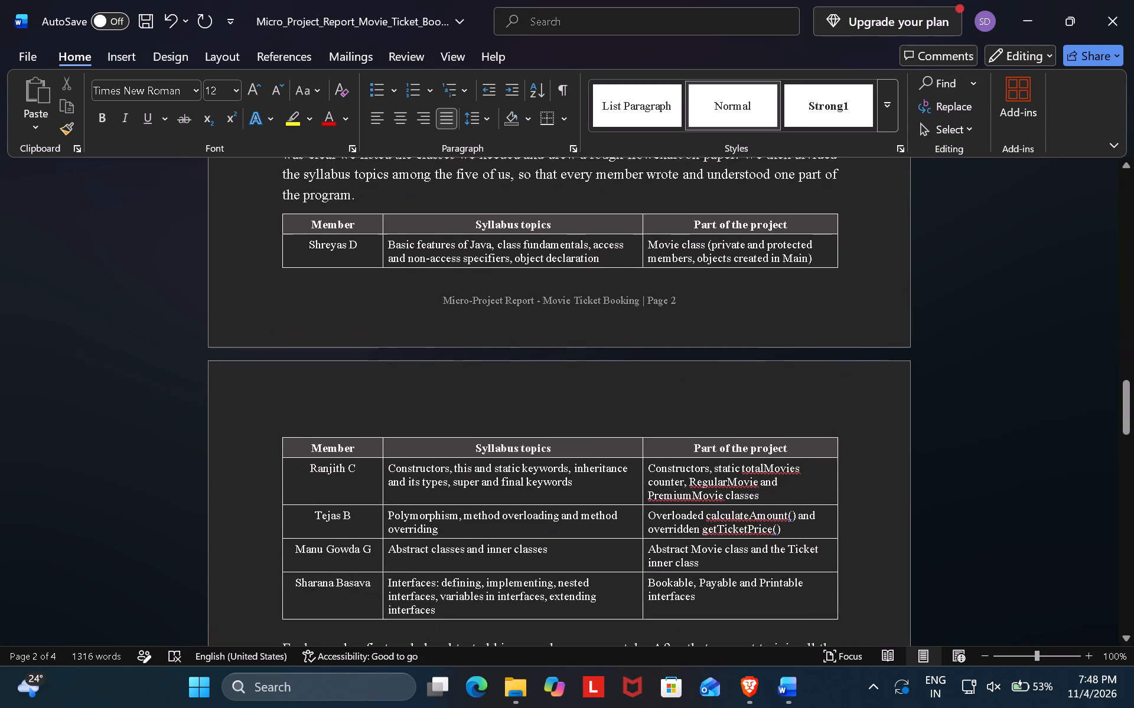
{"action": "scroll", "coordinate": [561, 586], "scroll_direction": "up", "scroll_amount": 1}
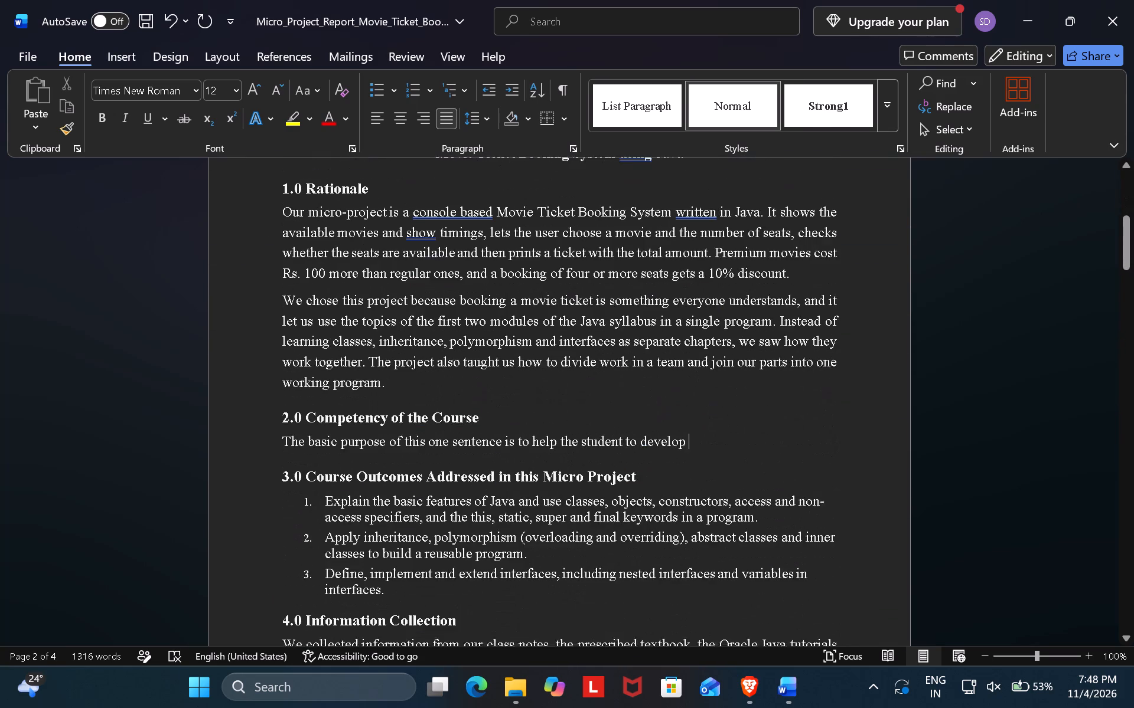
{"action": "scroll", "coordinate": [561, 586], "scroll_direction": "up", "scroll_amount": 1}
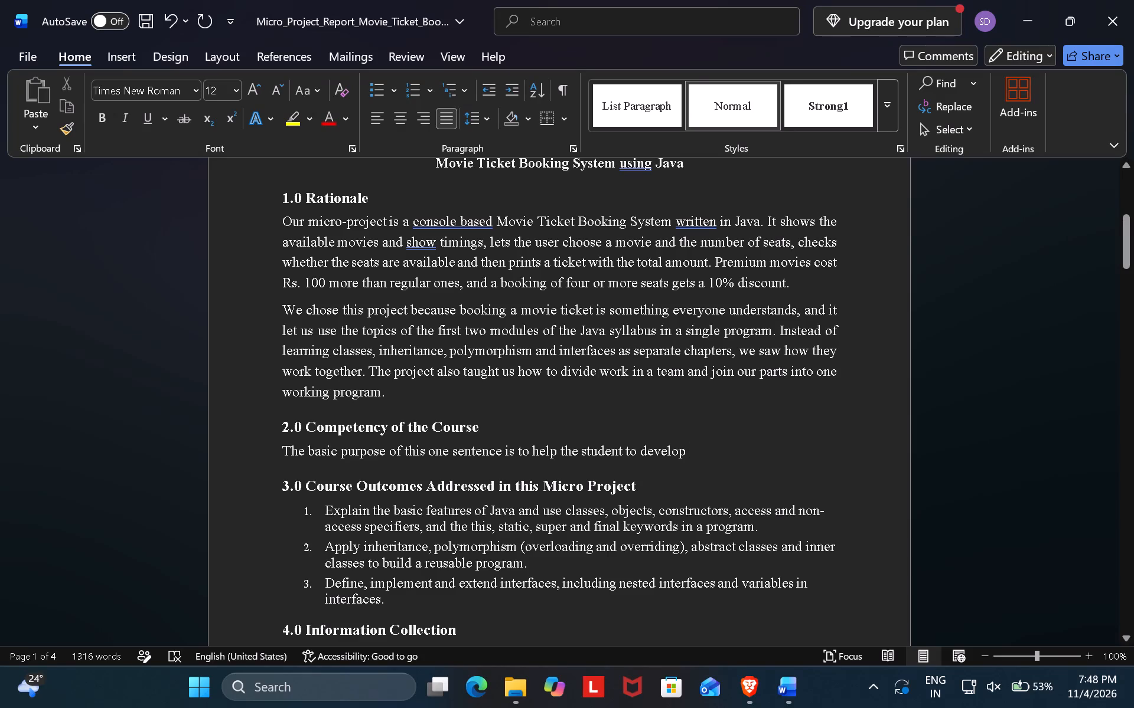
Continue the competency statement after "develop" with "the following macro level professional competency".
{"action": "type", "text": "the following"}
{"action": "key", "text": "space"}
{"action": "type", "text": "macro level"}
{"action": "key", "text": "space"}
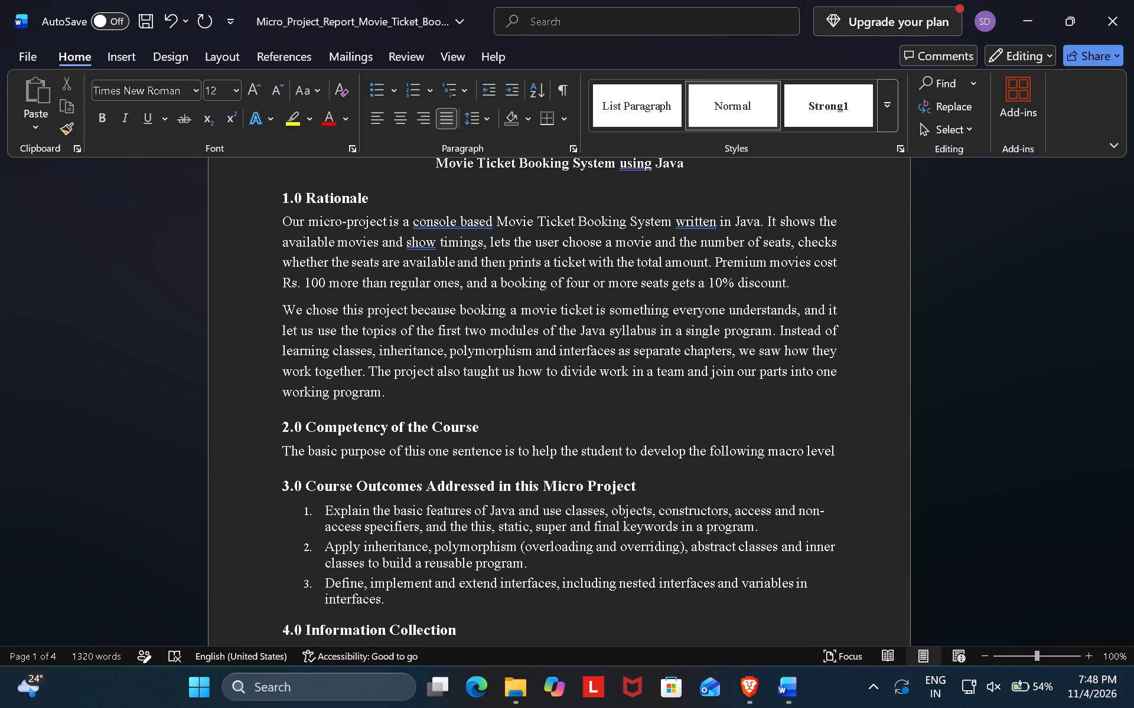
{"action": "type", "text": "proffe"}
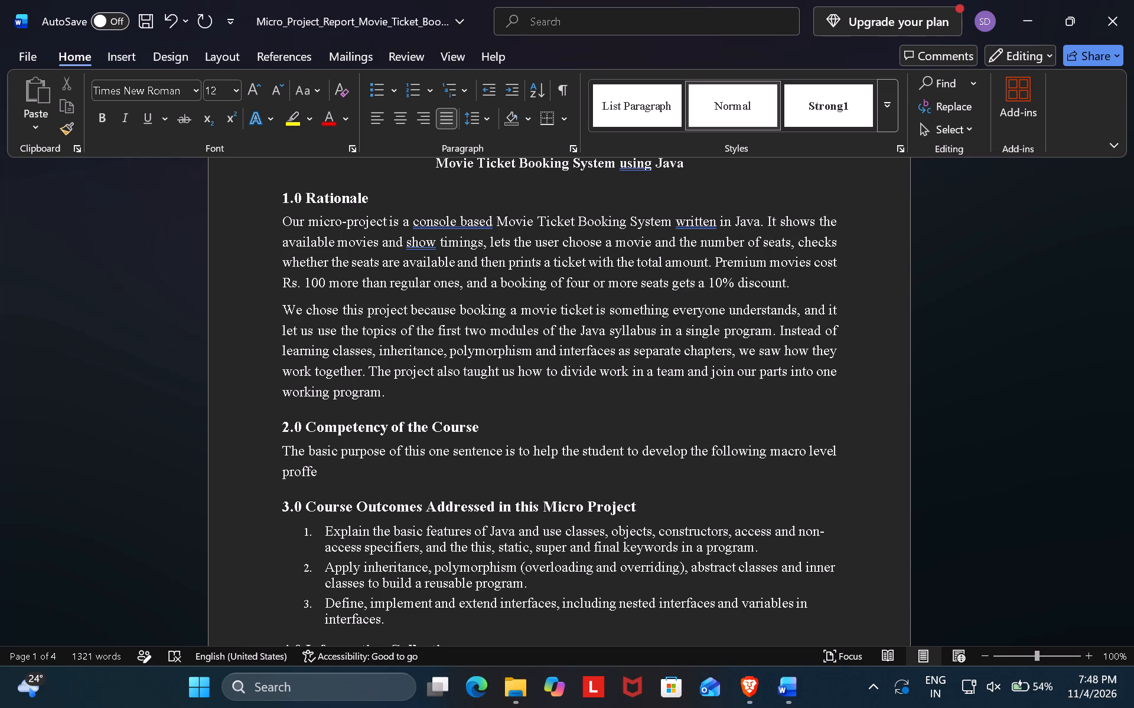
{"action": "key", "text": "BackSpace"}
{"action": "key", "text": "BackSpace"}
{"action": "type", "text": "essonal competency to"}
{"action": "key", "text": "space"}
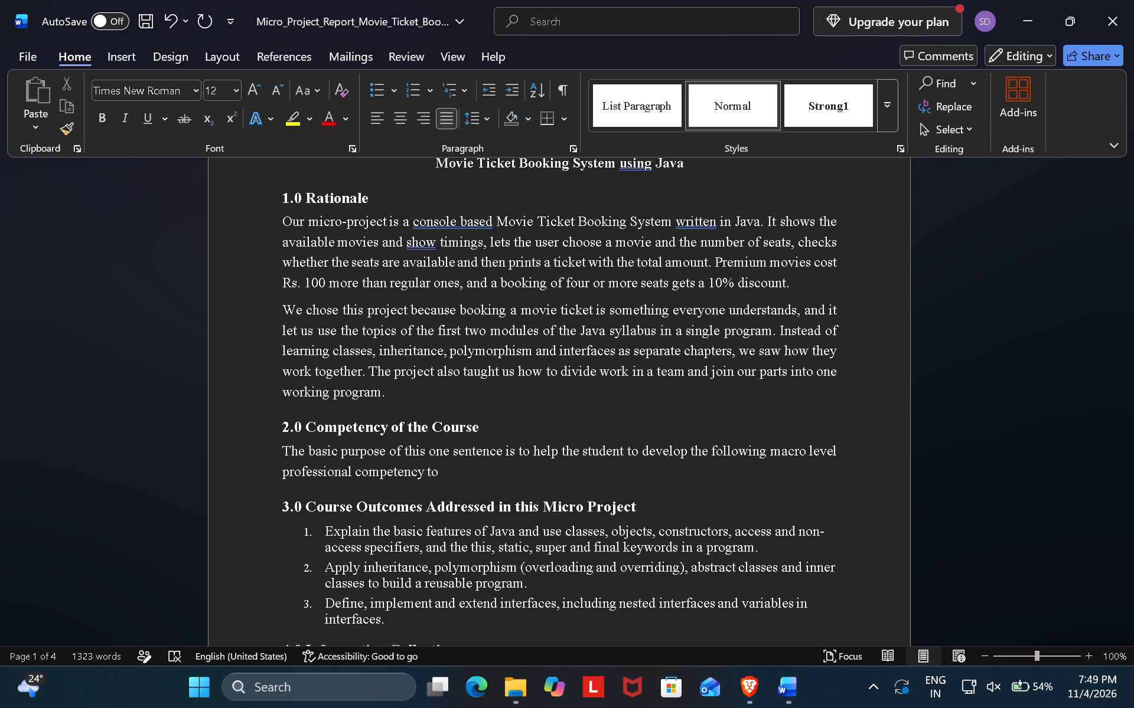
{"action": "key", "text": "BackSpace"}
{"action": "key", "text": "BackSpace"}
{"action": "key", "text": "BackSpace"}
{"action": "key", "text": "BackSpace"}
Extend the competency statement with ", which is entry level industry specific main task".
{"action": "type", "text": ", which is entry level"}
{"action": "key", "text": "space"}
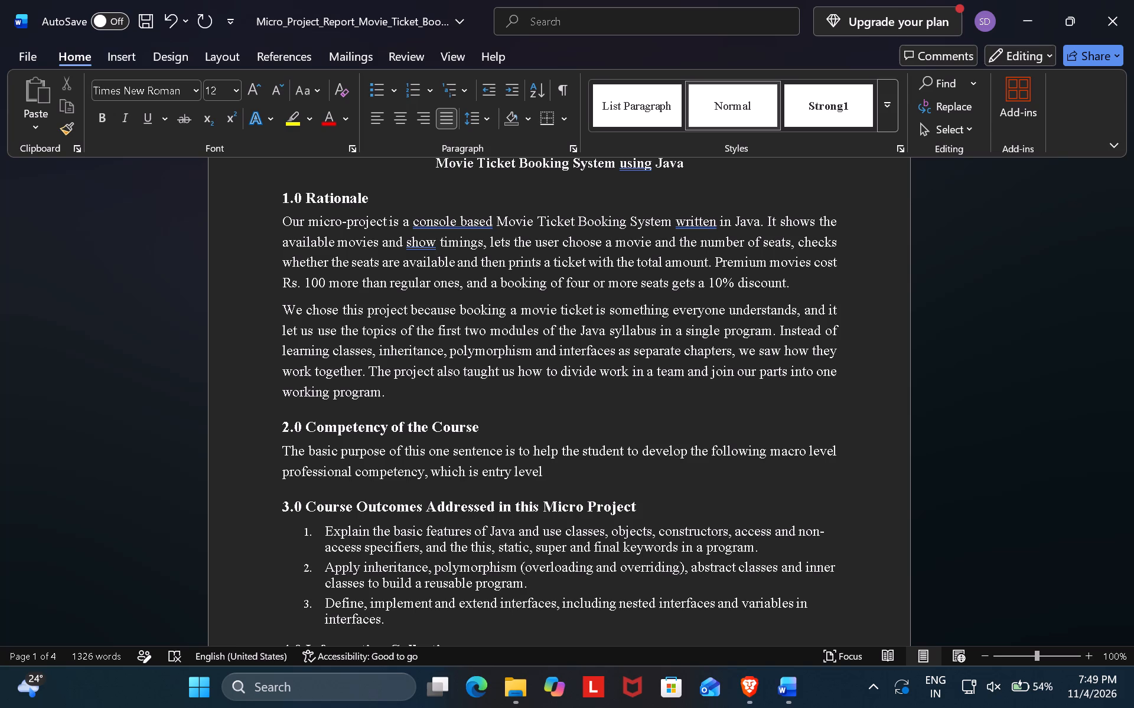
{"action": "type", "text": "indi"}
{"action": "key", "text": "BackSpace"}
{"action": "type", "text": "ustry"}
{"action": "key", "text": "space"}
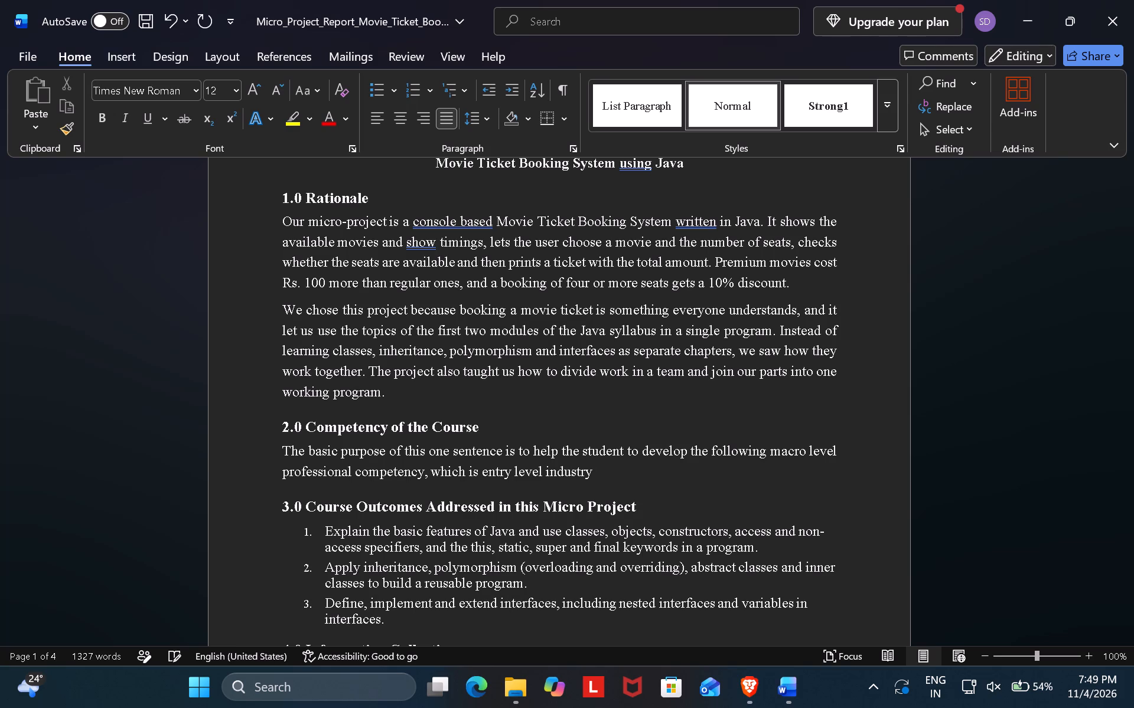
{"action": "type", "text": "specific"}
{"action": "key", "text": "space"}
{"action": "type", "text": "main"}
{"action": "key", "text": "space"}
{"action": "type", "text": "ts"}
{"action": "key", "text": "BackSpace"}
{"action": "type", "text": "ask"}
{"action": "key", "text": "space"}
Add "that is to be attained by the student" to the competency statement.
{"action": "type", "text": "that"}
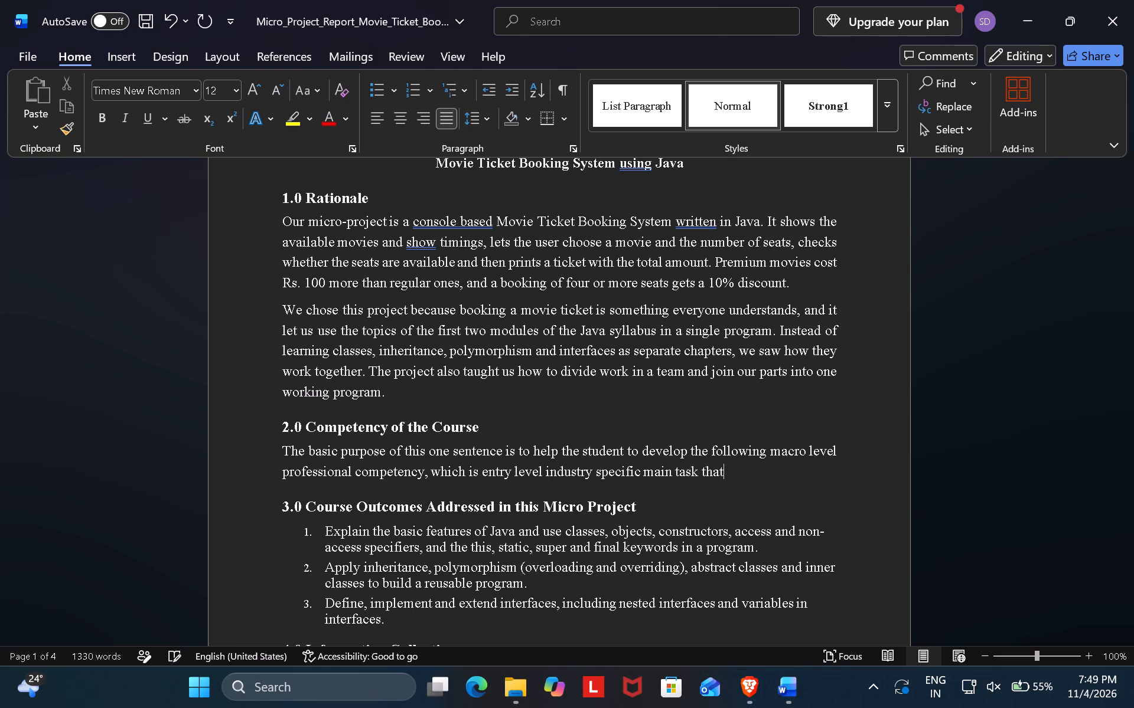
{"action": "key", "text": "space"}
{"action": "type", "text": "is to be attained"}
{"action": "key", "text": "space"}
{"action": "type", "text": "by the student"}
{"action": "key", "text": "space"}
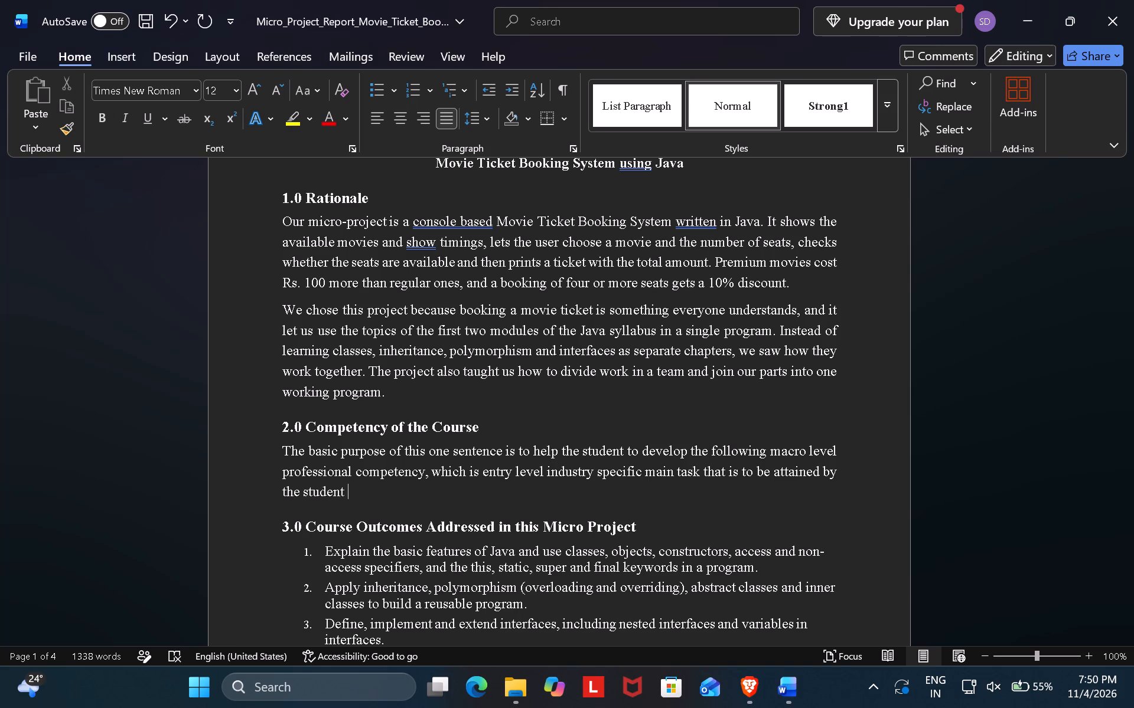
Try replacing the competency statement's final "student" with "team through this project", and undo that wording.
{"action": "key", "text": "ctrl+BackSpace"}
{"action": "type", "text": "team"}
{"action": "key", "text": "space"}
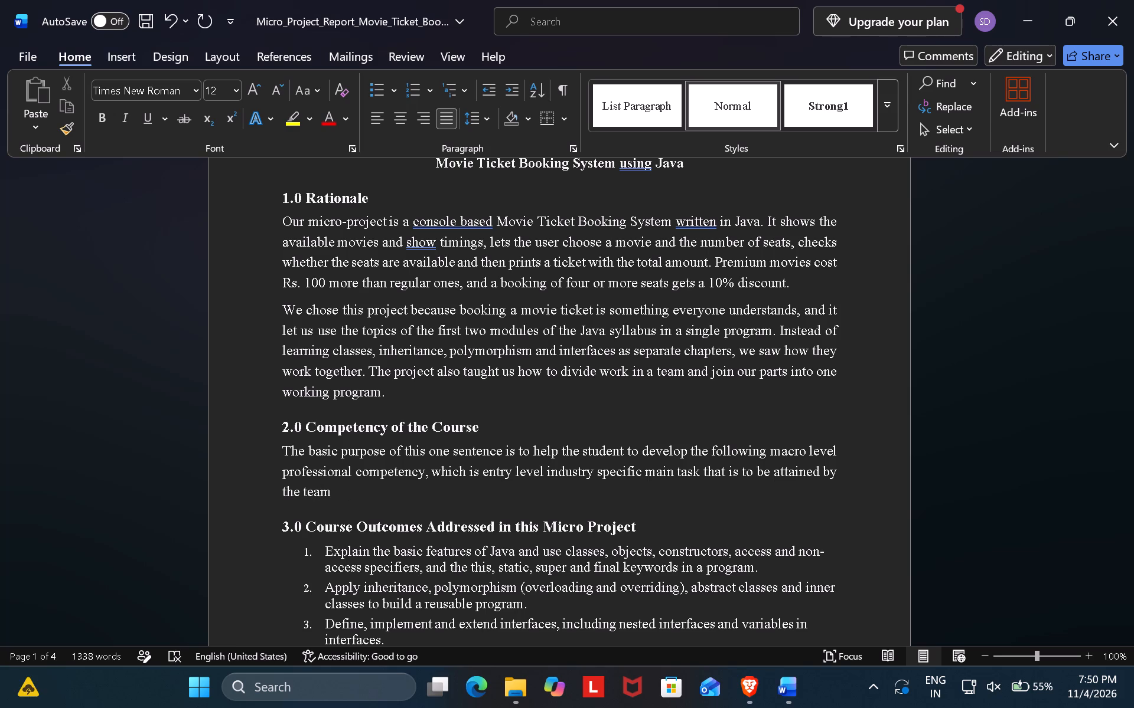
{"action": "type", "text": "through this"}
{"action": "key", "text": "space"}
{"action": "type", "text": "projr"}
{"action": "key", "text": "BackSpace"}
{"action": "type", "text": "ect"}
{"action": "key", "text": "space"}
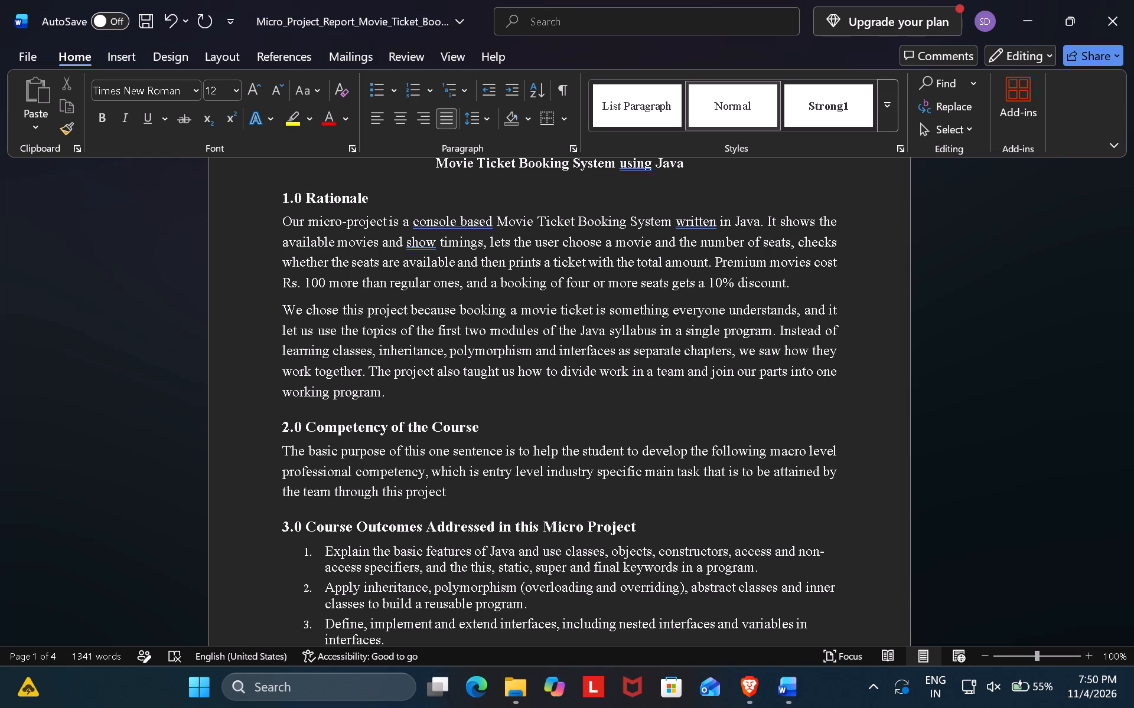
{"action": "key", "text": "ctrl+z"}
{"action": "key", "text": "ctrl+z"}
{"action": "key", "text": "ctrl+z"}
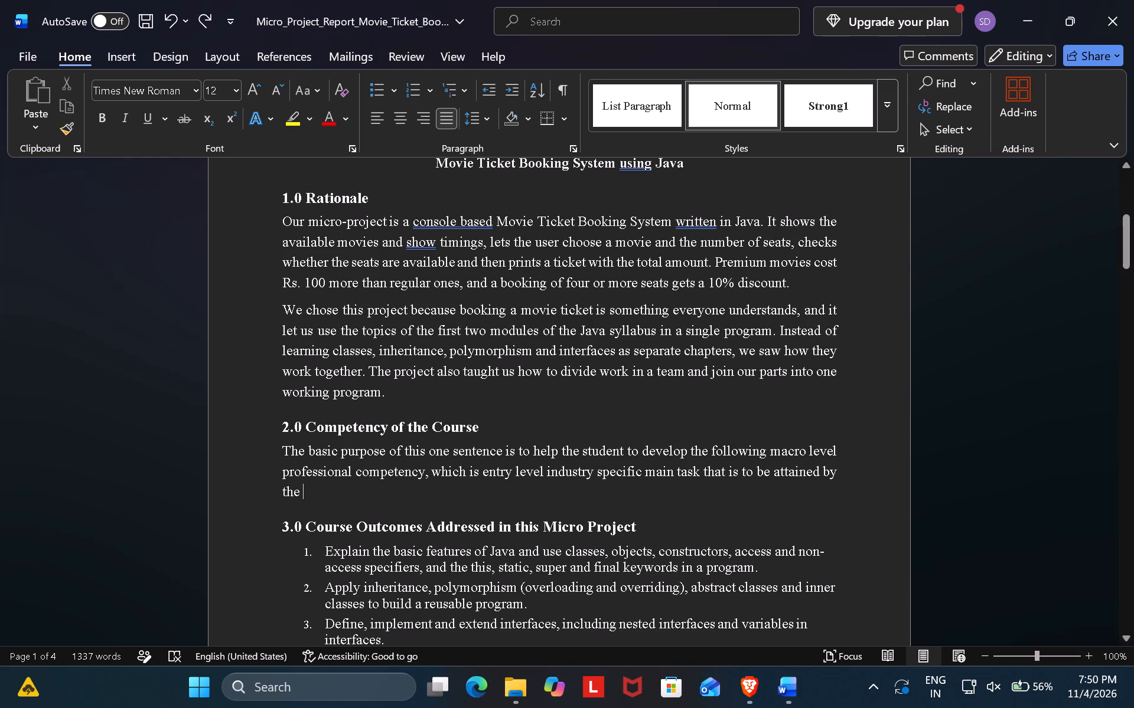
Continue the competency statement after "attained by the" with "student through the course and".
{"action": "type", "text": "student"}
{"action": "key", "text": "space"}
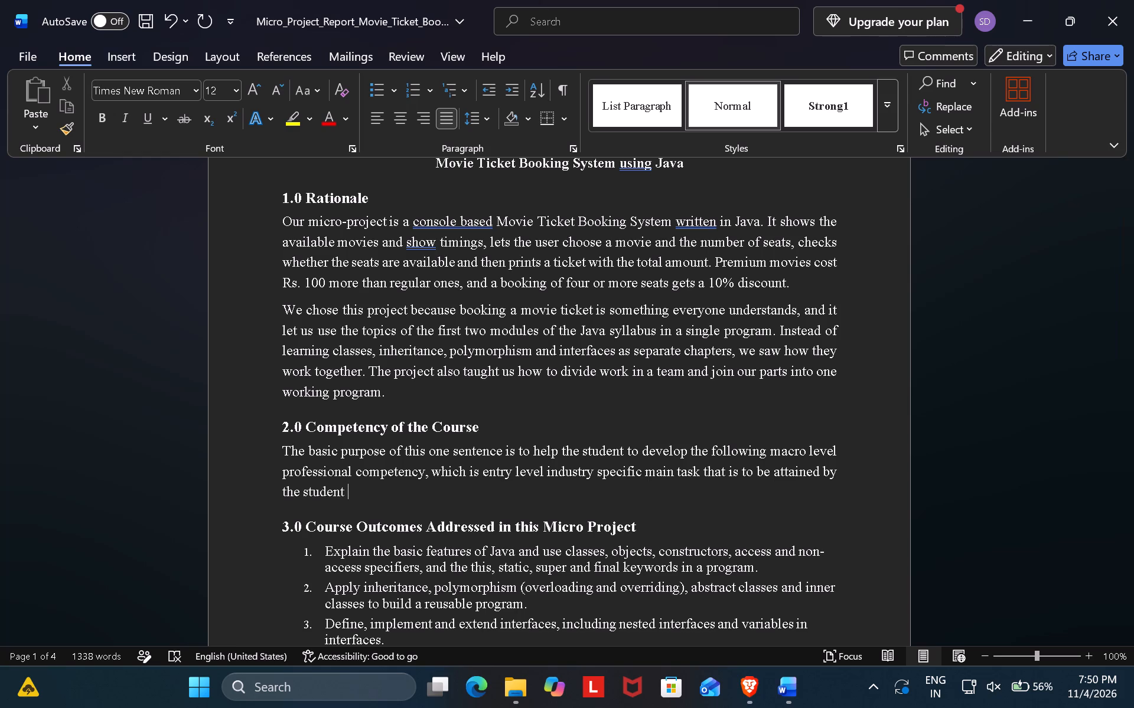
{"action": "type", "text": "throu"}
{"action": "type", "text": "gh the course annd"}
{"action": "key", "text": "BackSpace"}
{"action": "key", "text": "BackSpace"}
{"action": "type", "text": "d"}
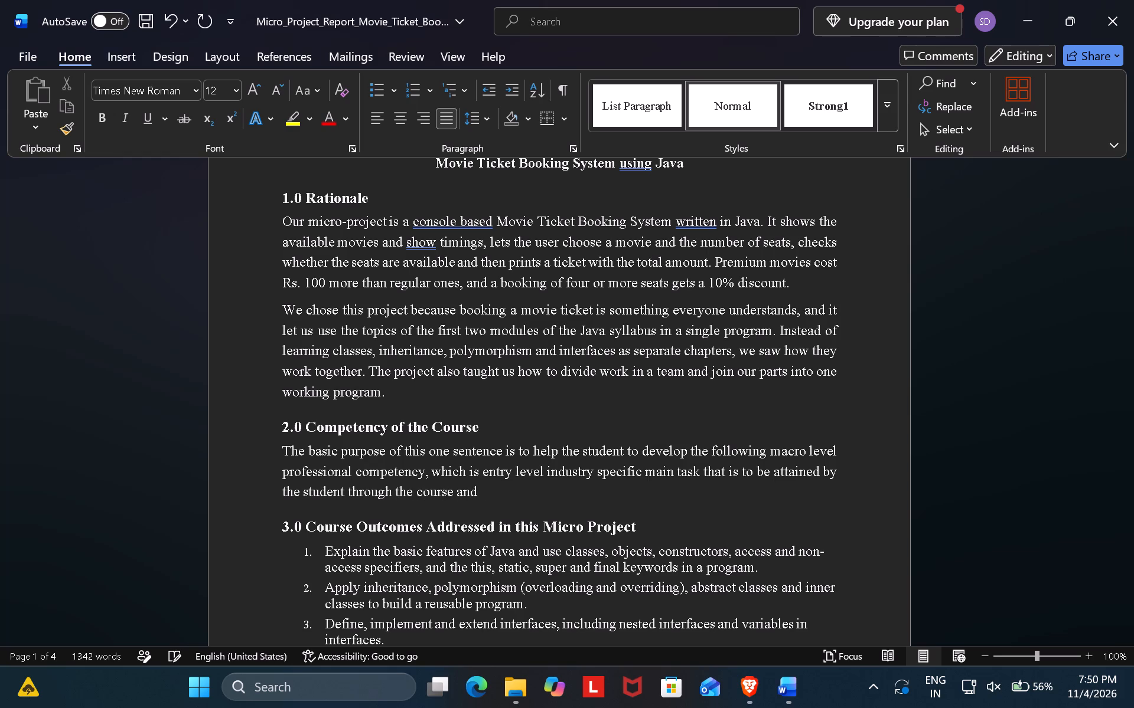
{"action": "key", "text": "space"}
Finish the competency statement with "its attainment assessed through the micro project".
{"action": "type", "text": "its attainment"}
{"action": "key", "text": "space"}
{"action": "type", "text": "assessed"}
{"action": "key", "text": "space"}
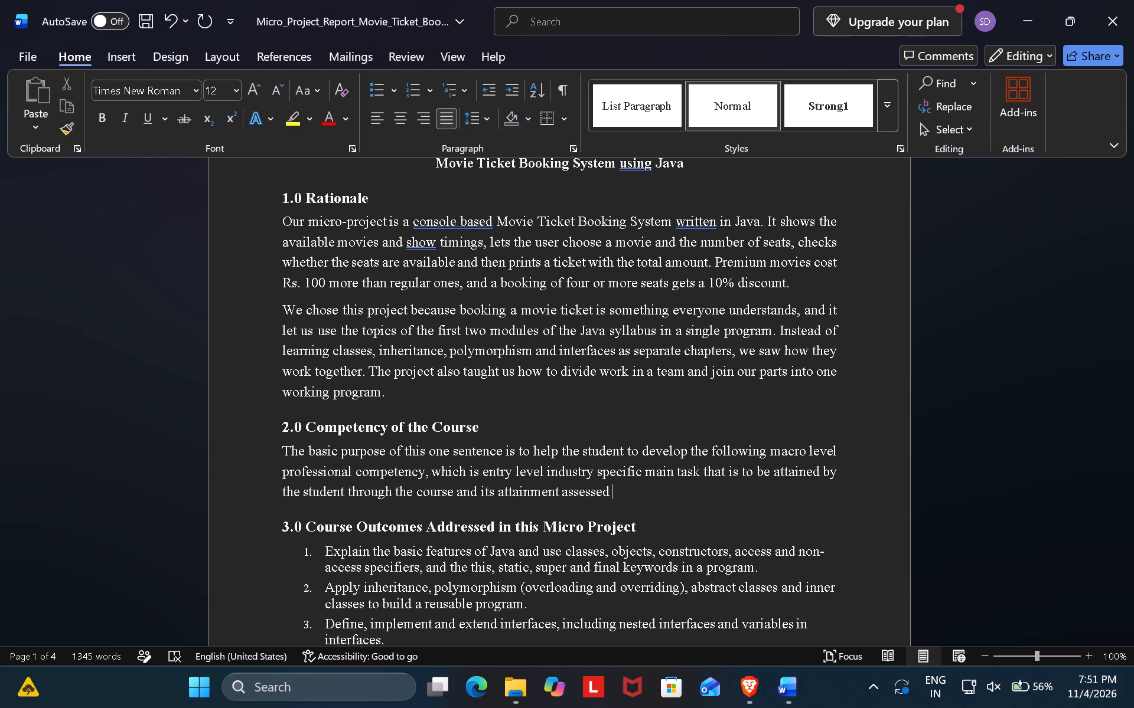
{"action": "type", "text": "through thr"}
{"action": "key", "text": "space"}
{"action": "key", "text": "BackSpace"}
{"action": "key", "text": "BackSpace"}
{"action": "type", "text": "e"}
{"action": "key", "text": "space"}
{"action": "type", "text": "mi"}
{"action": "type", "text": "cro"}
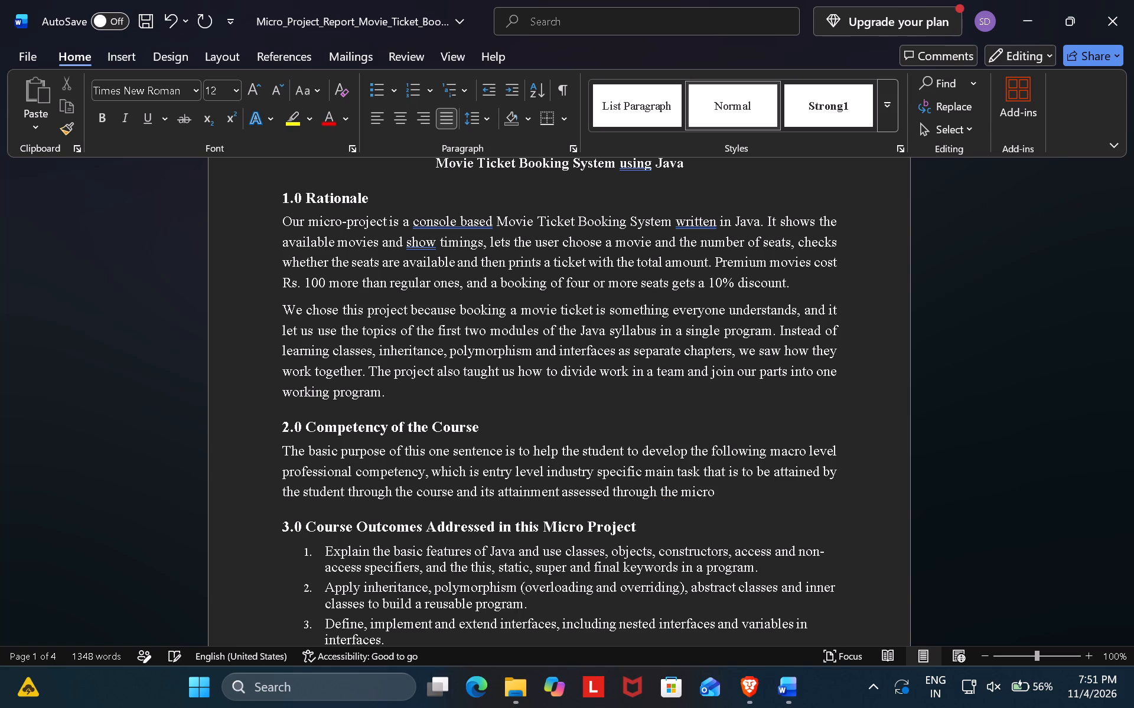
{"action": "key", "text": "space"}
{"action": "type", "text": "project"}
Start a bulleted item on a new line below the competency statement in section 2.0.
{"action": "key", "text": "Return"}
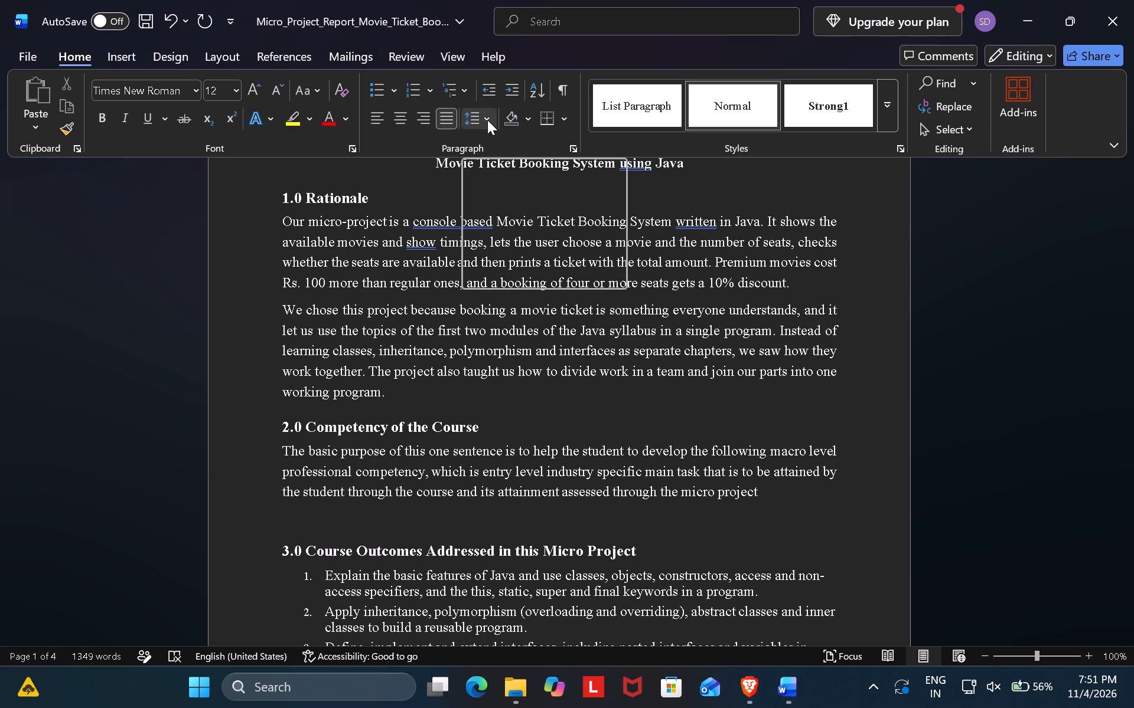
{"action": "left_click", "coordinate": [375, 91]}
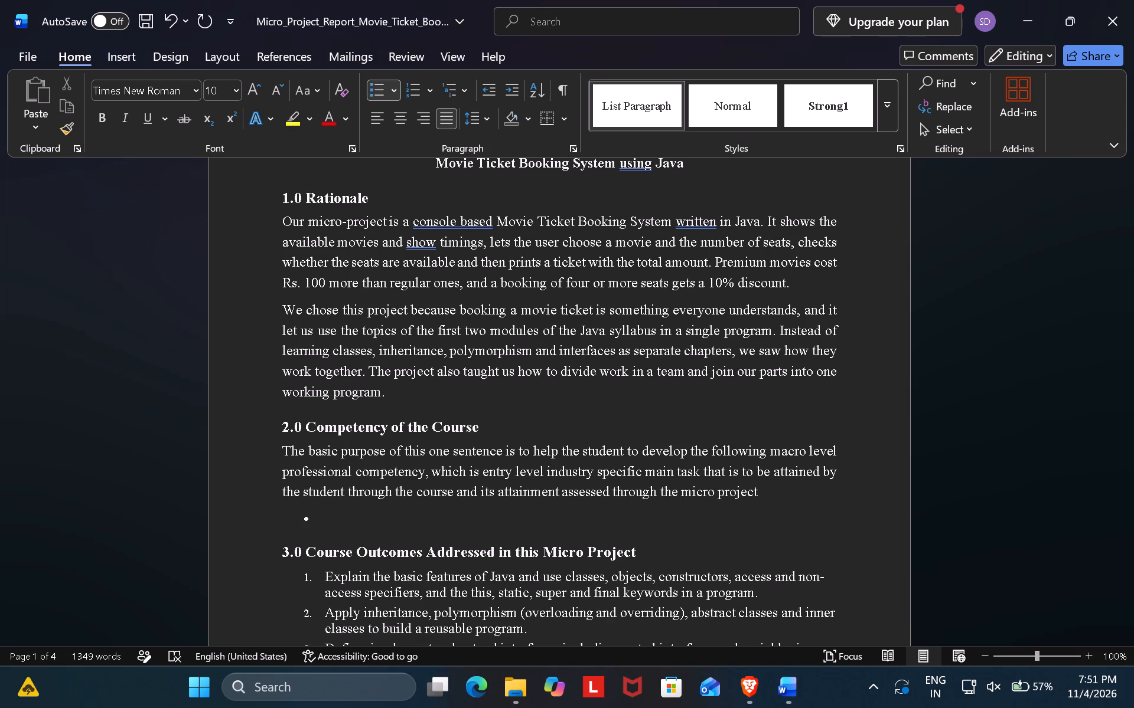
{"action": "scroll", "coordinate": [418, 490], "scroll_direction": "down", "scroll_amount": 1}
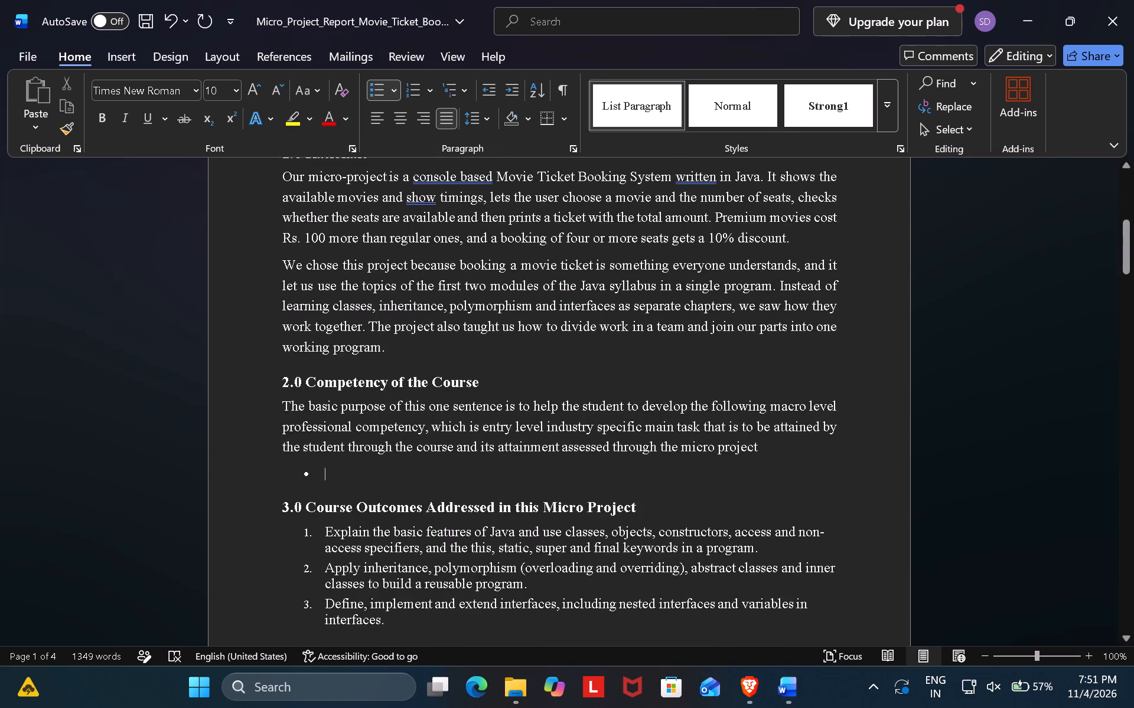
{"action": "scroll", "coordinate": [418, 490], "scroll_direction": "down", "scroll_amount": 2}
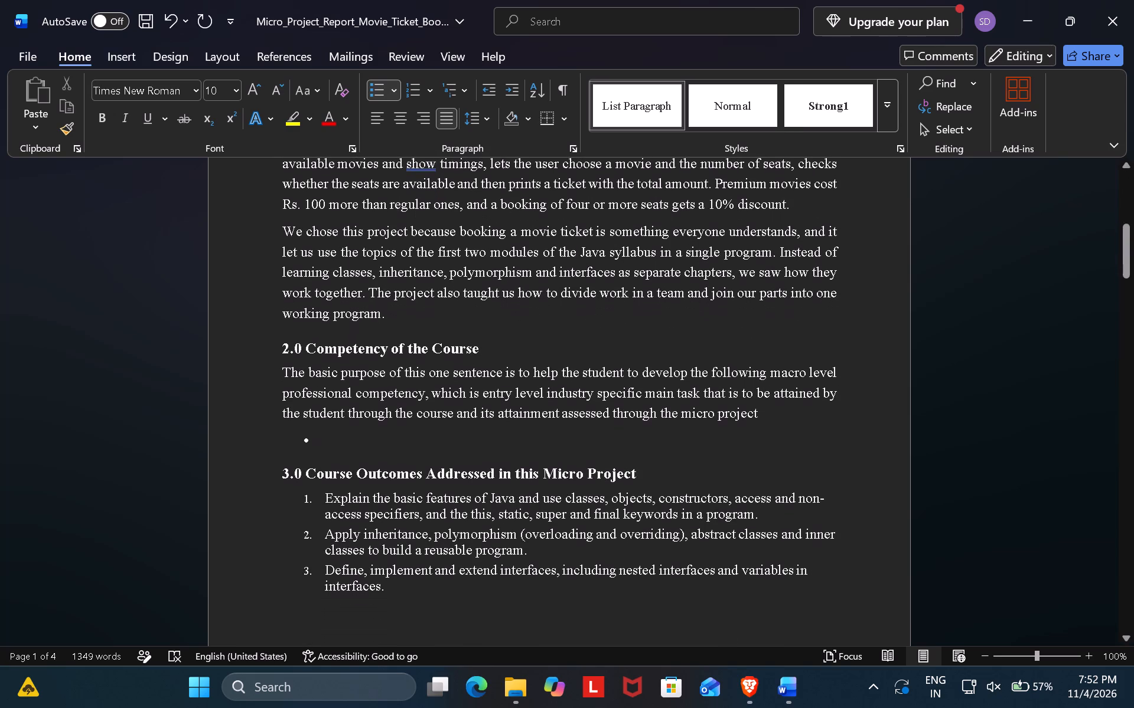
{"action": "scroll", "coordinate": [418, 490], "scroll_direction": "down", "scroll_amount": 1}
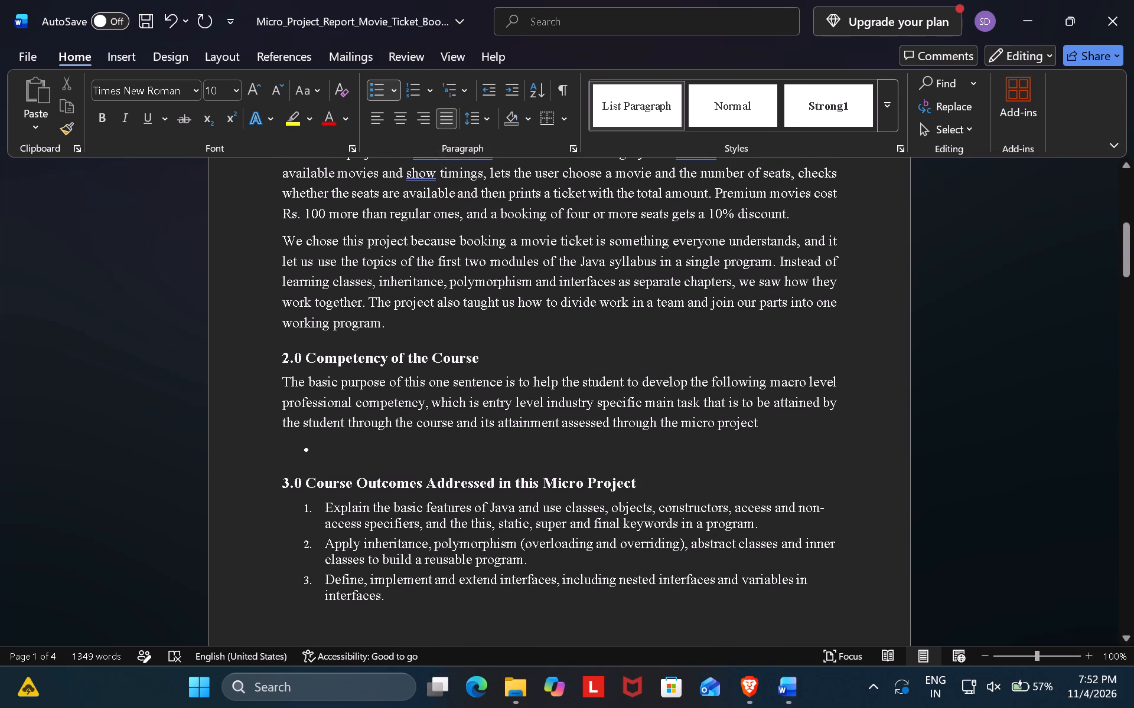
{"action": "scroll", "coordinate": [418, 490], "scroll_direction": "down", "scroll_amount": 1}
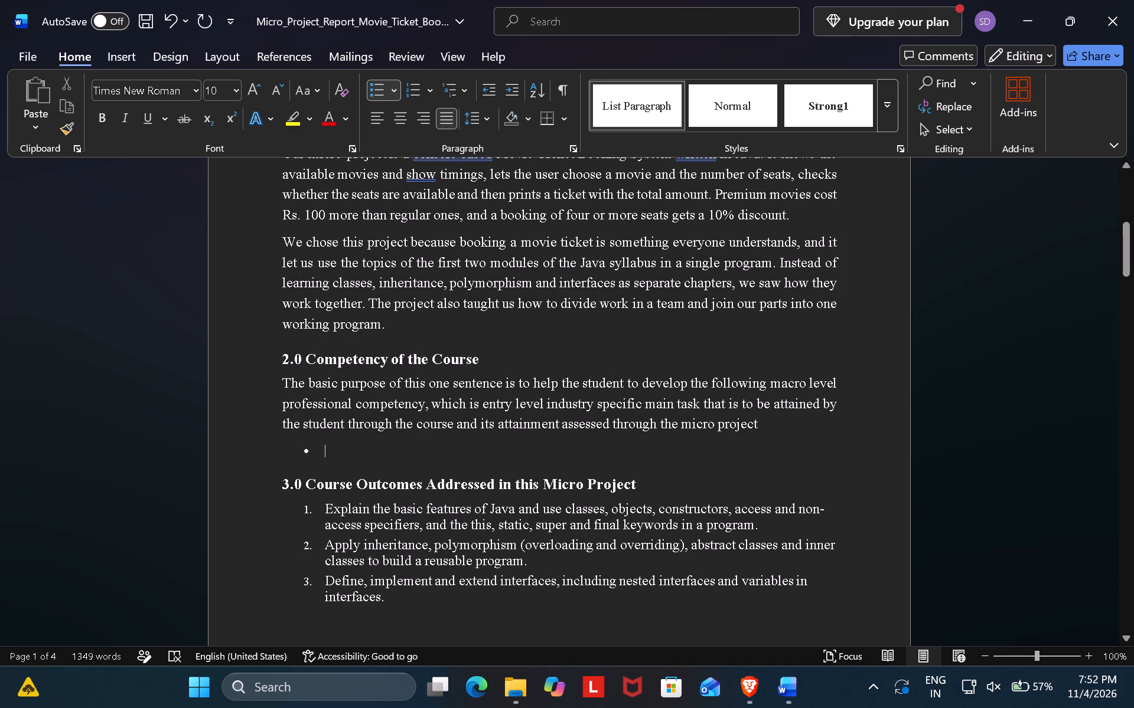
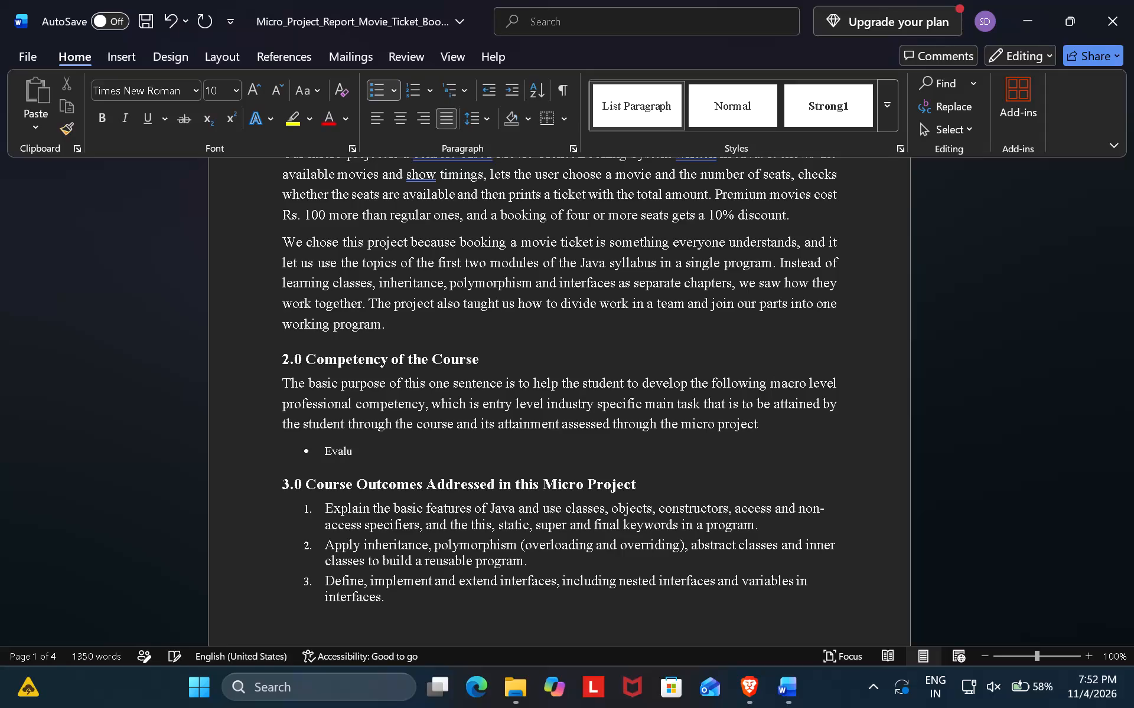
Continue the bulleted item in section 2.0 so it reads "Evaluate the performance of java".
{"action": "type", "text": "ate"}
{"action": "key", "text": "space"}
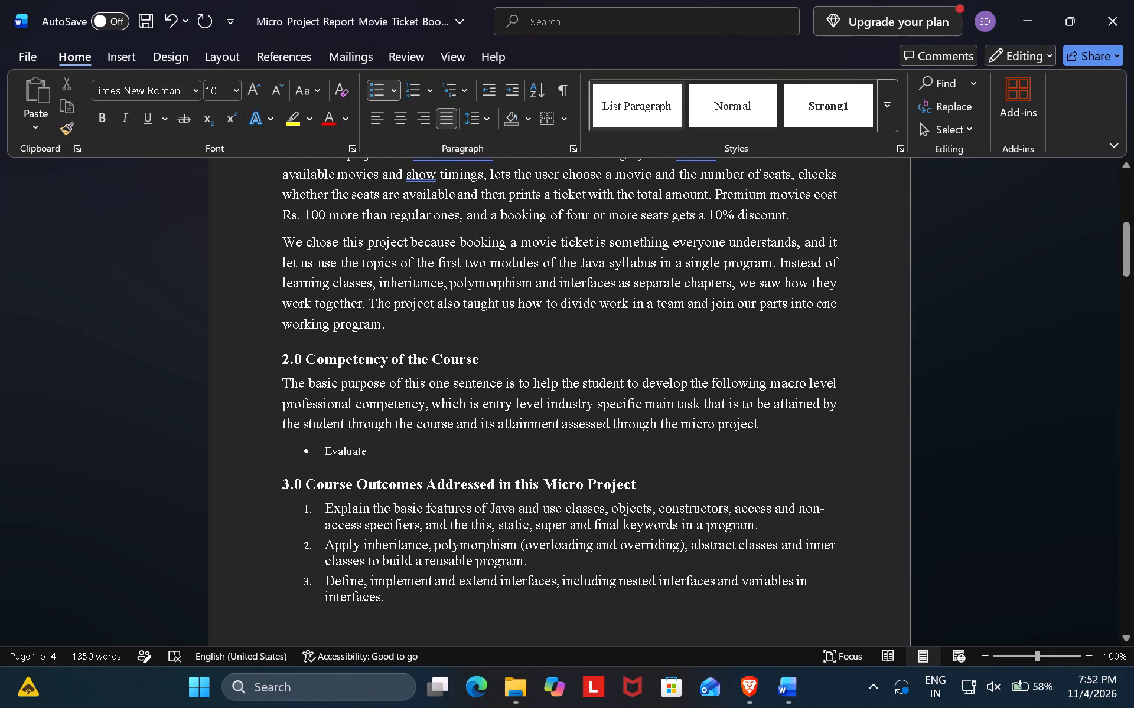
{"action": "type", "text": "the per"}
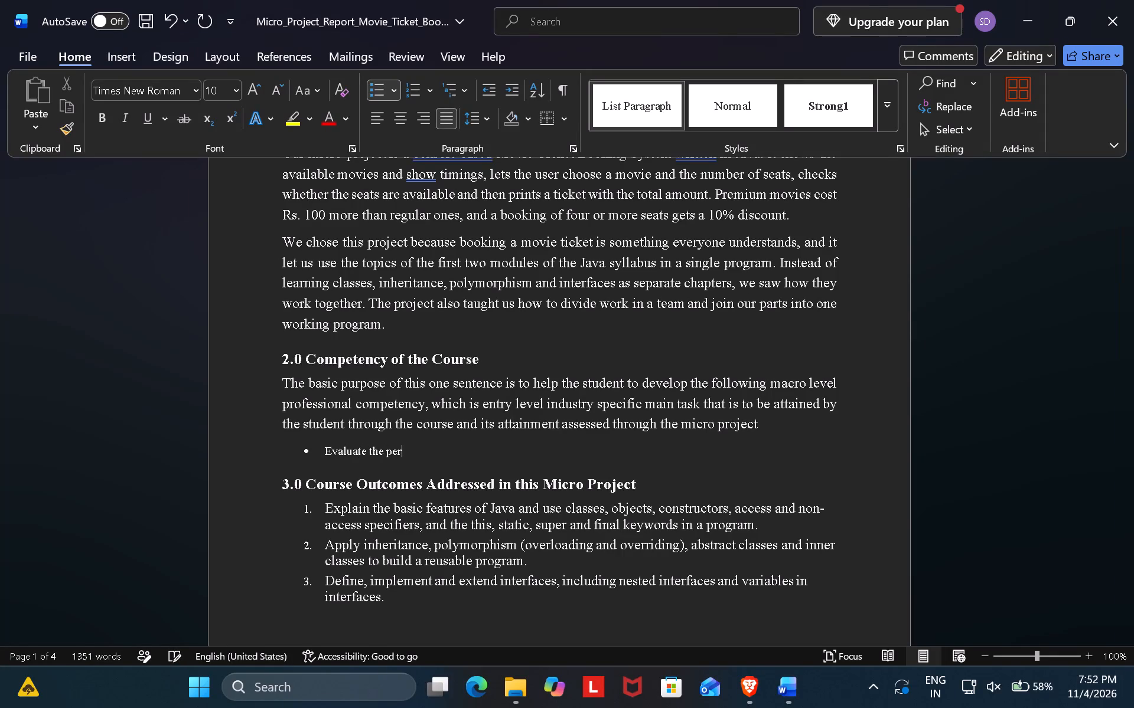
{"action": "type", "text": "formance"}
{"action": "key", "text": "space"}
{"action": "type", "text": "of"}
{"action": "key", "text": "space"}
{"action": "type", "text": "java"}
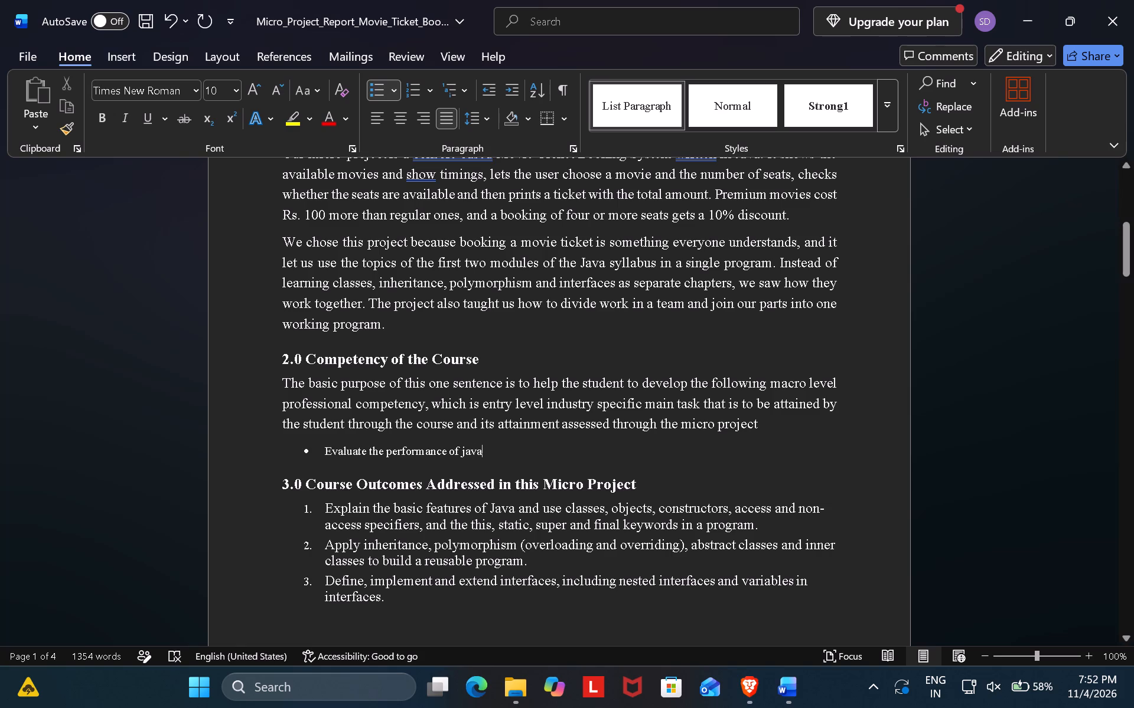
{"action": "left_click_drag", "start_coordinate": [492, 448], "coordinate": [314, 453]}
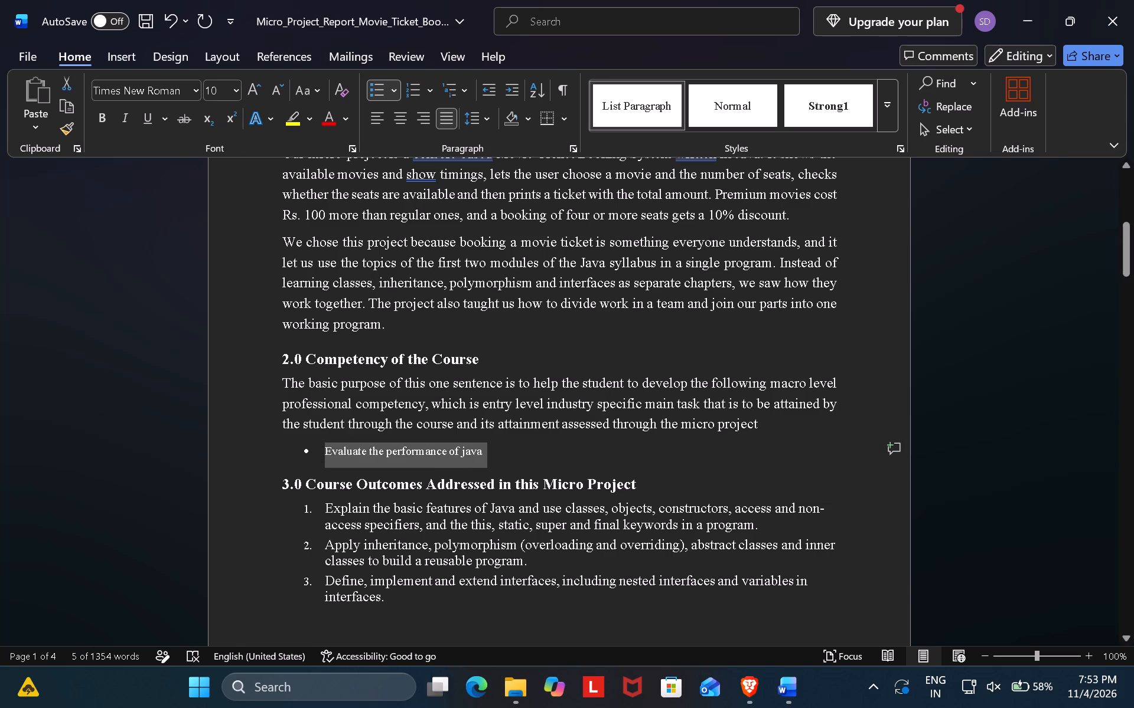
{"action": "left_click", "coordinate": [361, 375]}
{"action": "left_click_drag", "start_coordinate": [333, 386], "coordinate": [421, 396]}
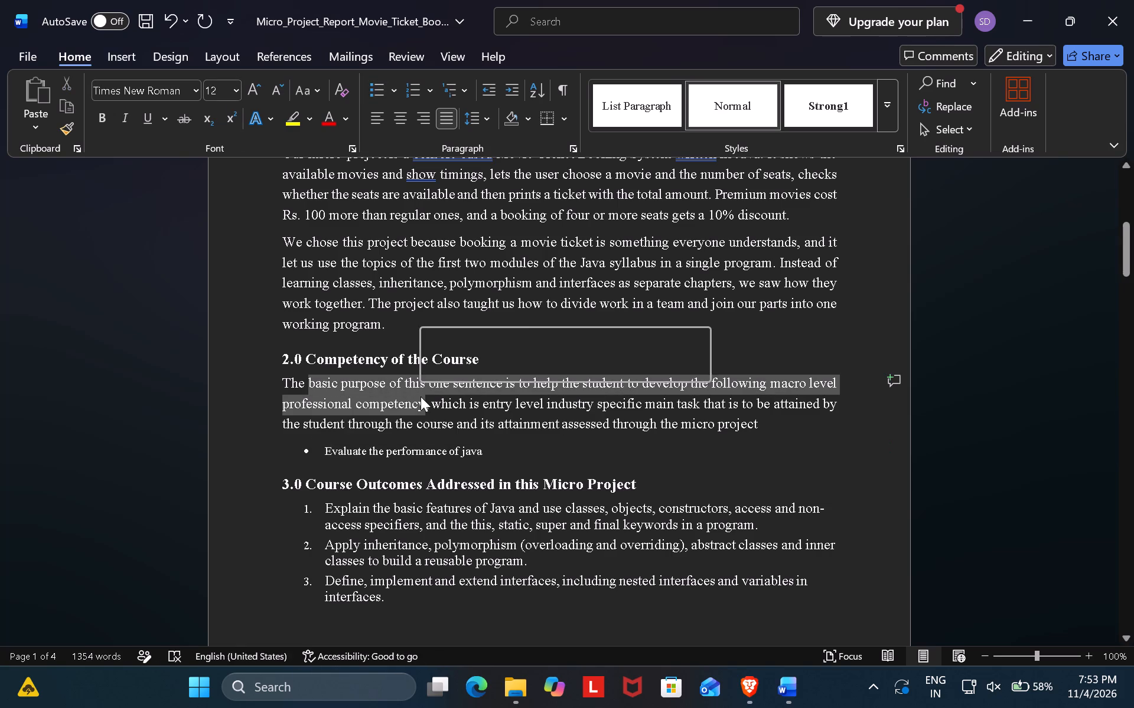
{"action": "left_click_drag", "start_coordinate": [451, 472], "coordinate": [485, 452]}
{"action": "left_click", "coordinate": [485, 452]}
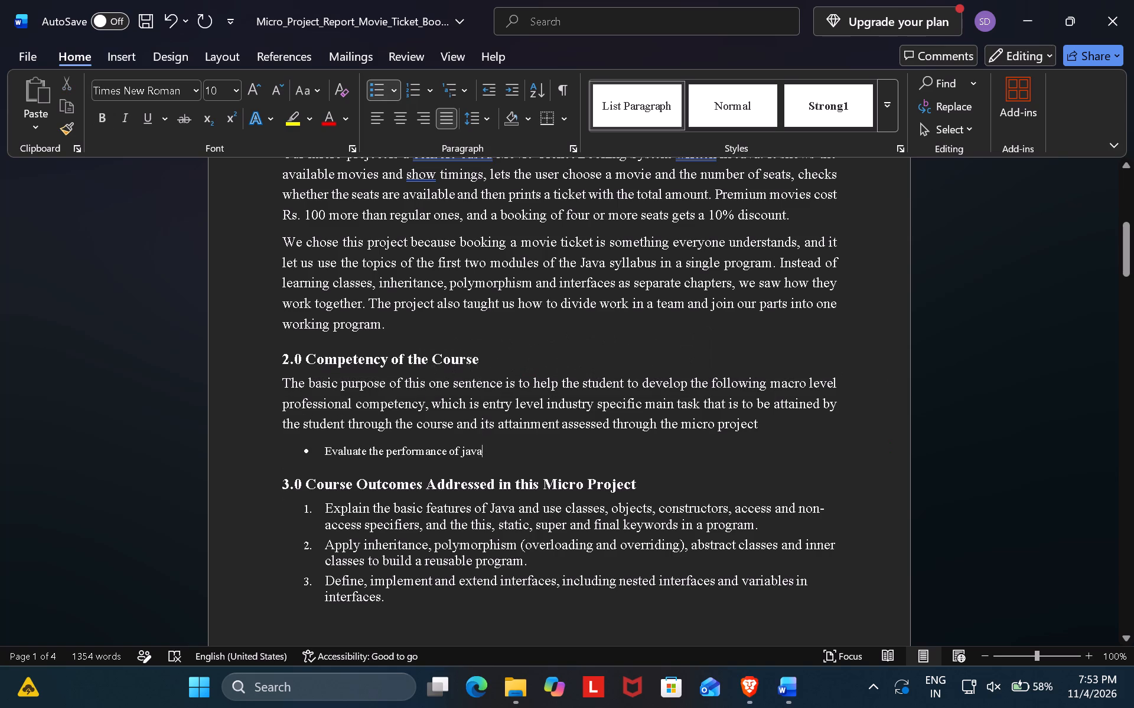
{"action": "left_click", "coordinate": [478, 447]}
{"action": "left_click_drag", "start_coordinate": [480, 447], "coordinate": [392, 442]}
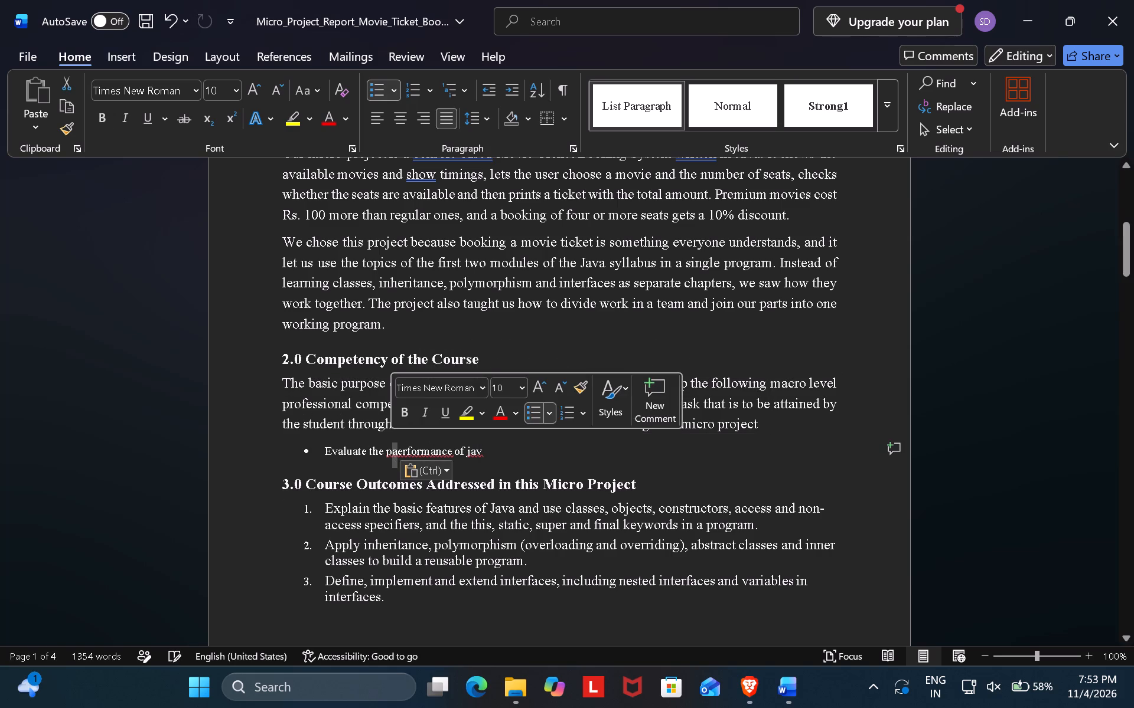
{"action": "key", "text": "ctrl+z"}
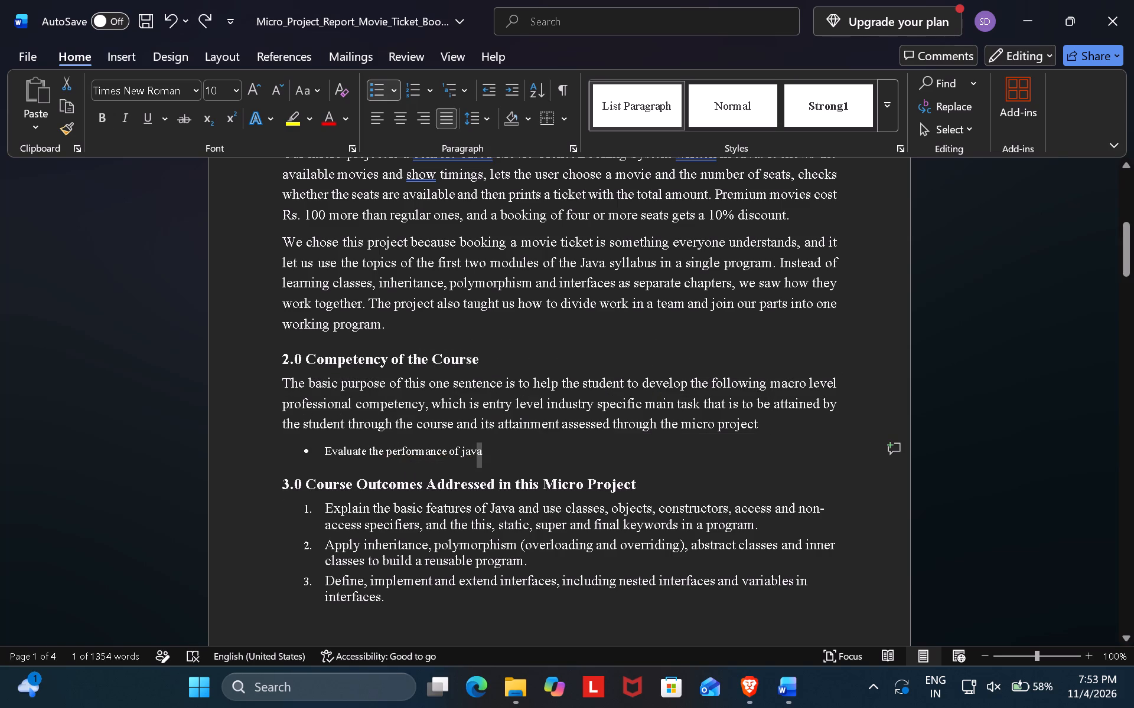
Set the font size of the bulleted item in section 2.0 to 12.
{"action": "left_click_drag", "start_coordinate": [503, 461], "coordinate": [305, 445]}
{"action": "left_click", "coordinate": [230, 93]}
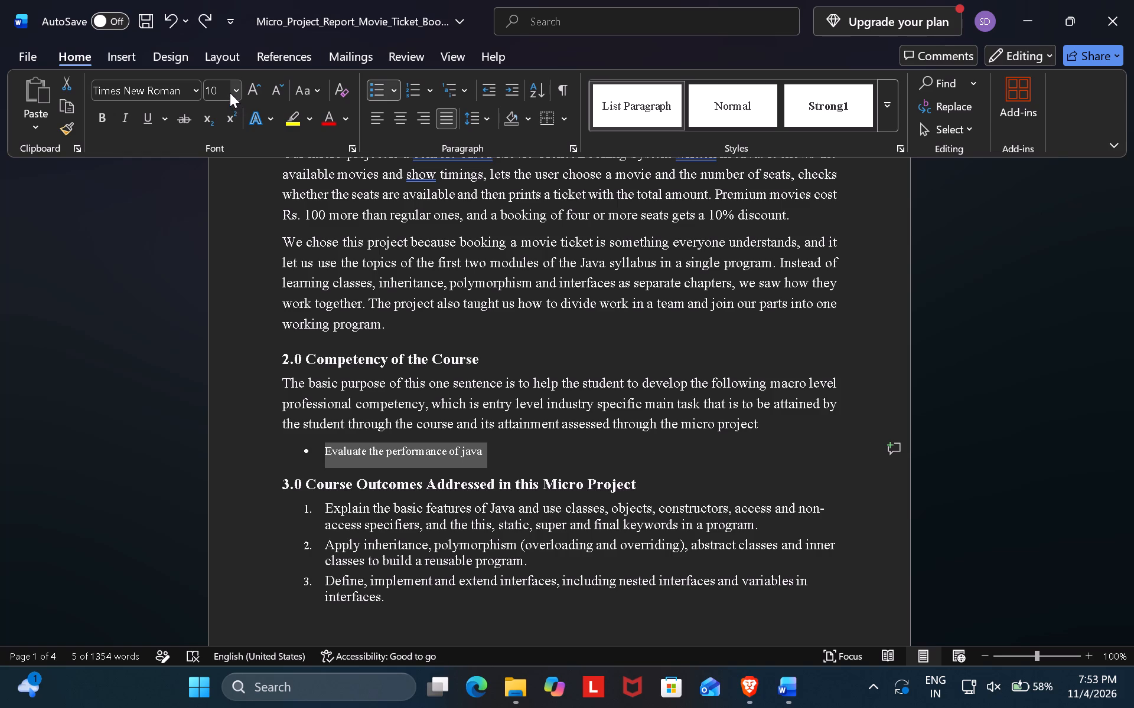
{"action": "left_click", "coordinate": [230, 91]}
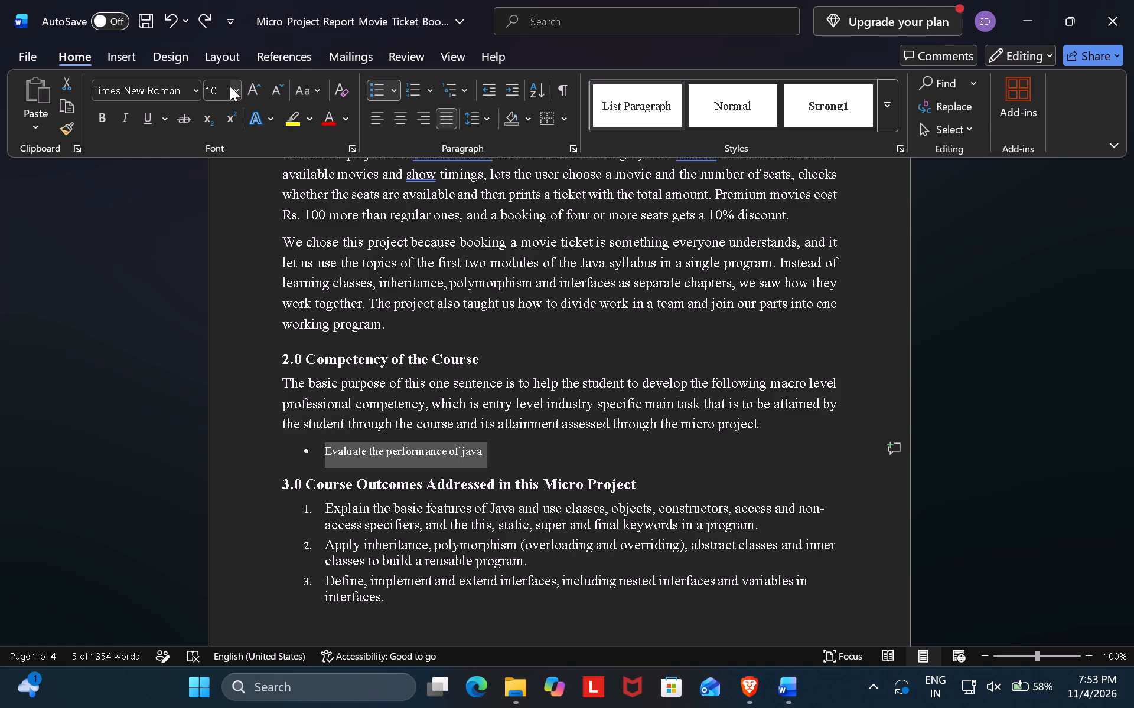
{"action": "left_click", "coordinate": [230, 86]}
{"action": "left_click", "coordinate": [216, 93]}
{"action": "type", "text": "12"}
{"action": "key", "text": "Return"}
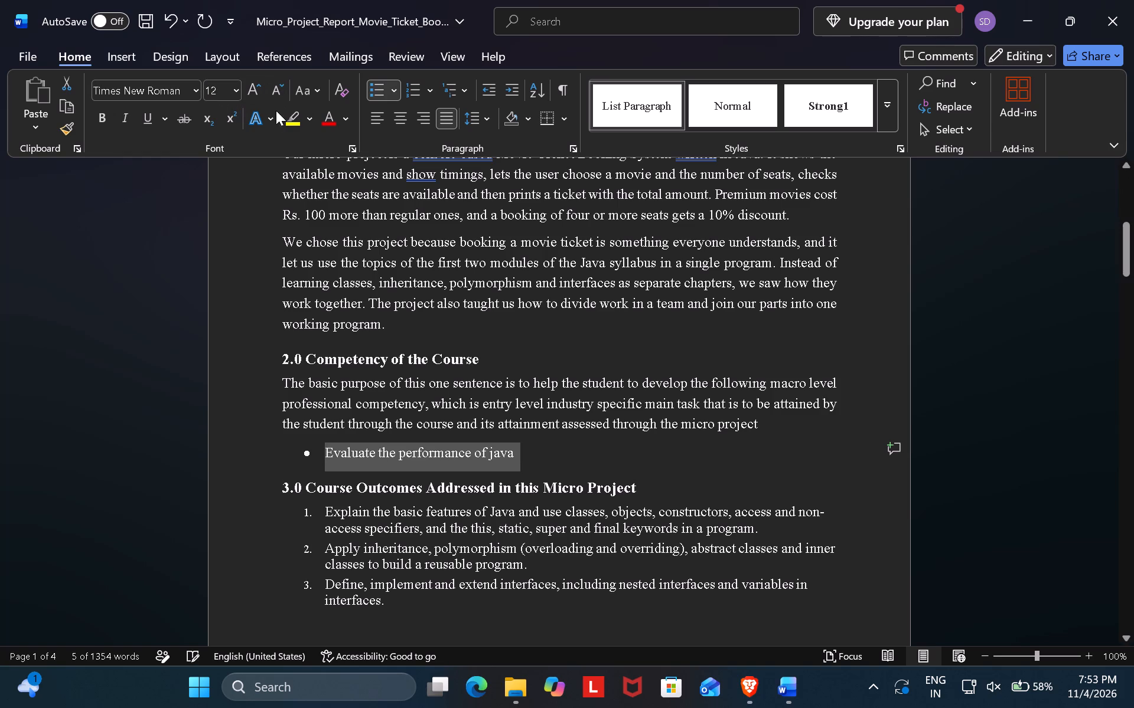
Finish the bulleted item with "programs developed for various applications.".
{"action": "left_click", "coordinate": [522, 449]}
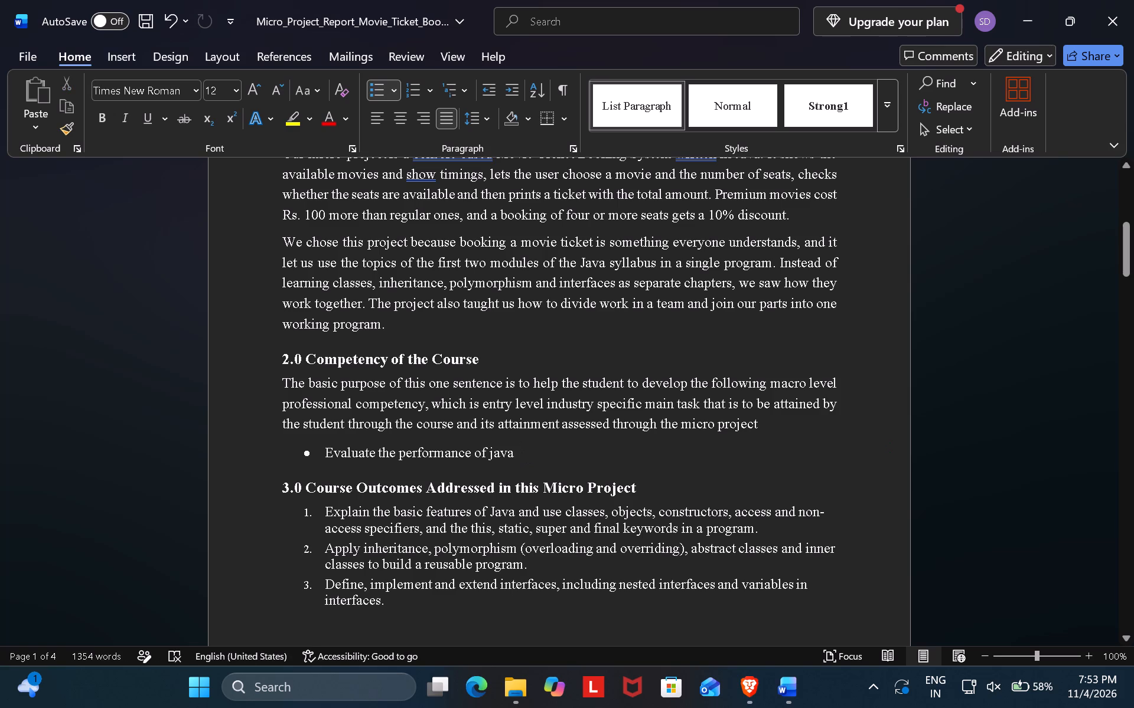
{"action": "key", "text": "space"}
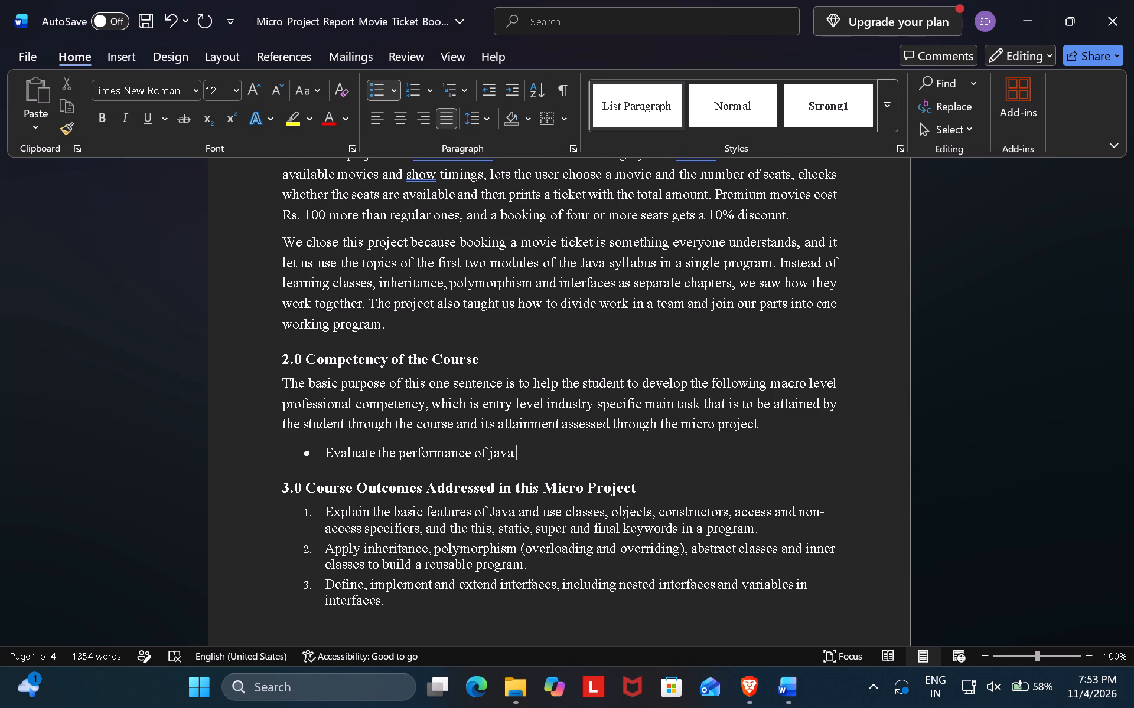
{"action": "type", "text": "programs"}
{"action": "key", "text": "space"}
{"action": "type", "text": "developed for various applications"}
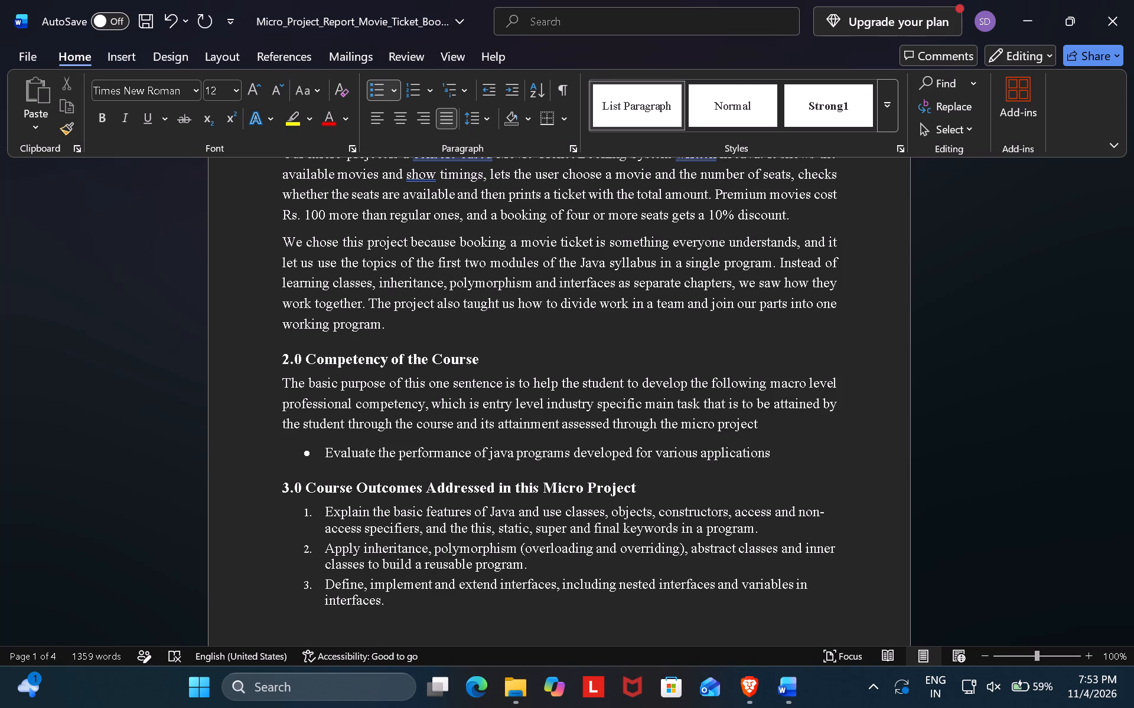
{"action": "key", "text": "period"}
Replace the three course outcomes in section 3.0 with one item: "Evolve java programs incorporating classes, objects and inheritance concepts.".
{"action": "left_click_drag", "start_coordinate": [382, 602], "coordinate": [335, 524]}
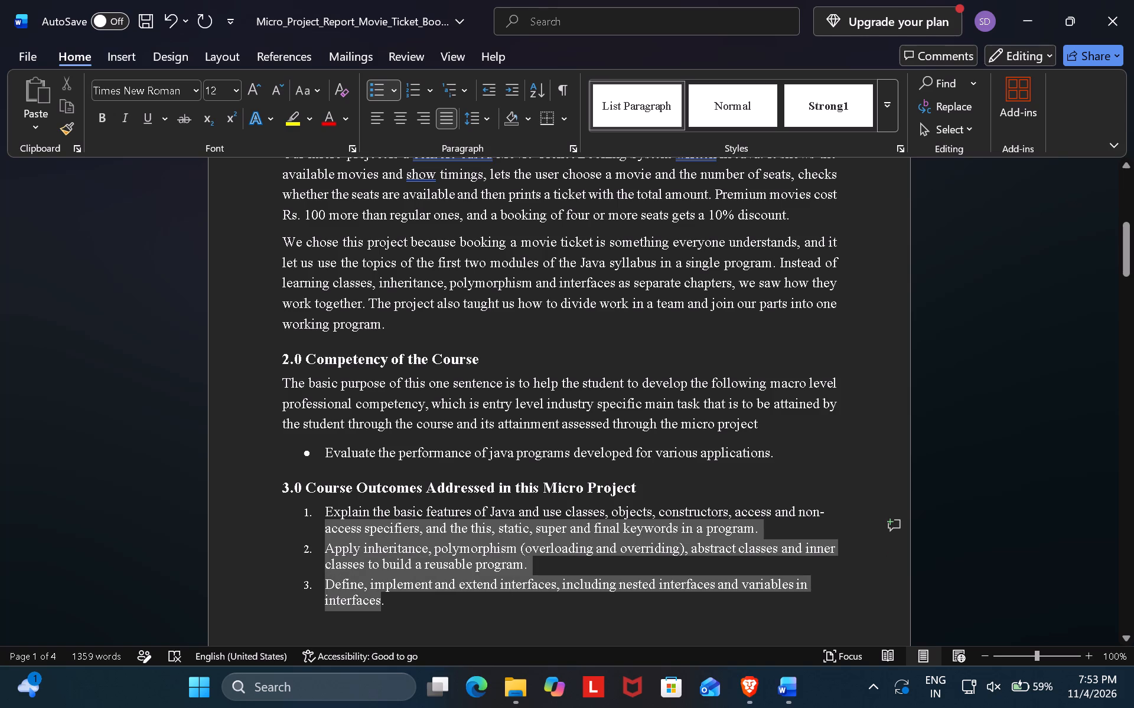
{"action": "left_click_drag", "start_coordinate": [335, 524], "coordinate": [328, 514]}
{"action": "key", "text": "shift+e"}
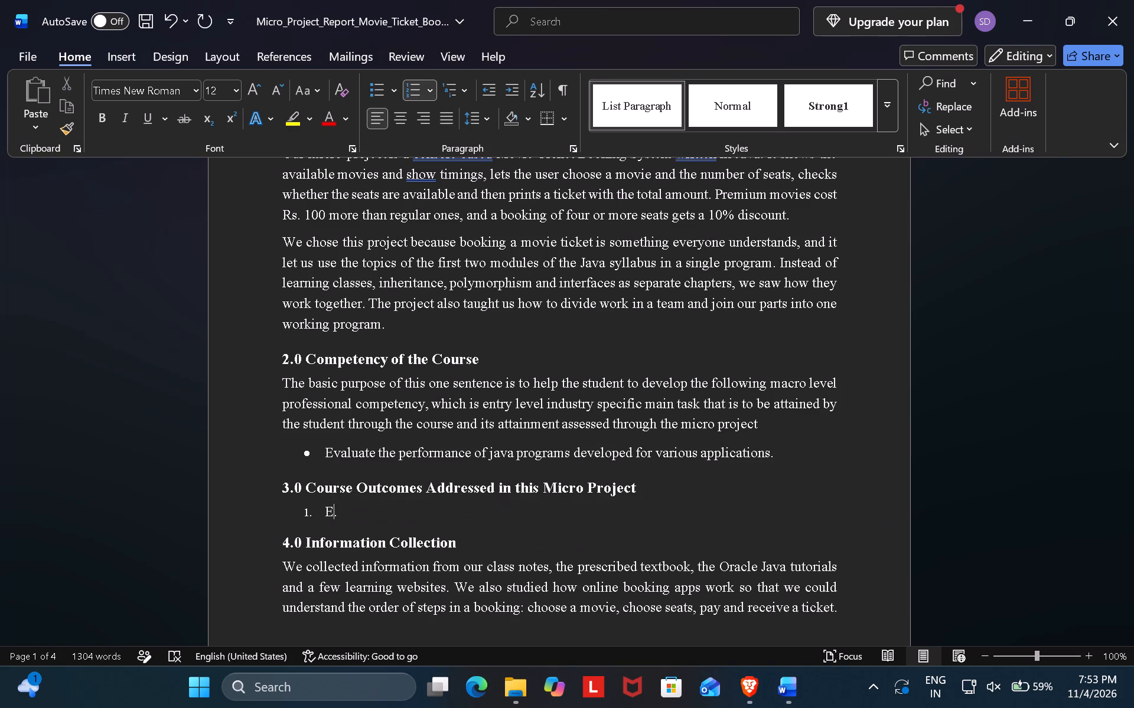
{"action": "type", "text": "volve"}
{"action": "key", "text": "space"}
{"action": "type", "text": "java"}
{"action": "key", "text": "space"}
{"action": "type", "text": "programs incorporating"}
{"action": "key", "text": "space"}
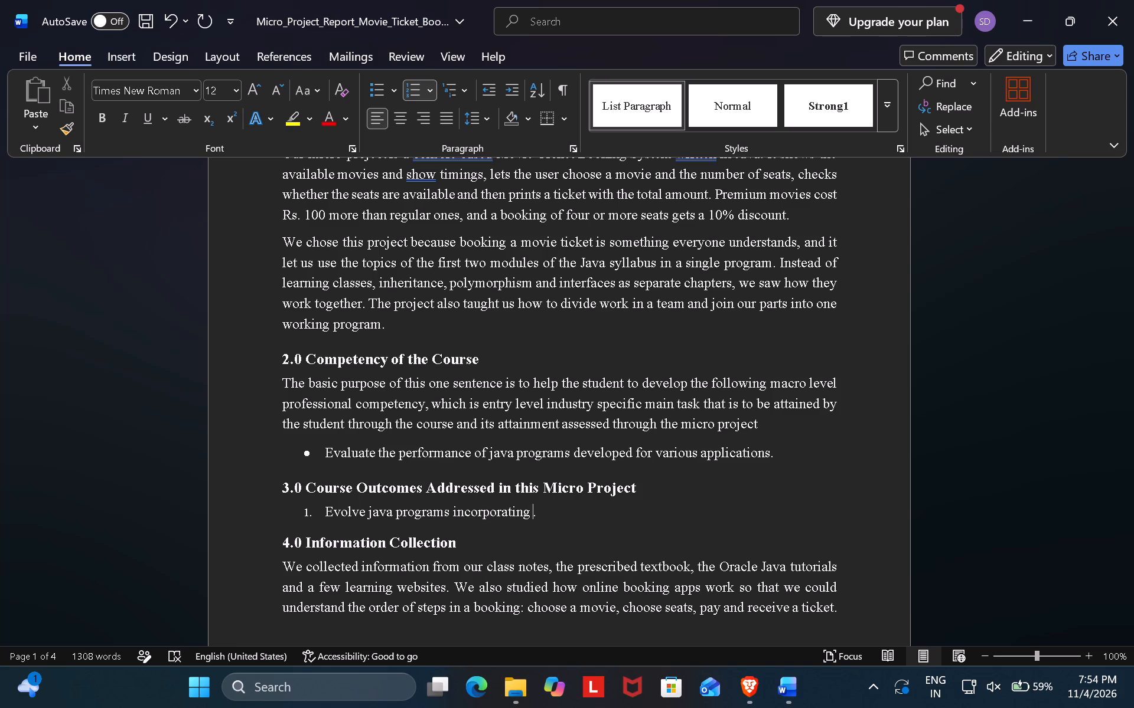
{"action": "type", "text": "classed"}
{"action": "key", "text": "BackSpace"}
{"action": "key", "text": "s"}
{"action": "type", "text": ","}
{"action": "key", "text": "space"}
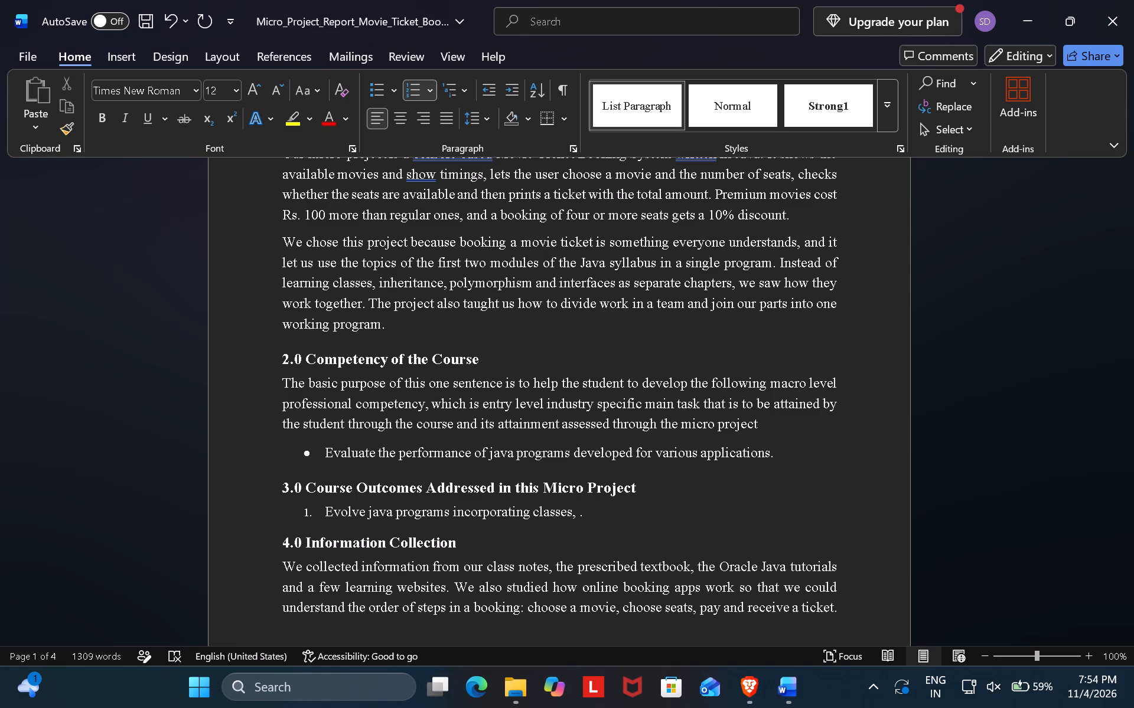
{"action": "type", "text": "objects and inheritance concep"}
{"action": "type", "text": "ts"}
{"action": "key", "text": "Right"}
Add a second numbered course outcome in section 3.0: "Develop java programs incorporating polymorphism, interfaces.".
{"action": "key", "text": "Return"}
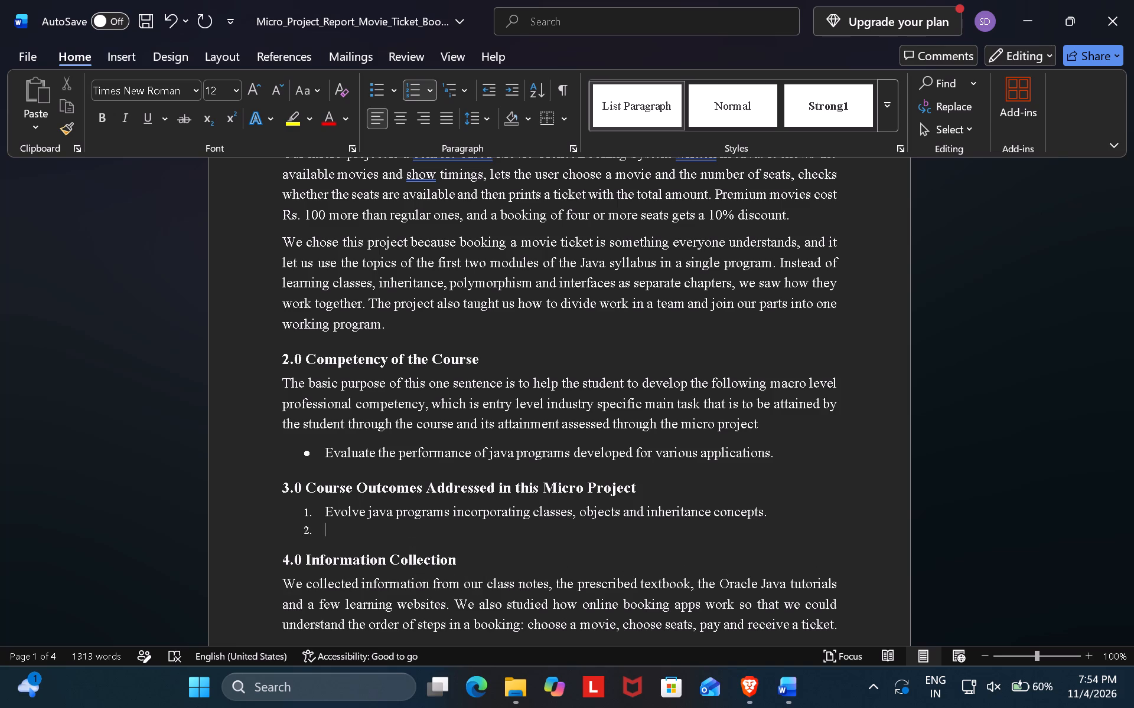
{"action": "type", "text": "Dev"}
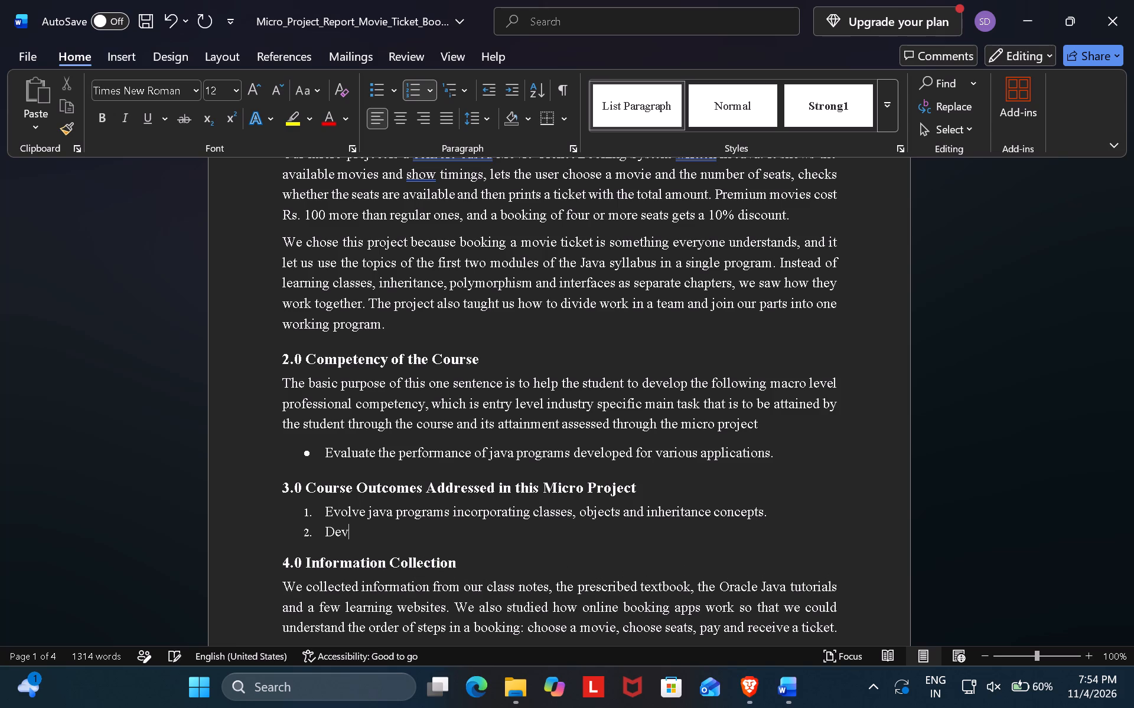
{"action": "type", "text": "elop"}
{"action": "key", "text": "space"}
{"action": "type", "text": "java"}
{"action": "key", "text": "space"}
{"action": "type", "text": "programs"}
{"action": "key", "text": "space"}
{"action": "type", "text": "incorporating"}
{"action": "key", "text": "space"}
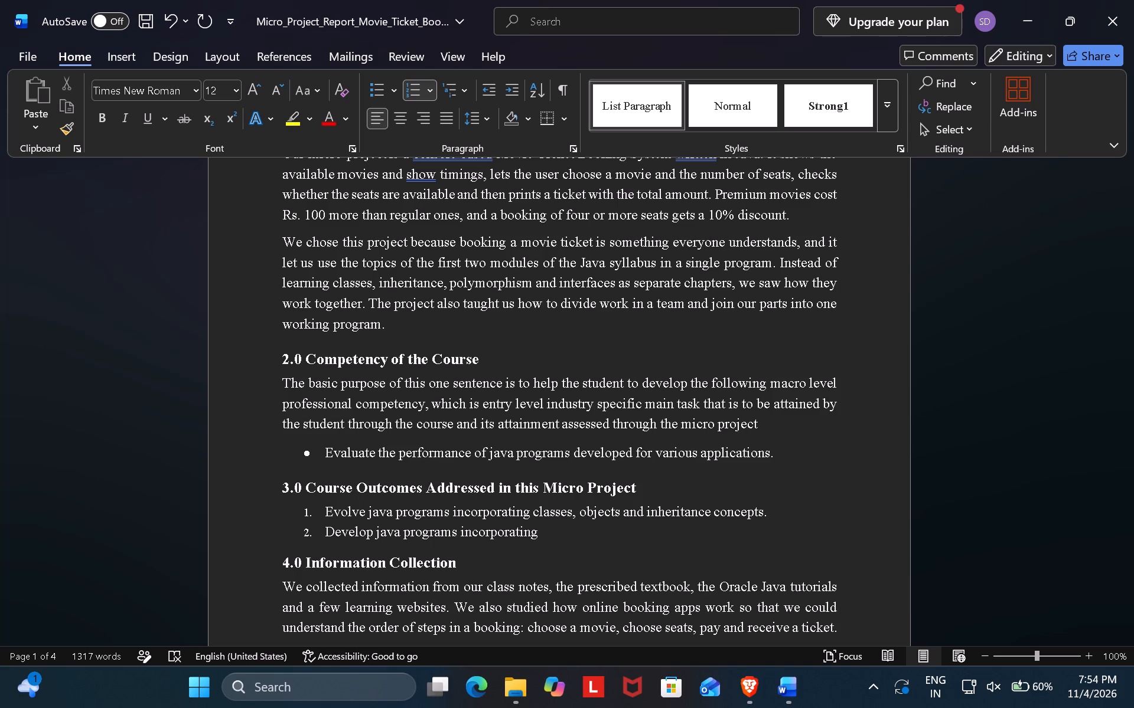
{"action": "type", "text": "polymor"}
{"action": "type", "text": "physm"}
{"action": "key", "text": "space"}
{"action": "key", "text": "BackSpace"}
{"action": "type", "text": ", interfaces"}
{"action": "key", "text": "space"}
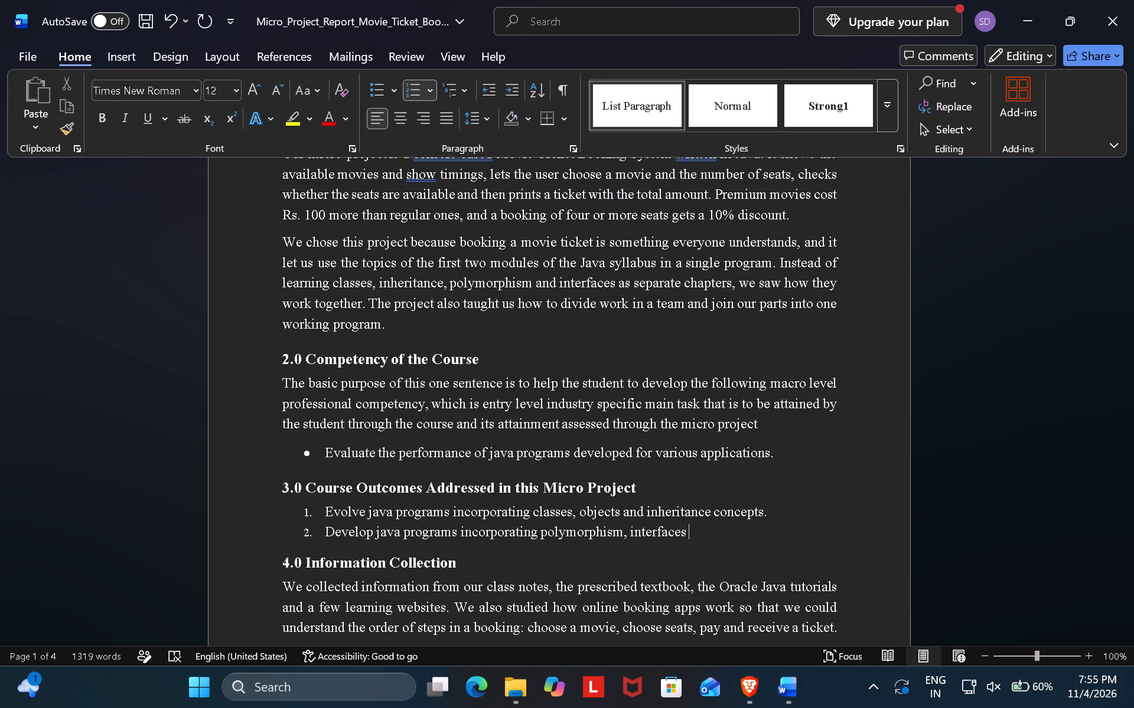
{"action": "key", "text": "BackSpace"}
{"action": "key", "text": "comma"}
{"action": "key", "text": "BackSpace"}
{"action": "key", "text": "period"}
Replace the comma between "polymorphism" and "interfaces" in the second course outcome of section 3.0 with "and".
{"action": "key", "text": "ctrl+Left"}
{"action": "key", "text": "ctrl+Left"}
{"action": "key", "text": "BackSpace"}
{"action": "key", "text": "BackSpace"}
{"action": "key", "text": "space"}
{"action": "type", "text": "and"}
{"action": "key", "text": "space"}
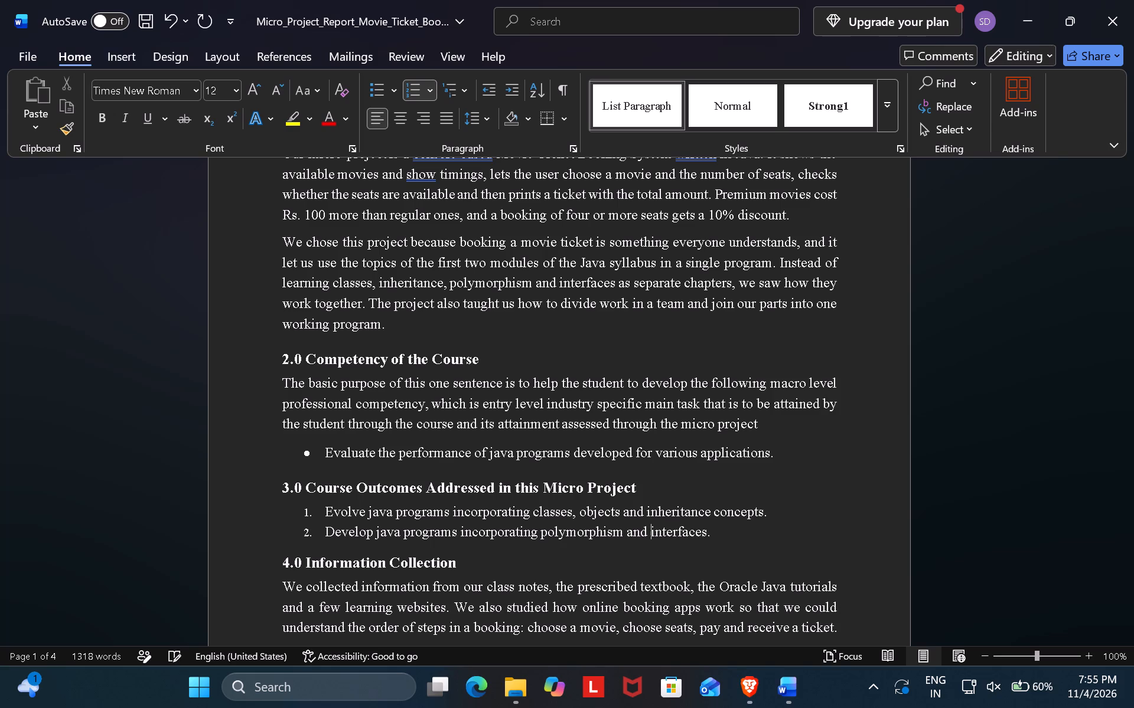
Add a third numbered course outcome in section 3.0: "Create java programs incorporating exception handelling".
{"action": "key", "text": "ctrl+Right"}
{"action": "key", "text": "ctrl+Right"}
{"action": "key", "text": "Return"}
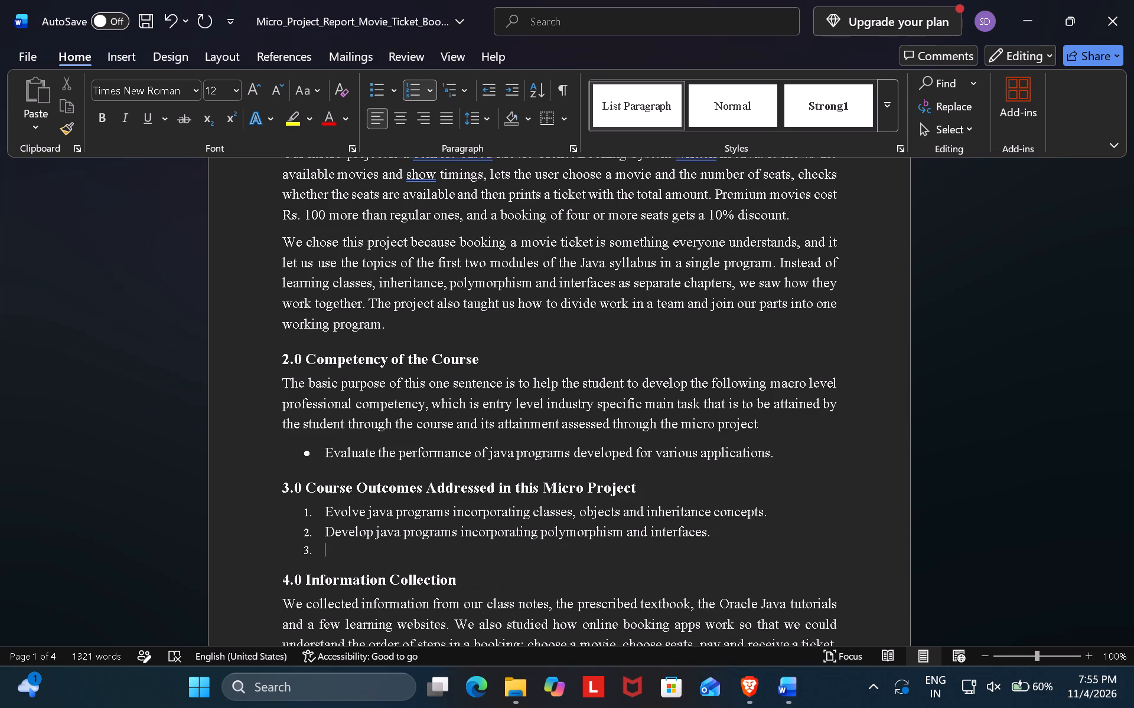
{"action": "key", "text": "shift+c"}
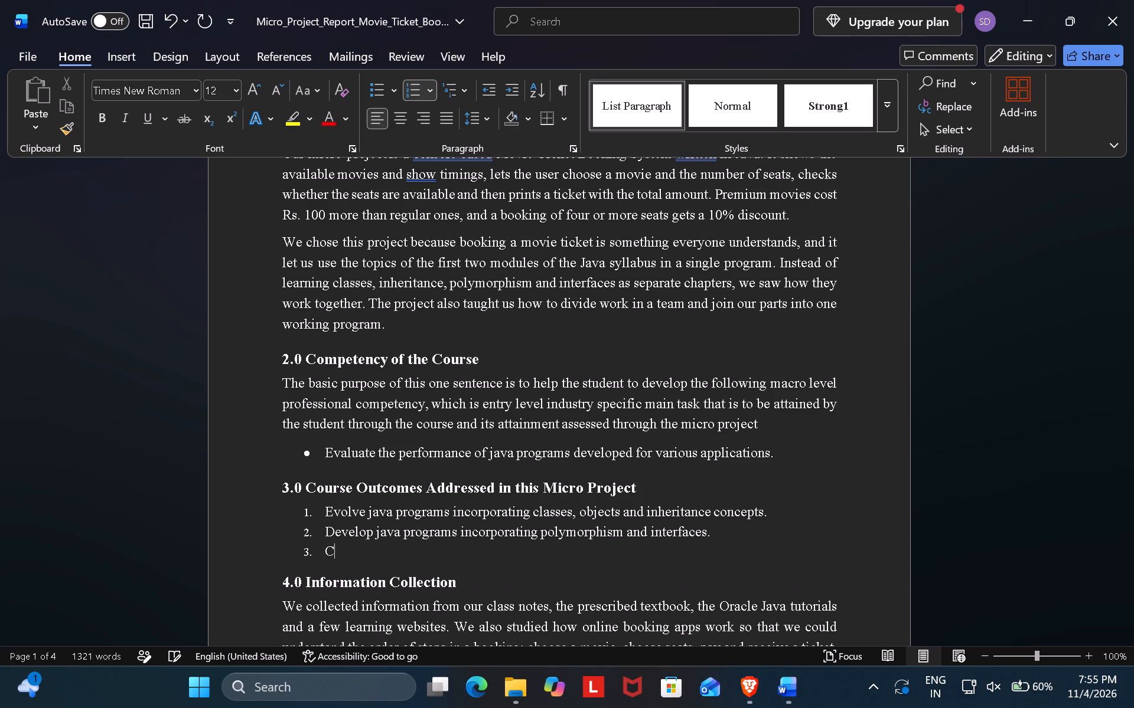
{"action": "type", "text": "reate"}
{"action": "key", "text": "space"}
{"action": "type", "text": "java"}
{"action": "key", "text": "space"}
{"action": "type", "text": "programs"}
{"action": "key", "text": "space"}
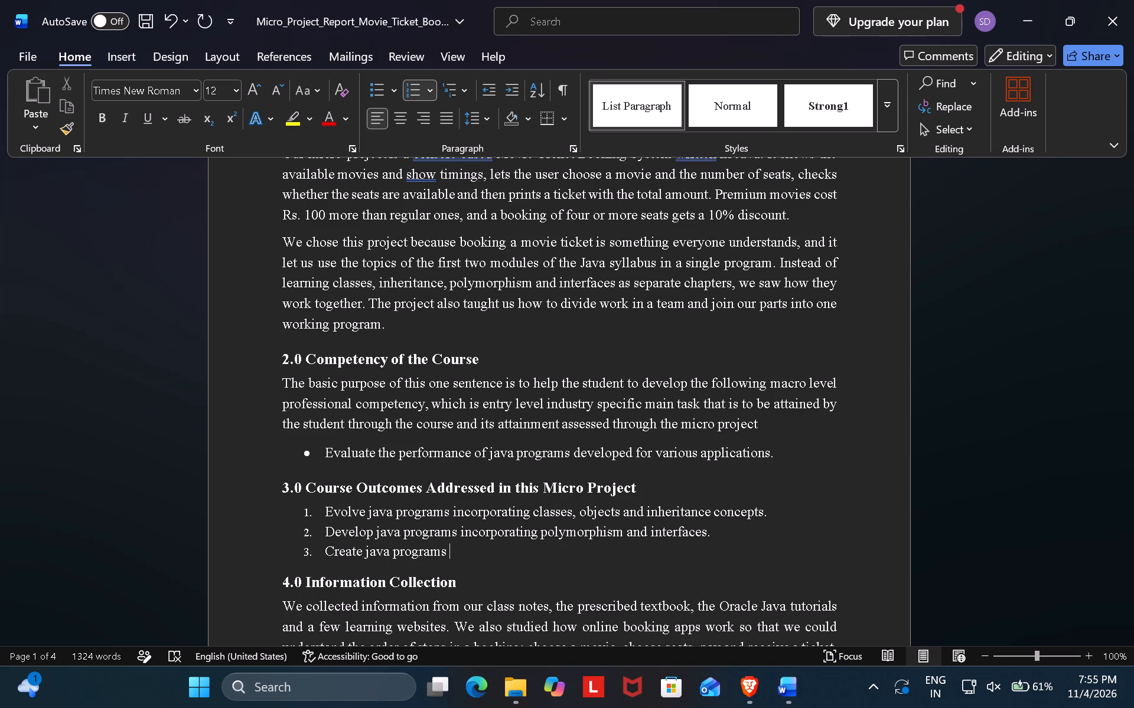
{"action": "type", "text": "incorporating"}
{"action": "key", "text": "space"}
{"action": "type", "text": "exce"}
{"action": "type", "text": "ption handelling"}
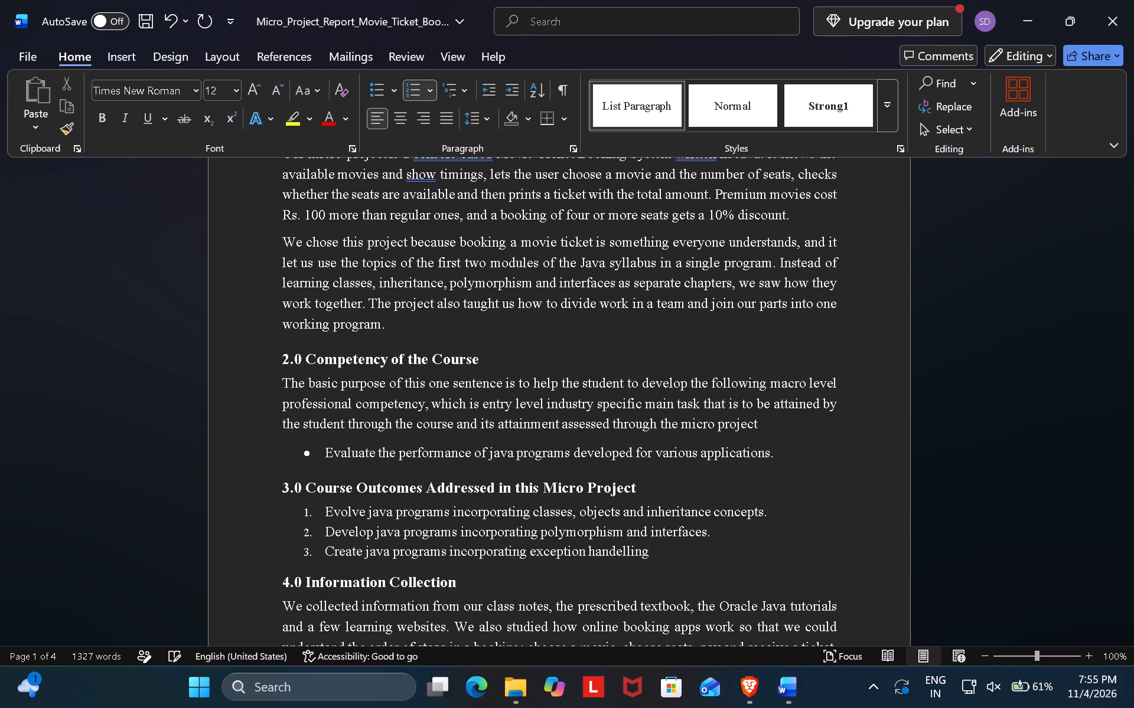
{"action": "key", "text": "space"}
Correct "handelling" to "handling" in the third course outcome and end the item with a period.
{"action": "key", "text": "Left"}
{"action": "key", "text": "Left"}
{"action": "key", "text": "Left"}
{"action": "key", "text": "Left"}
{"action": "key", "text": "BackSpace"}
{"action": "key", "text": "BackSpace"}
{"action": "key", "text": "BackSpace"}
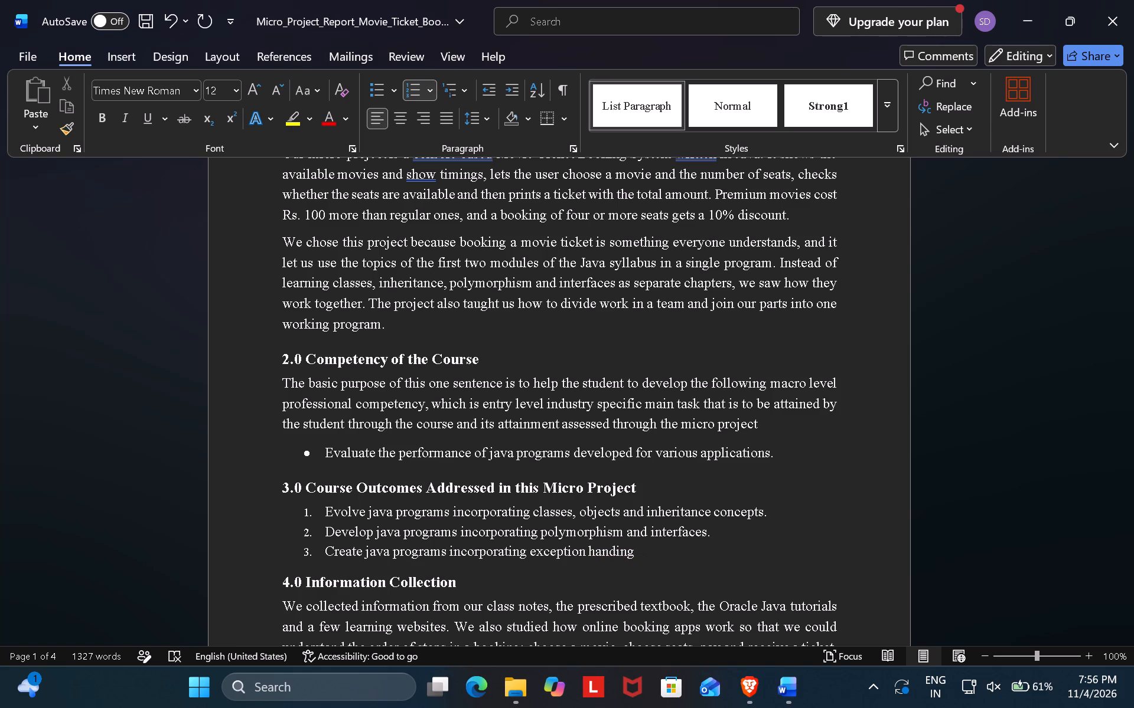
{"action": "key", "text": "l"}
{"action": "key", "text": "Right"}
{"action": "key", "text": "shift+Right"}
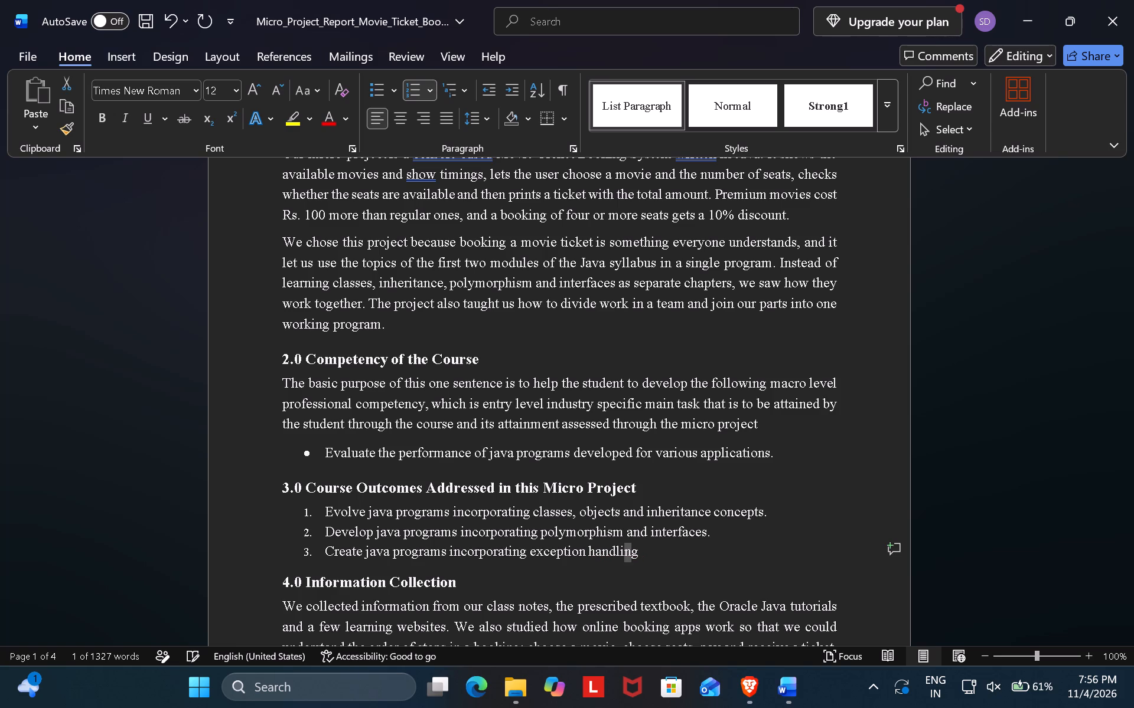
{"action": "key", "text": "Right"}
{"action": "key", "text": "Right"}
{"action": "key", "text": "period"}
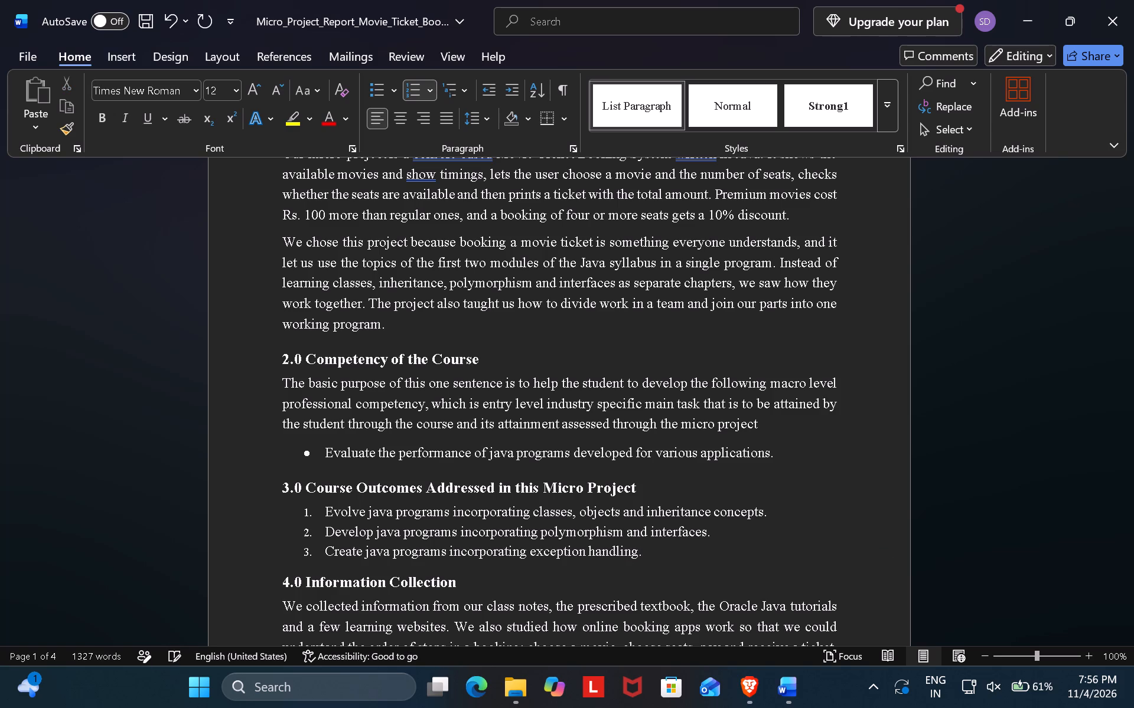
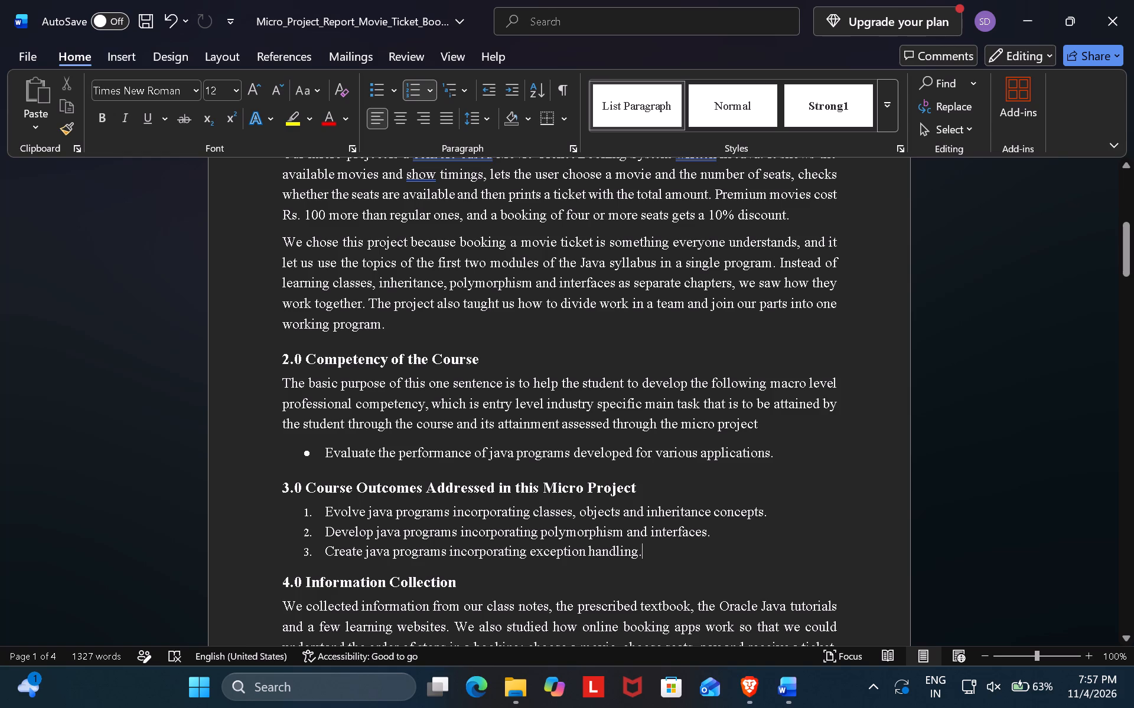
Read through the report from section 4.0 to the start of section 6.0, checking the concepts table and the class design text.
{"action": "scroll", "coordinate": [527, 574], "scroll_direction": "down", "scroll_amount": 3}
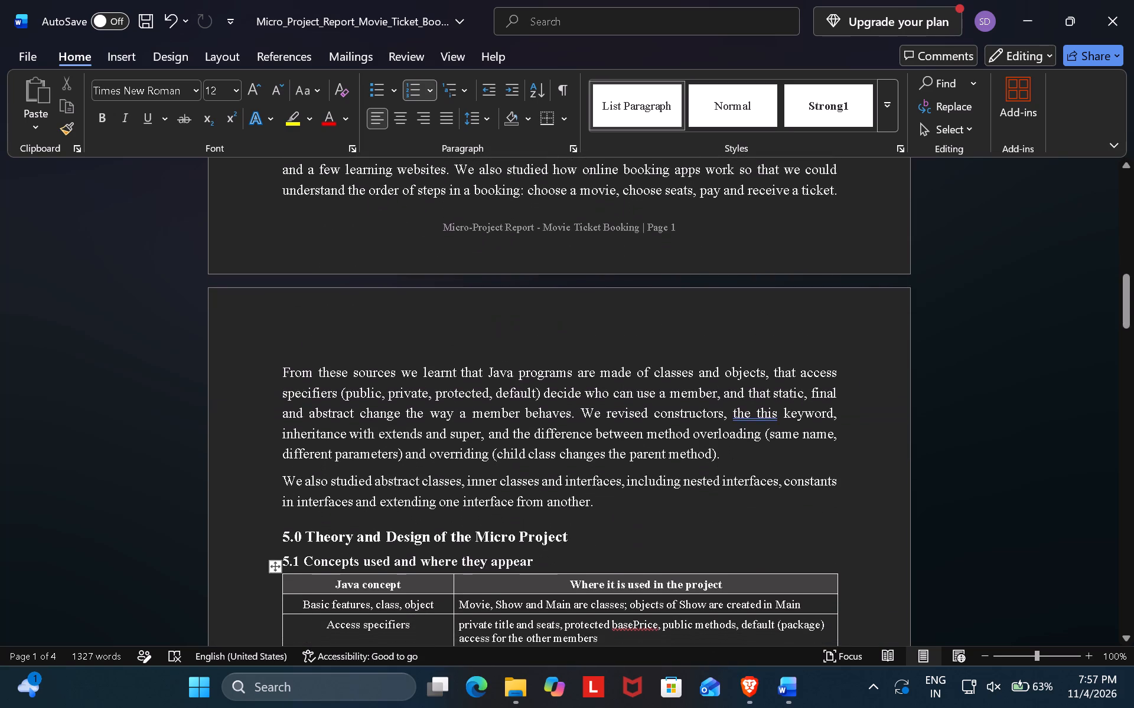
{"action": "scroll", "coordinate": [527, 574], "scroll_direction": "down", "scroll_amount": 3}
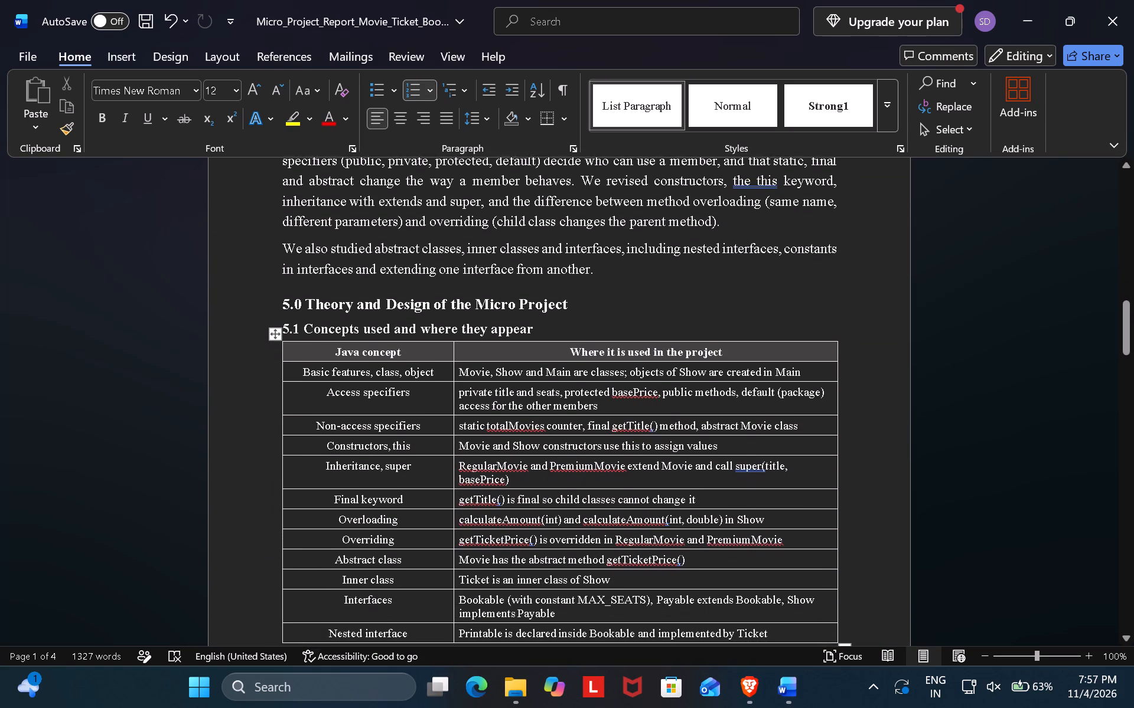
{"action": "scroll", "coordinate": [527, 574], "scroll_direction": "down", "scroll_amount": 2}
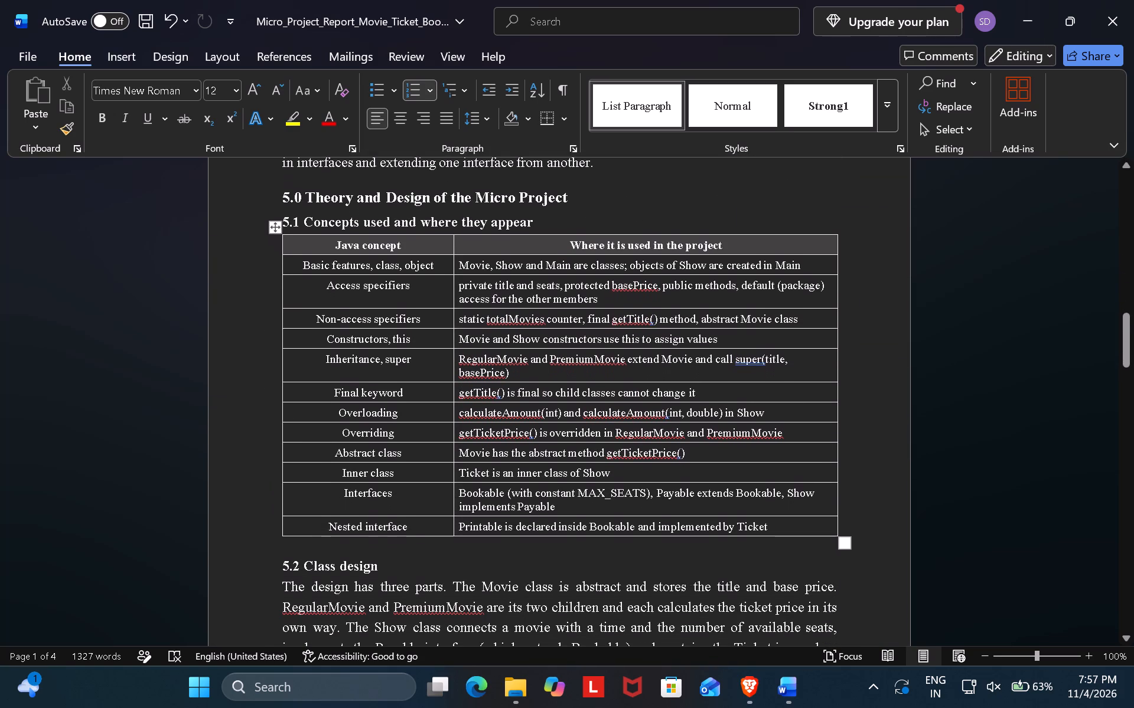
{"action": "scroll", "coordinate": [527, 574], "scroll_direction": "down", "scroll_amount": 1}
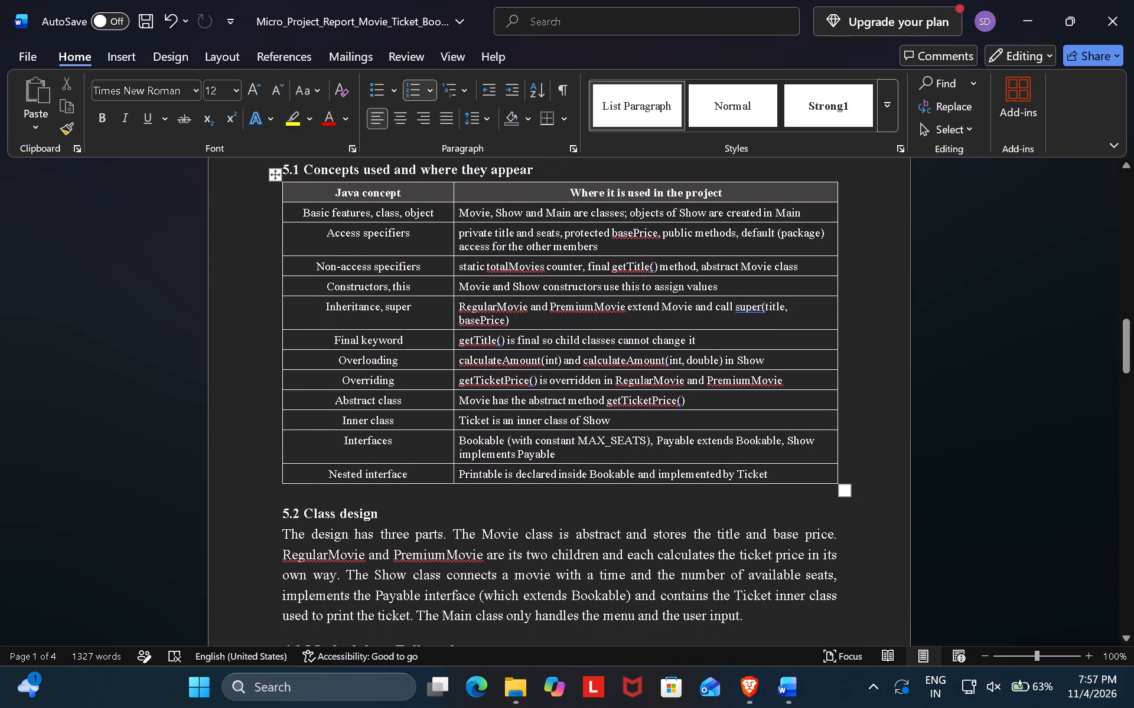
{"action": "scroll", "coordinate": [527, 574], "scroll_direction": "down", "scroll_amount": 1}
{"action": "scroll", "coordinate": [527, 574], "scroll_direction": "up", "scroll_amount": 1}
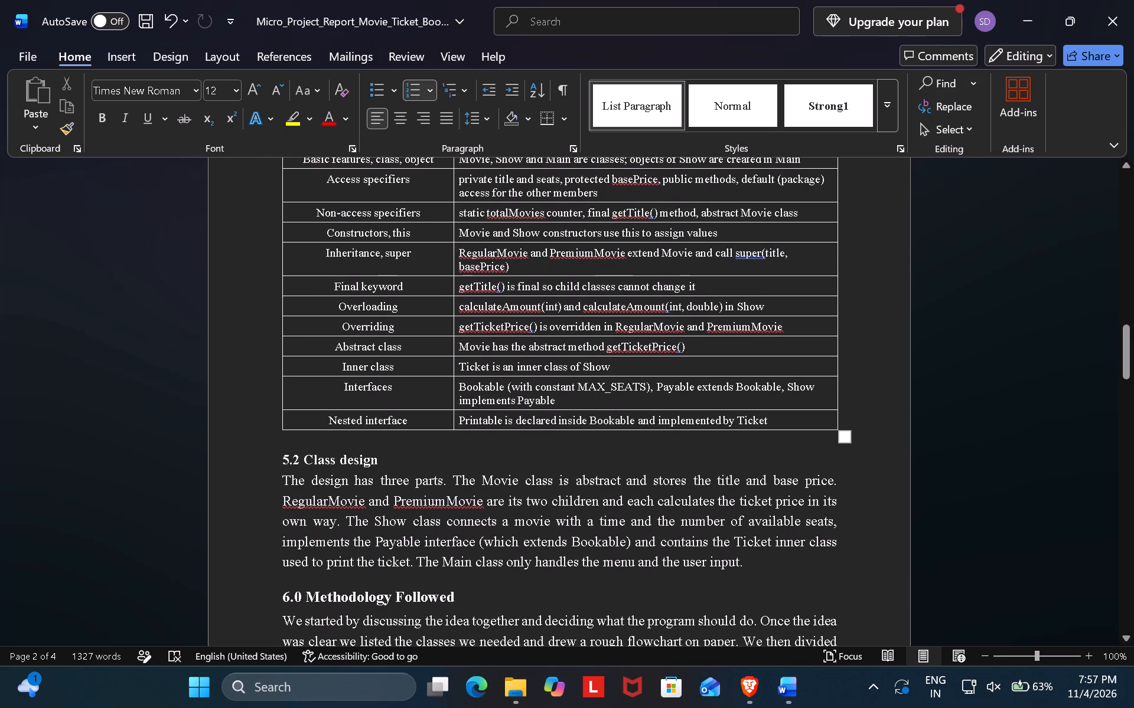
{"action": "scroll", "coordinate": [527, 574], "scroll_direction": "up", "scroll_amount": 1}
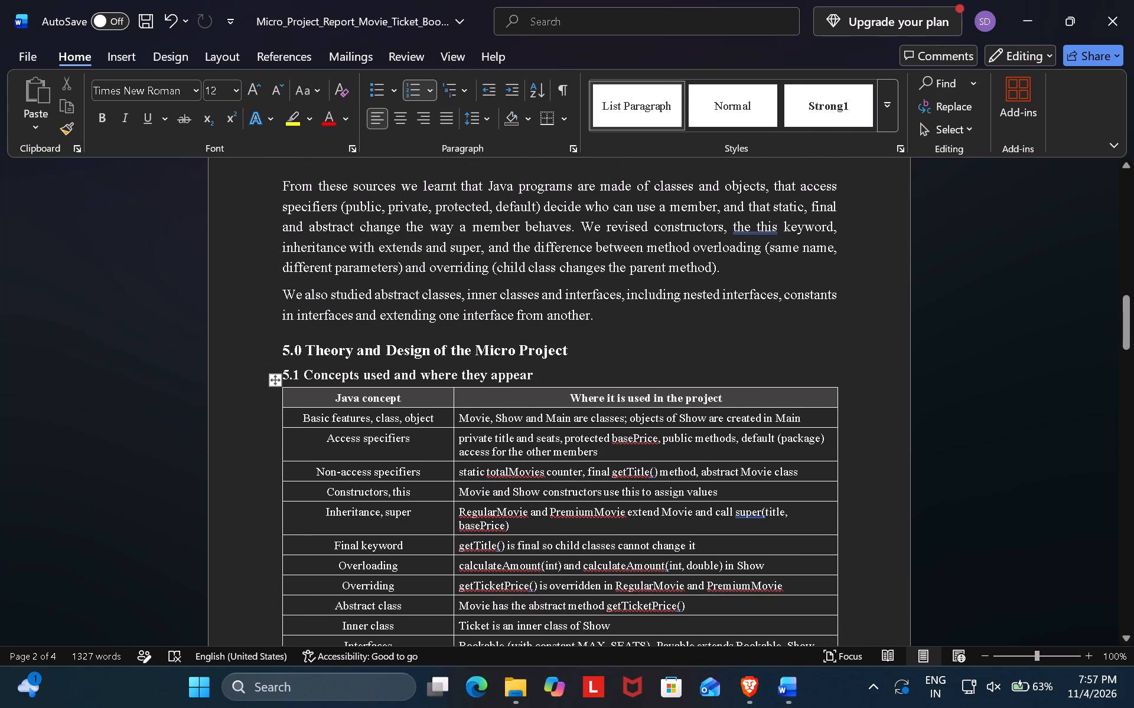
{"action": "scroll", "coordinate": [527, 574], "scroll_direction": "down", "scroll_amount": 2}
{"action": "scroll", "coordinate": [527, 574], "scroll_direction": "up", "scroll_amount": 1}
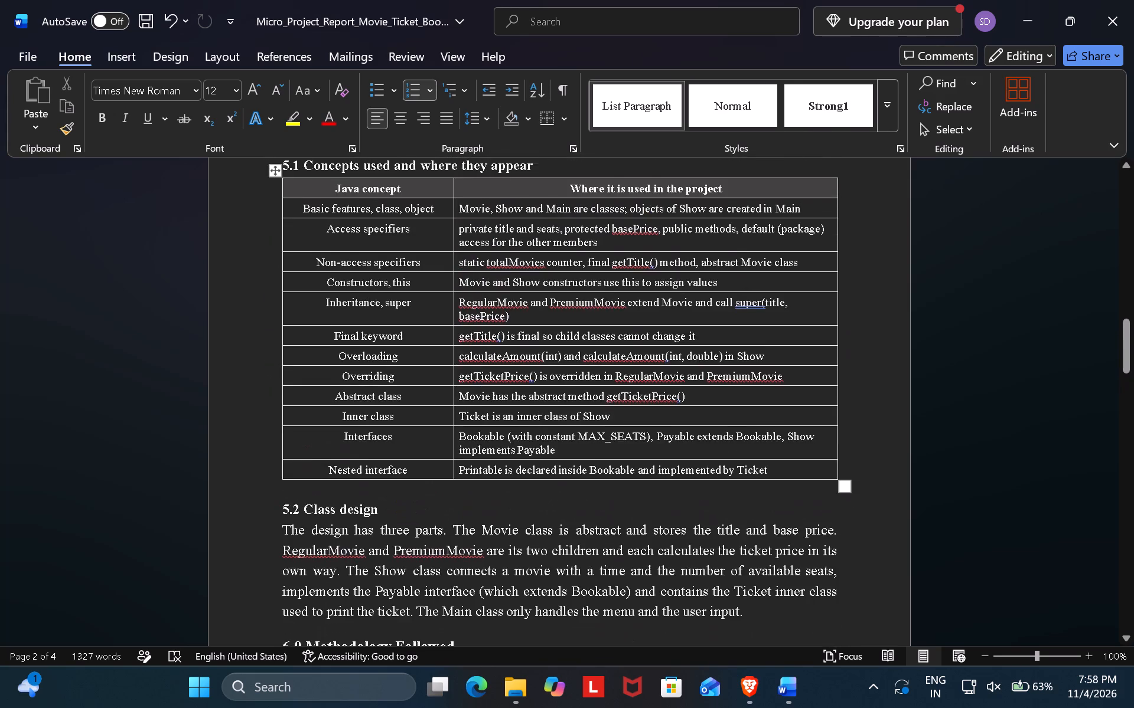
{"action": "scroll", "coordinate": [527, 574], "scroll_direction": "up", "scroll_amount": 1}
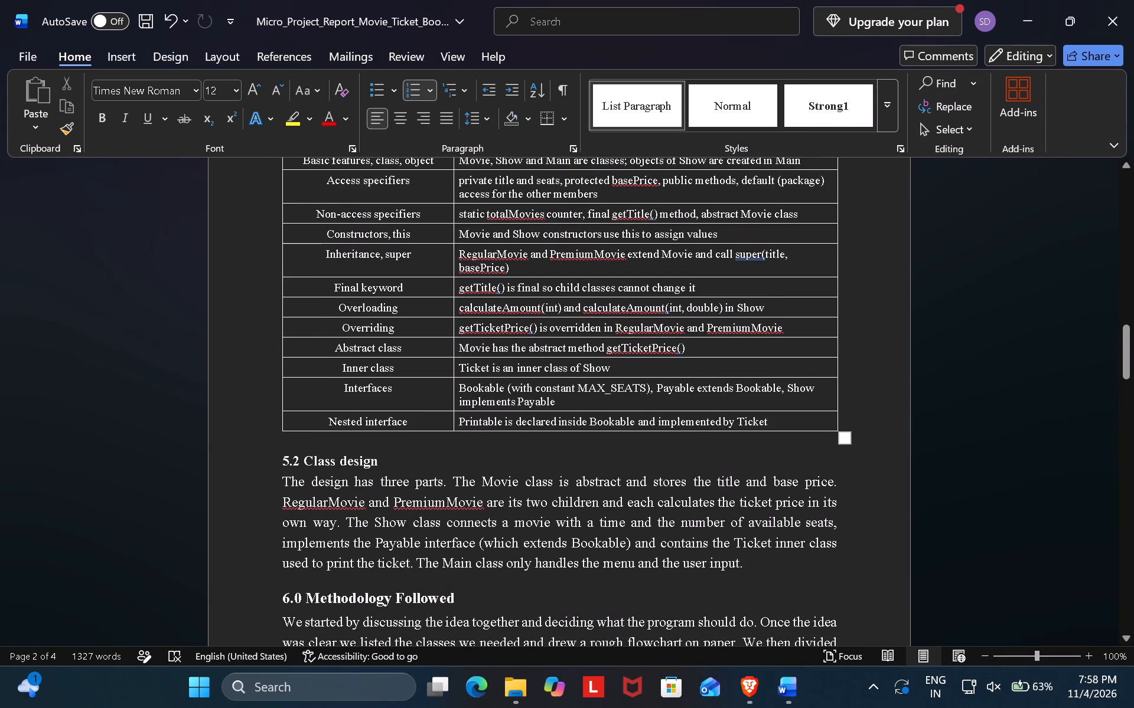
Remove the number 5.2 from the "Class design" subheading in section 5.0.
{"action": "left_click", "coordinate": [304, 472]}
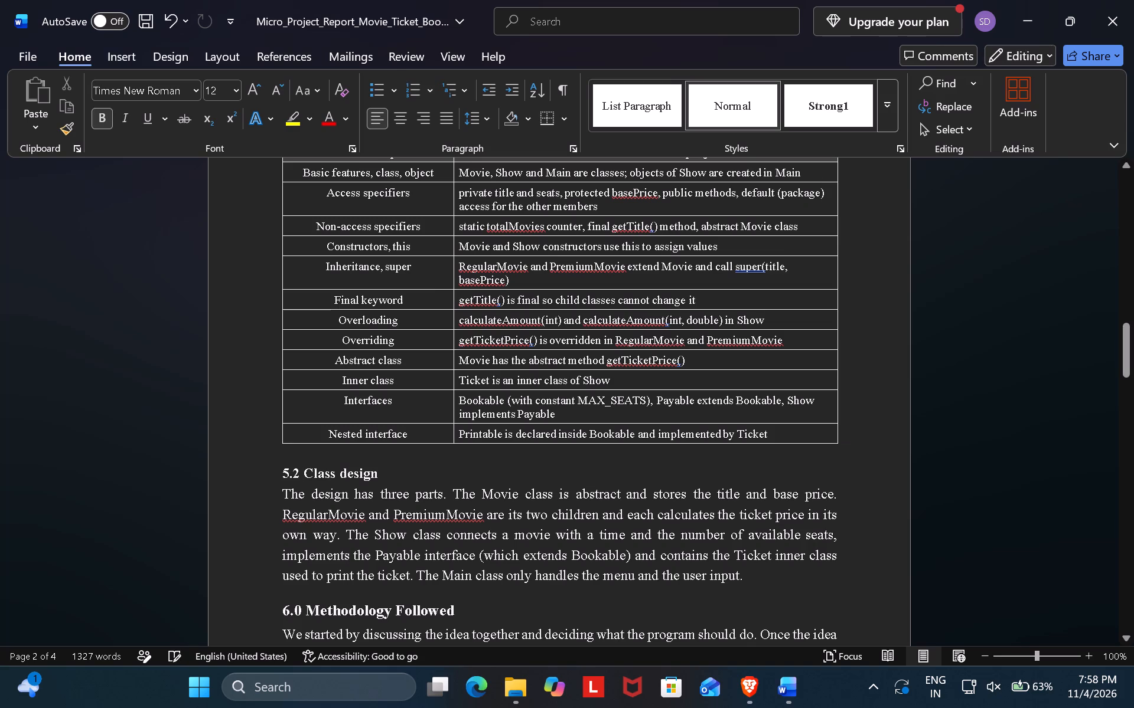
{"action": "key", "text": "BackSpace"}
{"action": "key", "text": "BackSpace"}
{"action": "key", "text": "BackSpace"}
{"action": "key", "text": "BackSpace"}
Remove the number 5.1 from the "Concepts used and where they appear" subheading in section 5.0.
{"action": "scroll", "coordinate": [318, 473], "scroll_direction": "up", "scroll_amount": 1}
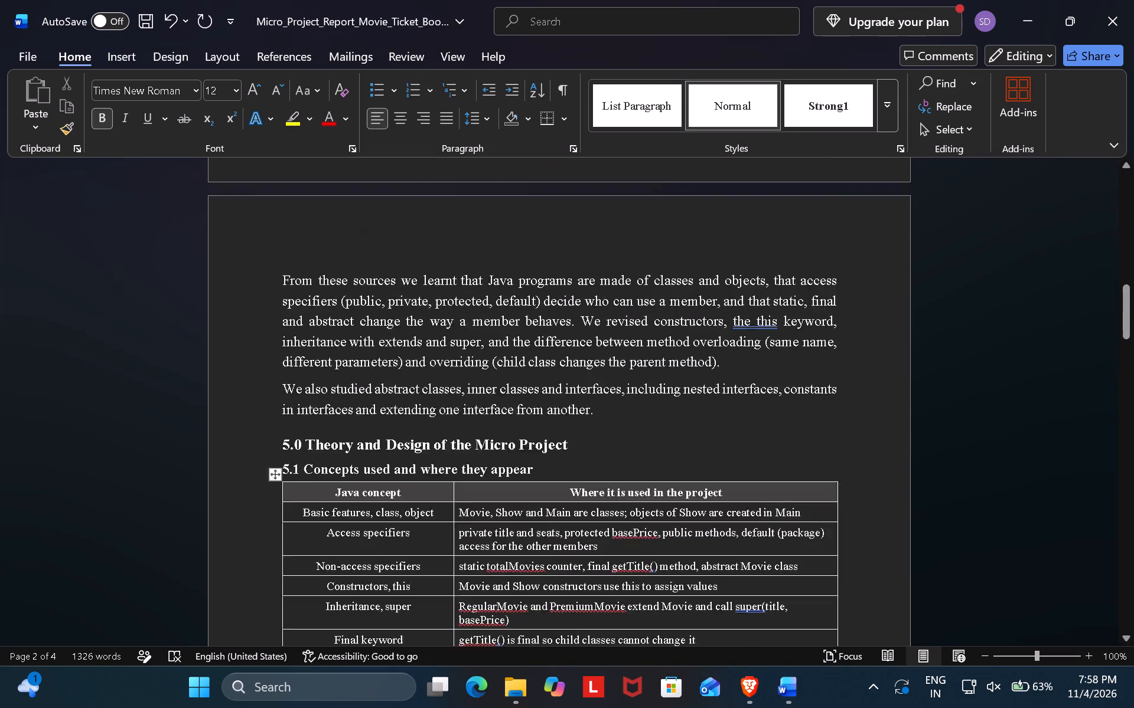
{"action": "scroll", "coordinate": [318, 473], "scroll_direction": "up", "scroll_amount": 1}
{"action": "left_click", "coordinate": [305, 519]}
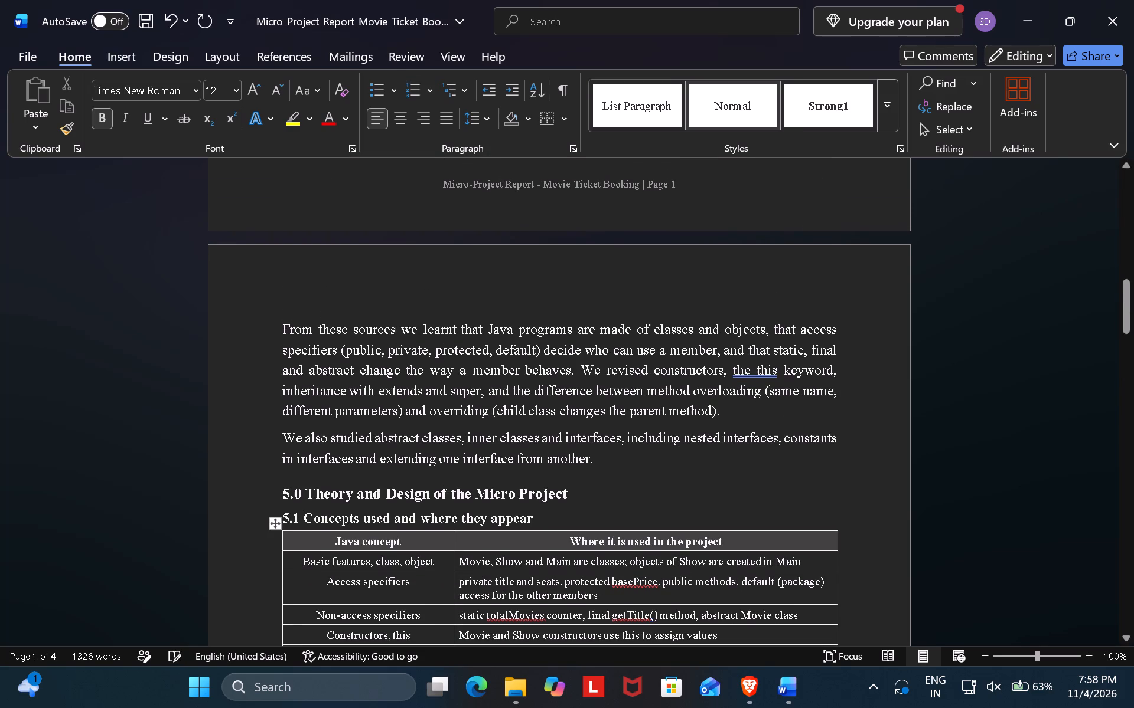
{"action": "key", "text": "BackSpace"}
{"action": "key", "text": "BackSpace"}
{"action": "key", "text": "BackSpace"}
{"action": "key", "text": "BackSpace"}
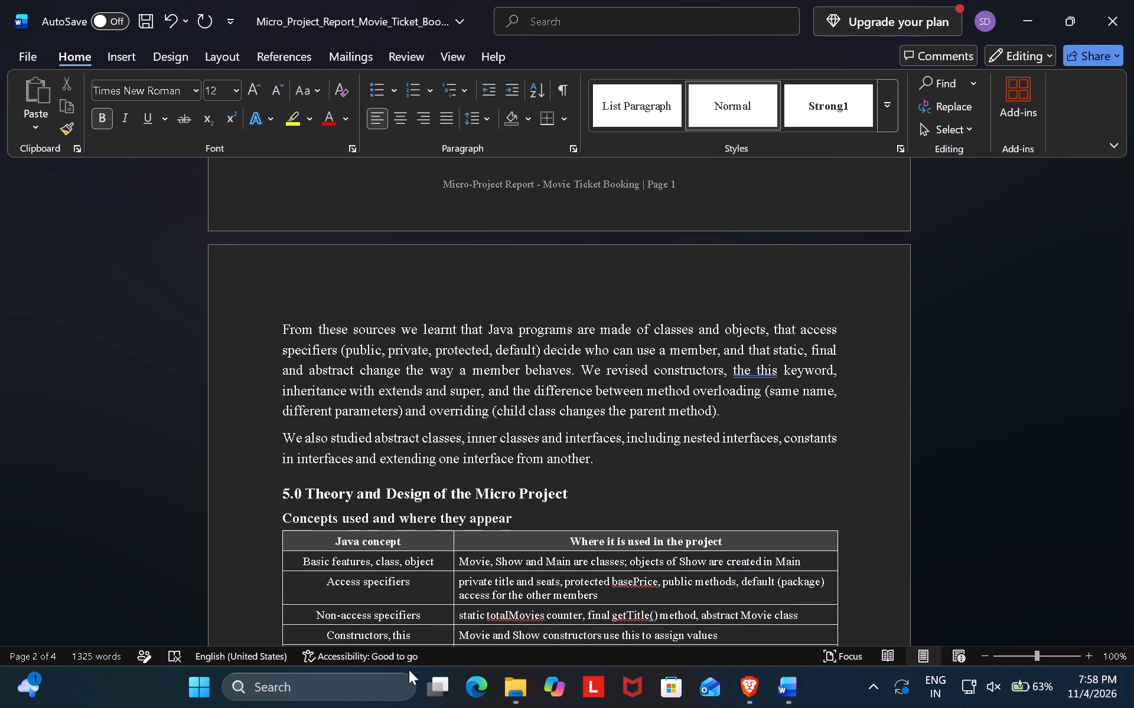
Delete the whole 7.1 Sample output subsection in section 7.0, together with the number 7.2 before "Findings and conclusion".
{"action": "scroll", "coordinate": [543, 590], "scroll_direction": "down", "scroll_amount": 7}
{"action": "scroll", "coordinate": [543, 590], "scroll_direction": "right", "scroll_amount": 1}
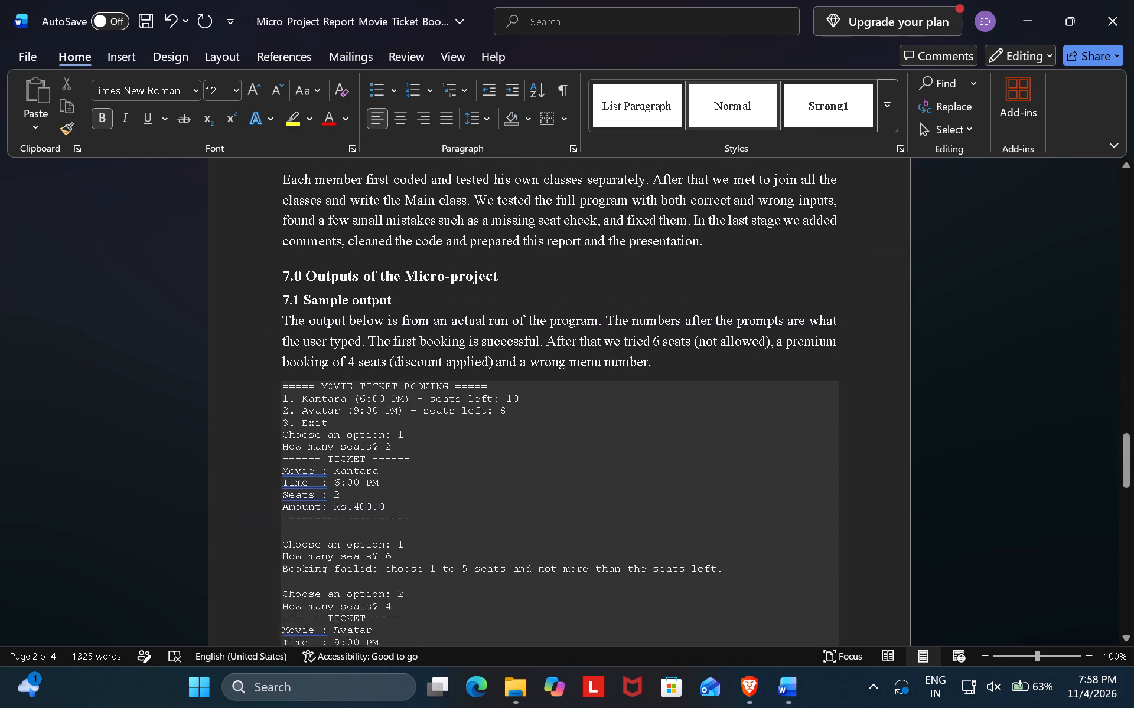
{"action": "scroll", "coordinate": [543, 590], "scroll_direction": "right", "scroll_amount": 1}
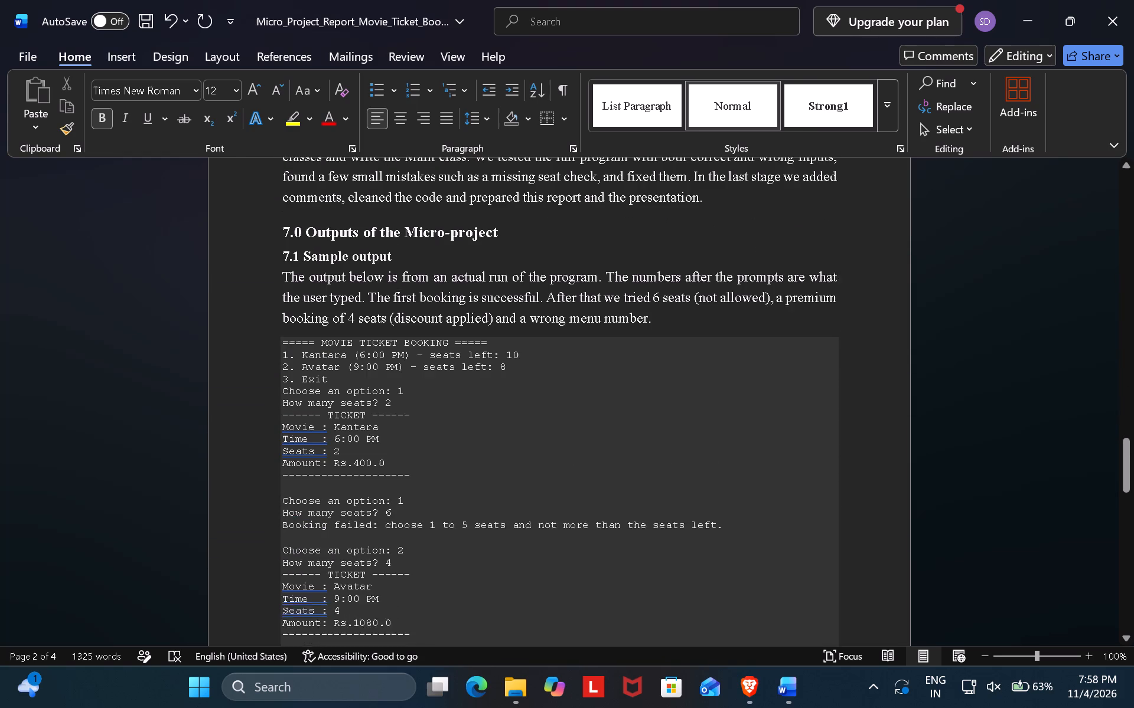
{"action": "scroll", "coordinate": [543, 590], "scroll_direction": "right", "scroll_amount": 1}
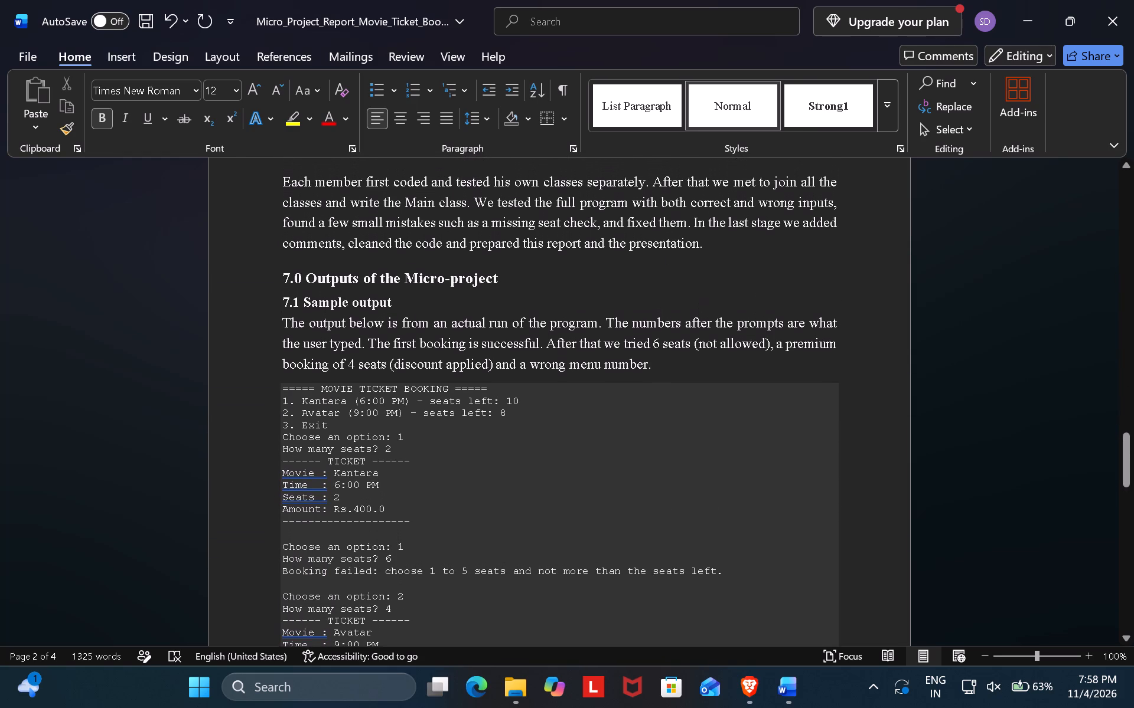
{"action": "scroll", "coordinate": [543, 590], "scroll_direction": "right", "scroll_amount": 2}
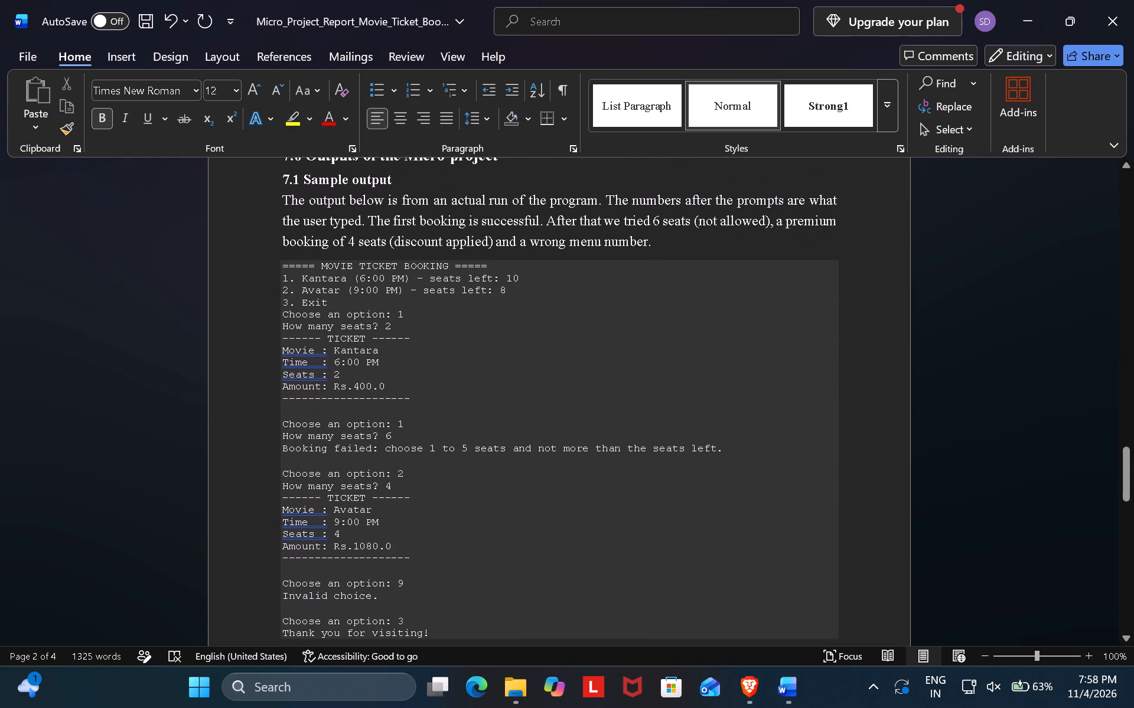
{"action": "scroll", "coordinate": [543, 590], "scroll_direction": "right", "scroll_amount": 2}
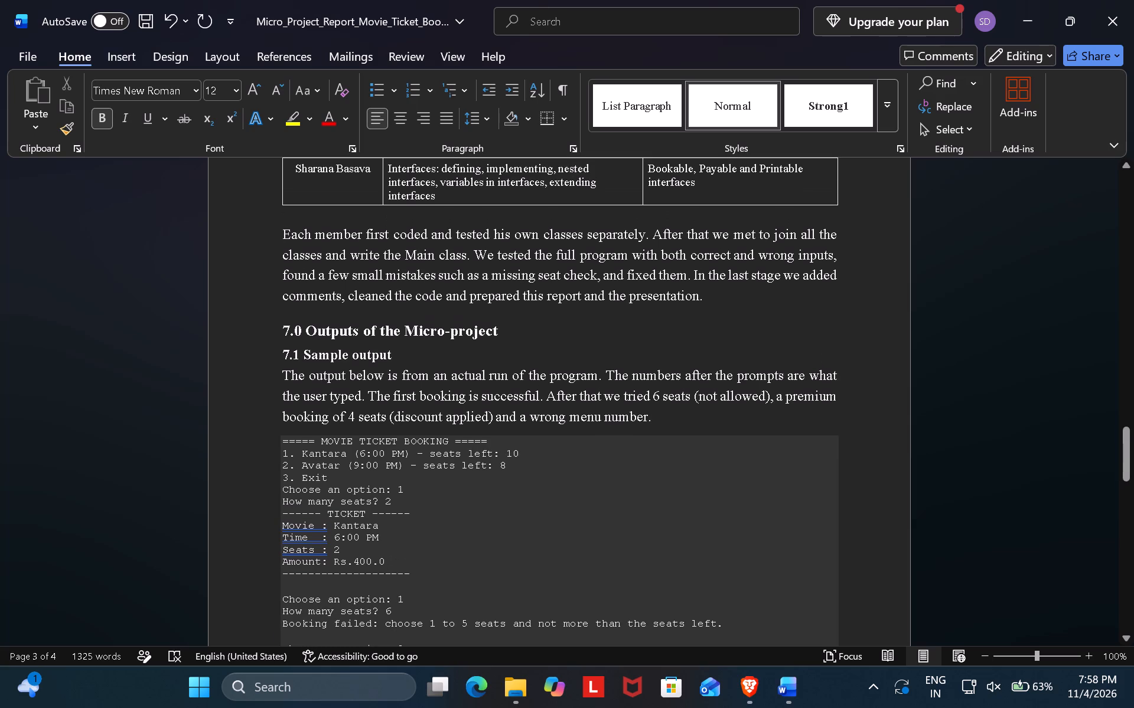
{"action": "scroll", "coordinate": [543, 590], "scroll_direction": "right", "scroll_amount": 1}
{"action": "left_click_drag", "start_coordinate": [276, 356], "coordinate": [464, 626]}
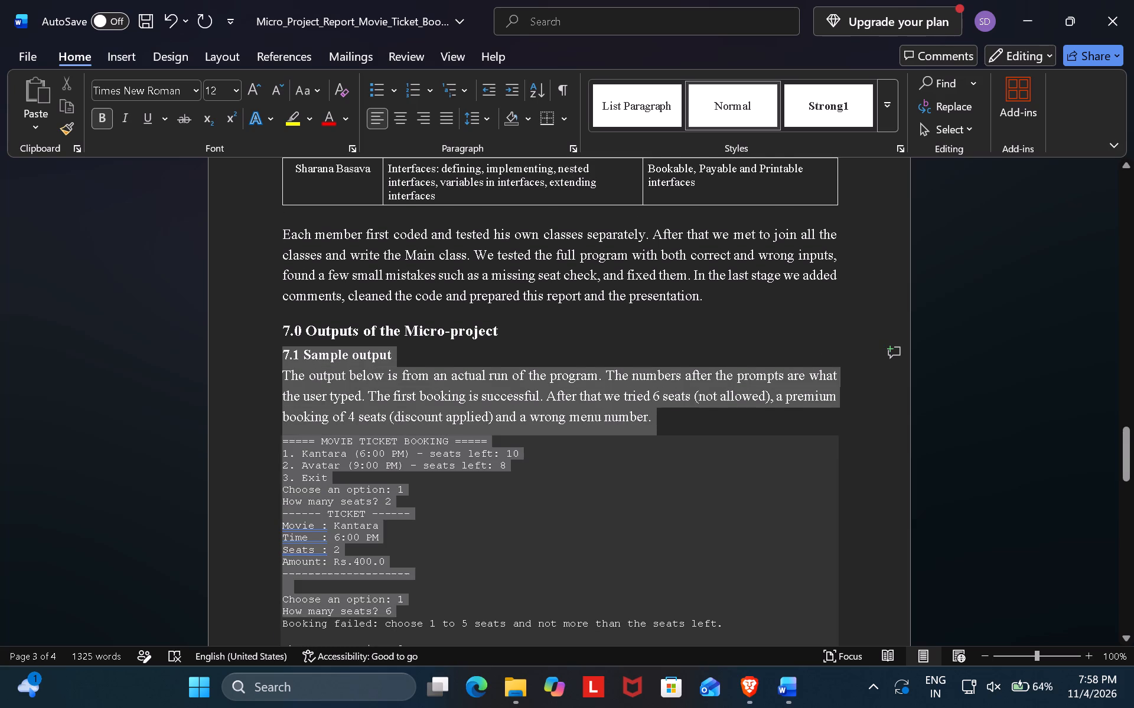
{"action": "left_click_drag", "start_coordinate": [464, 626], "coordinate": [467, 653]}
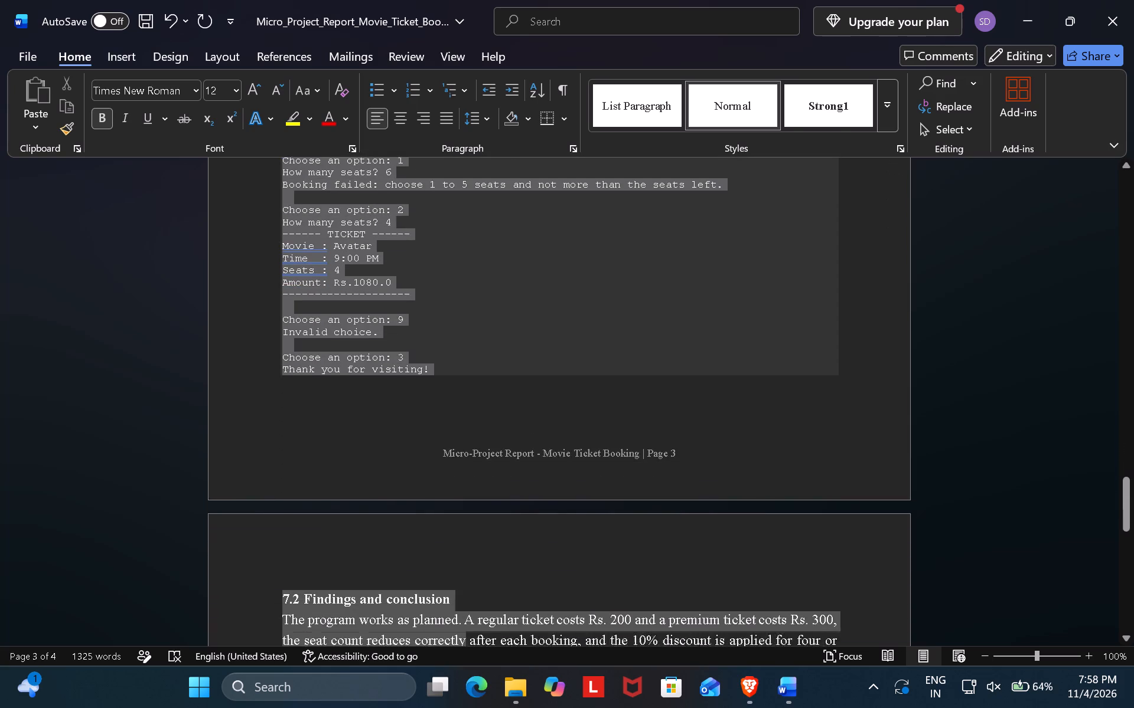
{"action": "left_click_drag", "start_coordinate": [467, 653], "coordinate": [405, 204]}
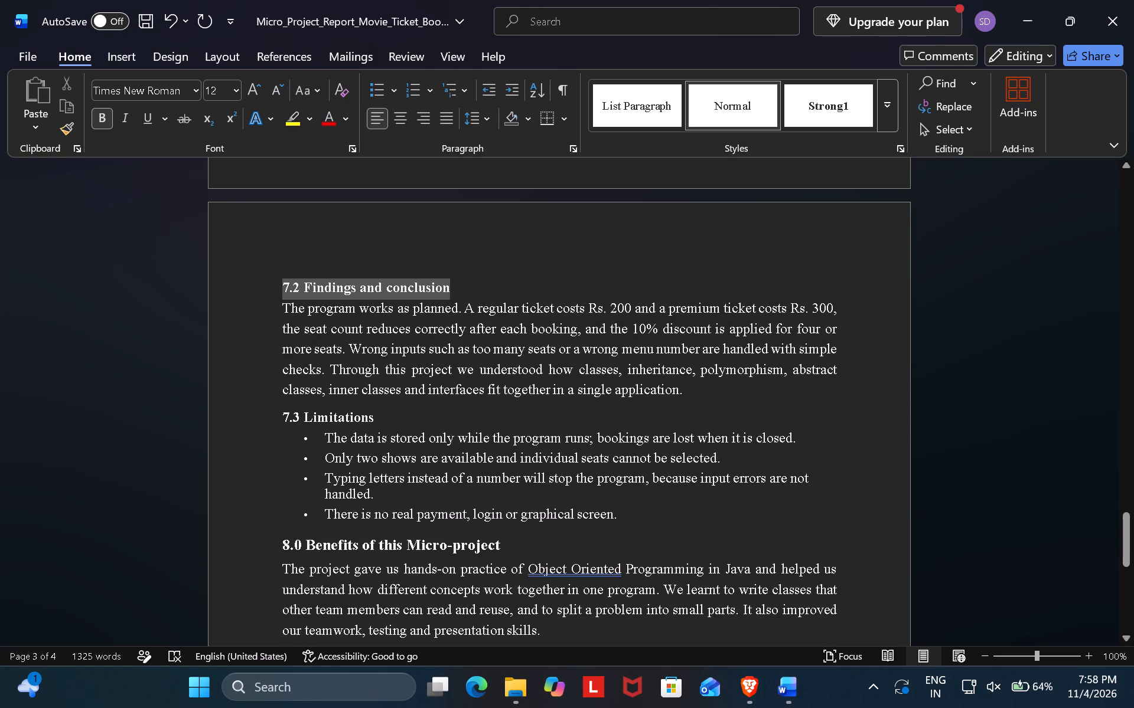
{"action": "left_click_drag", "start_coordinate": [405, 204], "coordinate": [314, 219]}
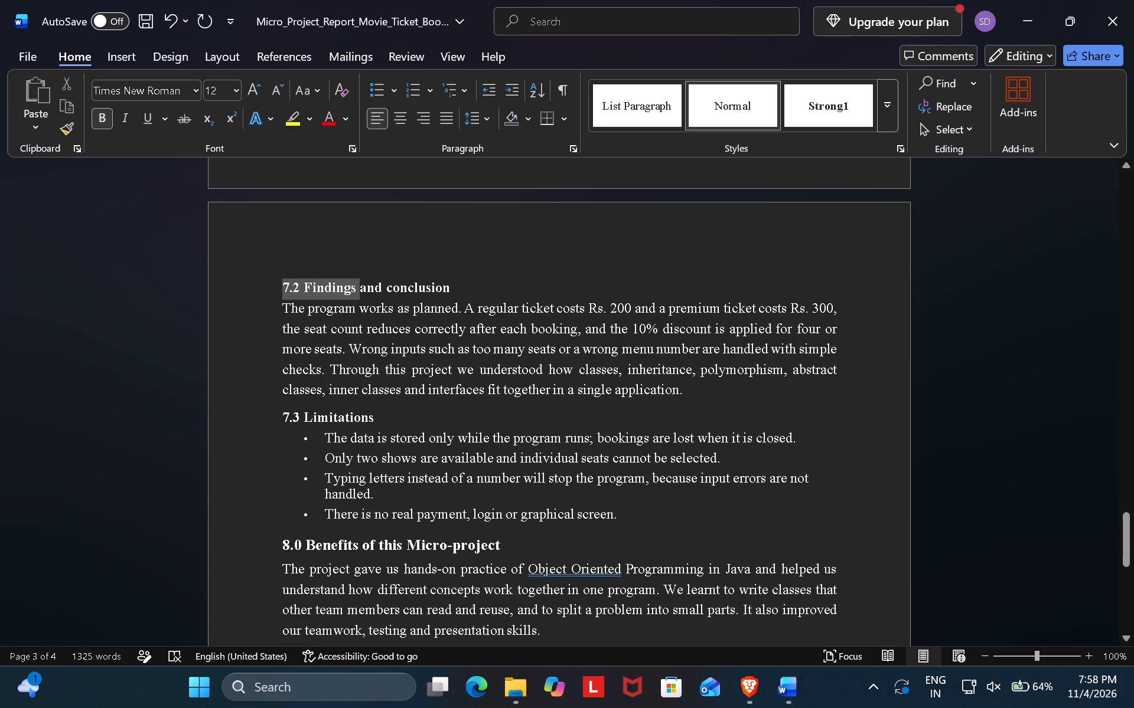
{"action": "left_click_drag", "start_coordinate": [314, 219], "coordinate": [298, 219]}
{"action": "key", "text": "BackSpace"}
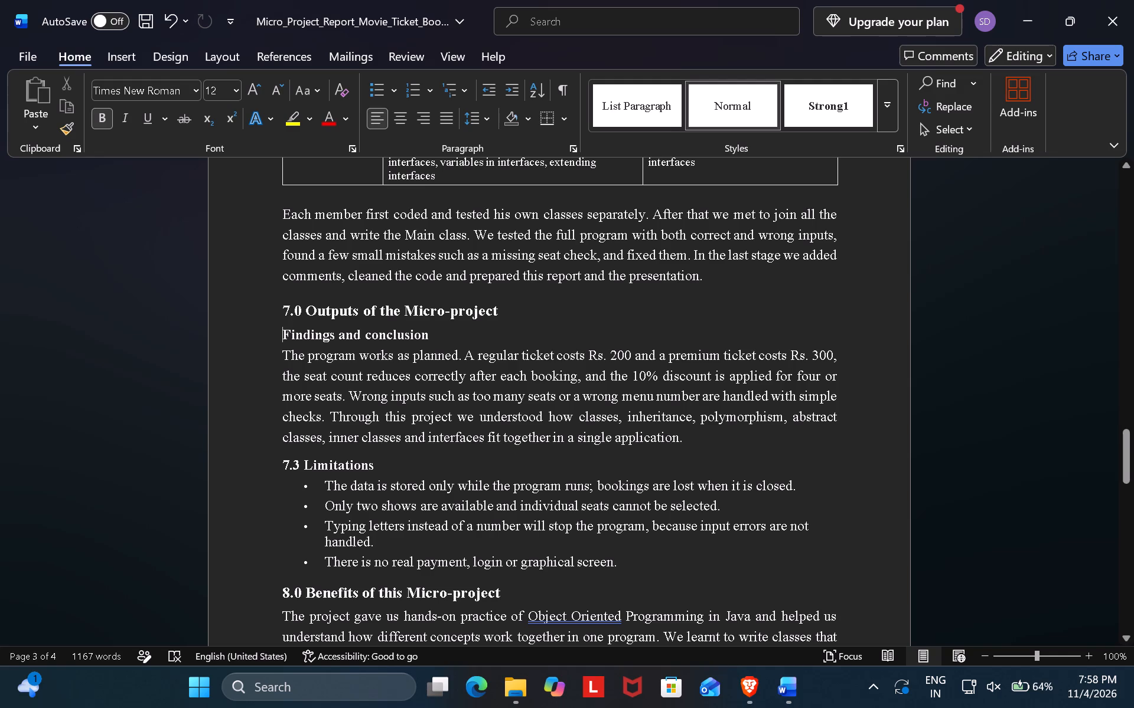
Remove the number 7.3 from the "Limitations" subheading in section 7.0.
{"action": "left_click", "coordinate": [299, 464]}
{"action": "key", "text": "BackSpace"}
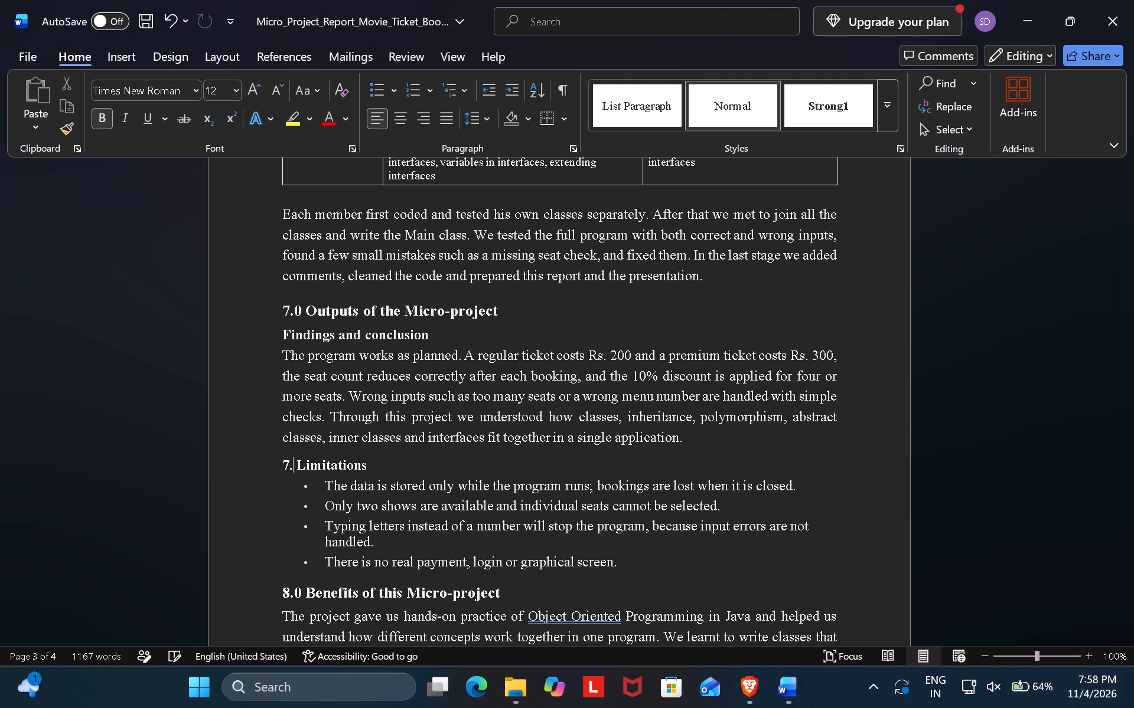
{"action": "key", "text": "BackSpace"}
{"action": "key", "text": "BackSpace"}
Look over the remaining sections down to 10.0 References, and return to the concepts table in section 5.0.
{"action": "scroll", "coordinate": [410, 572], "scroll_direction": "down", "scroll_amount": 1}
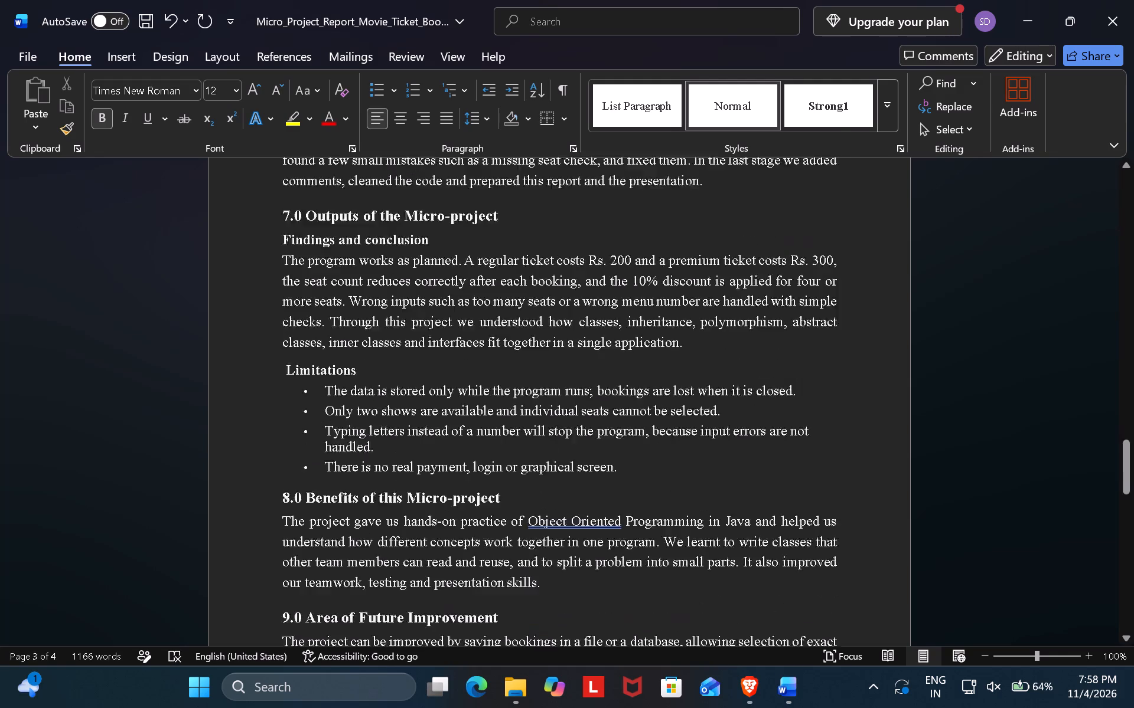
{"action": "scroll", "coordinate": [410, 572], "scroll_direction": "down", "scroll_amount": 2}
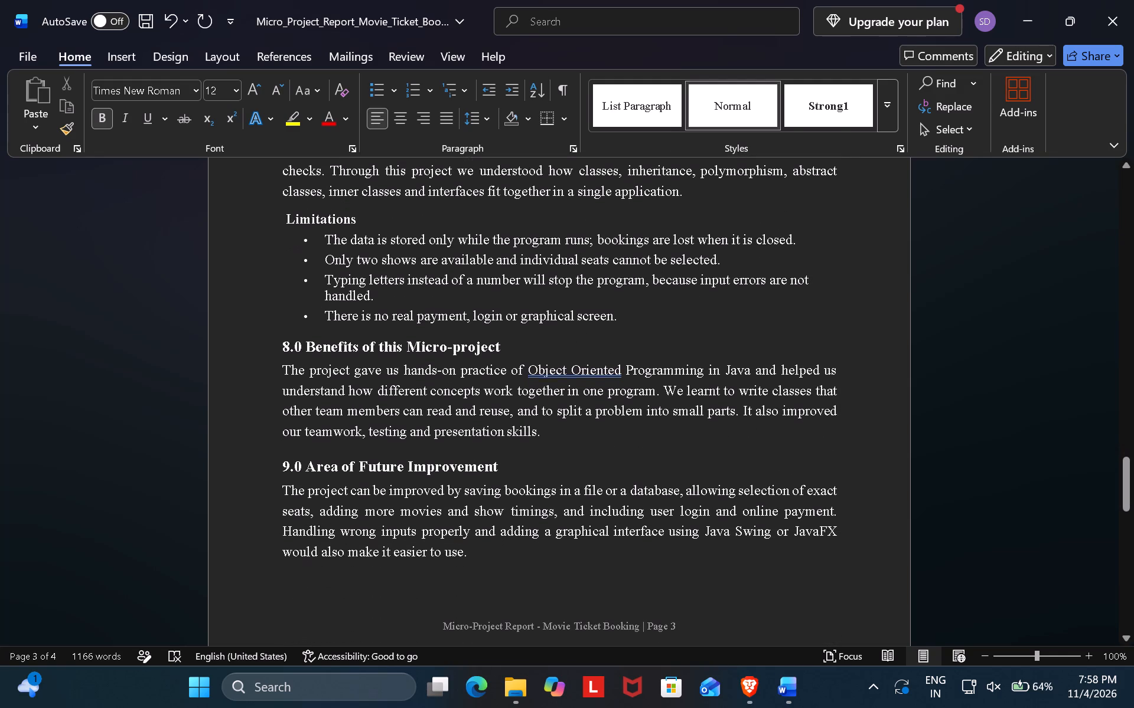
{"action": "scroll", "coordinate": [410, 572], "scroll_direction": "down", "scroll_amount": 2}
{"action": "scroll", "coordinate": [410, 572], "scroll_direction": "up", "scroll_amount": 1}
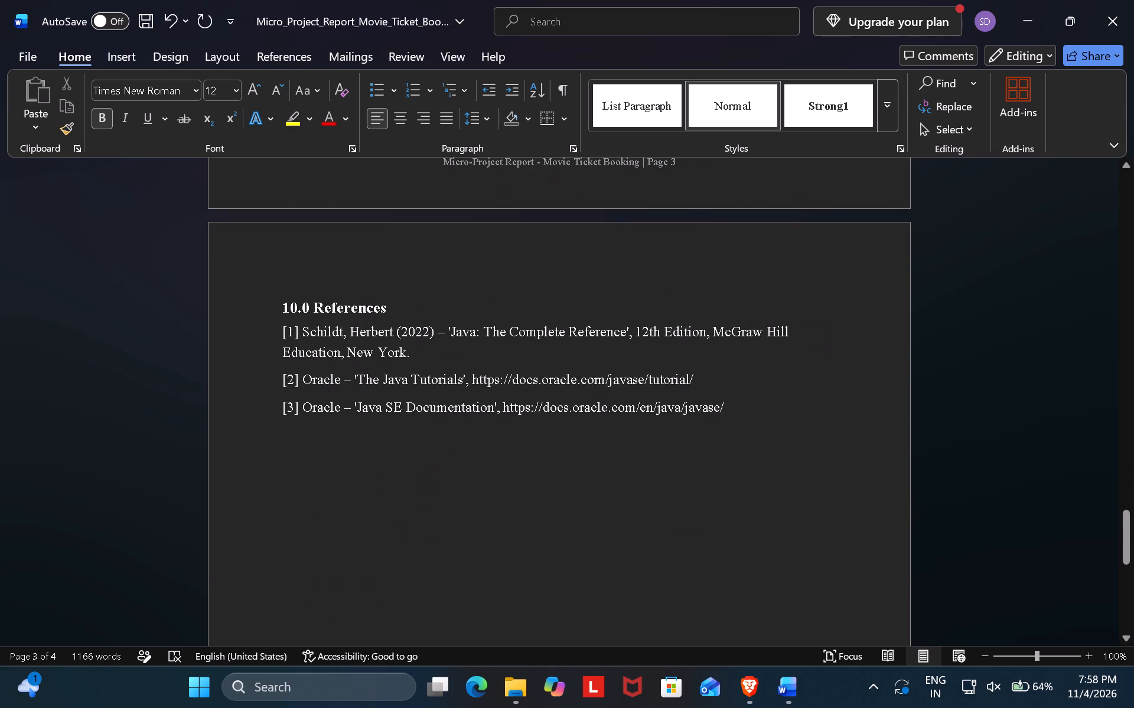
{"action": "scroll", "coordinate": [410, 572], "scroll_direction": "up", "scroll_amount": 4}
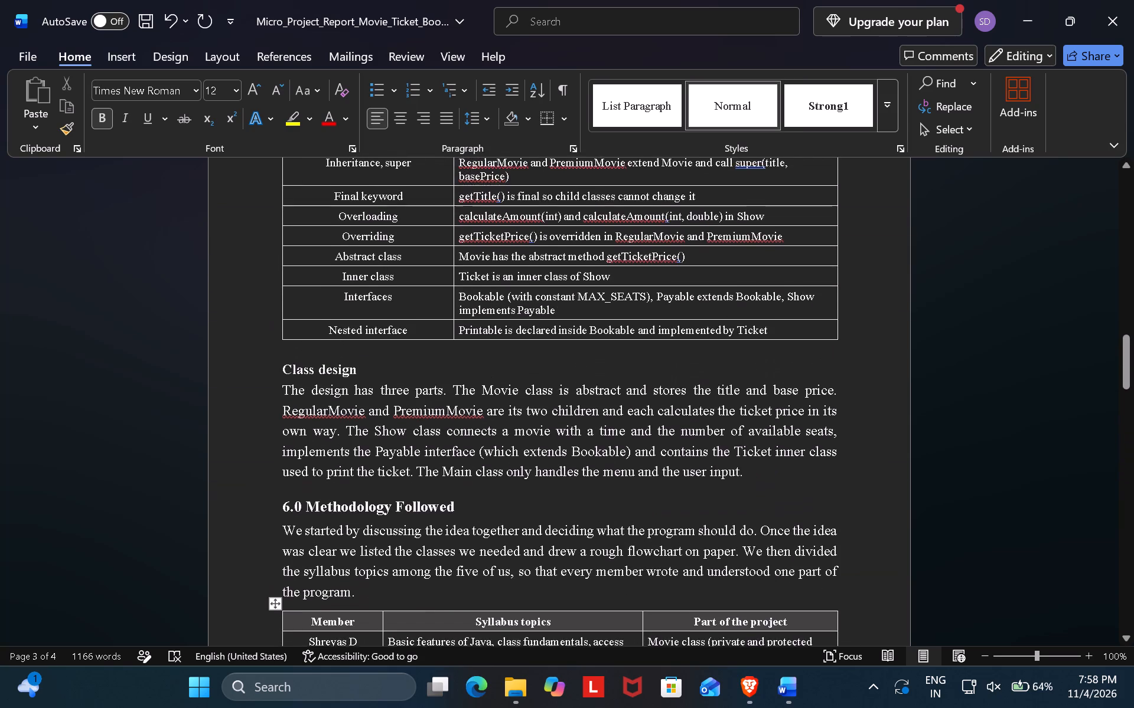
{"action": "scroll", "coordinate": [410, 572], "scroll_direction": "up", "scroll_amount": 2}
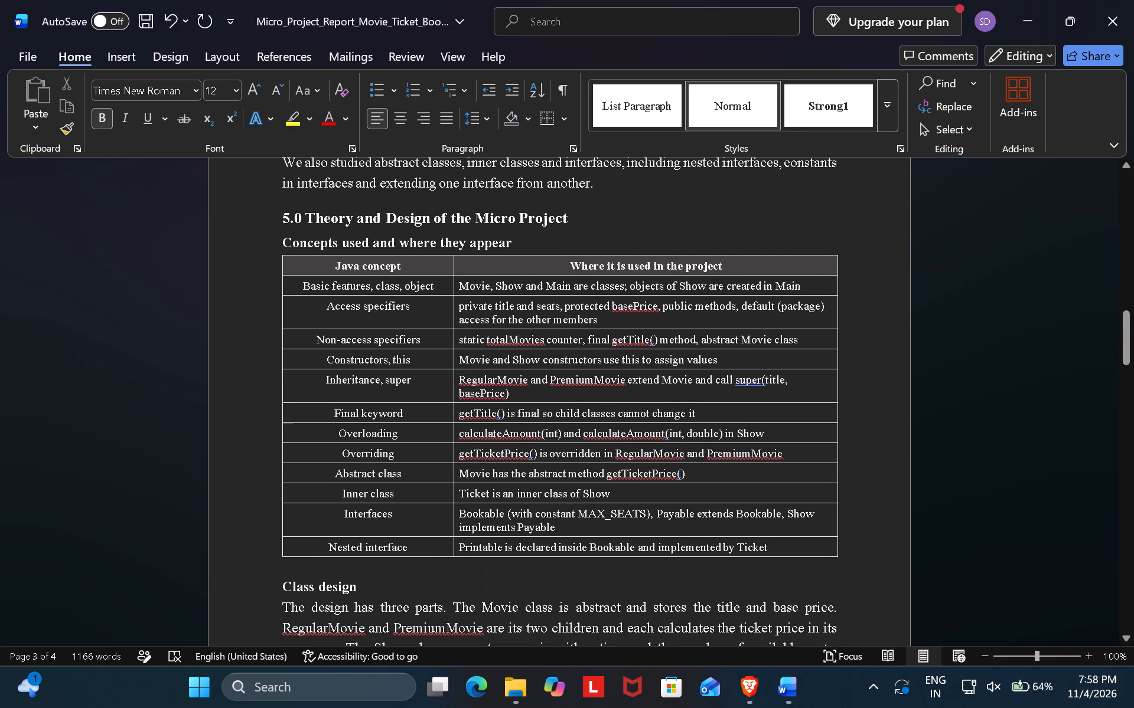
{"action": "scroll", "coordinate": [410, 572], "scroll_direction": "up", "scroll_amount": 3}
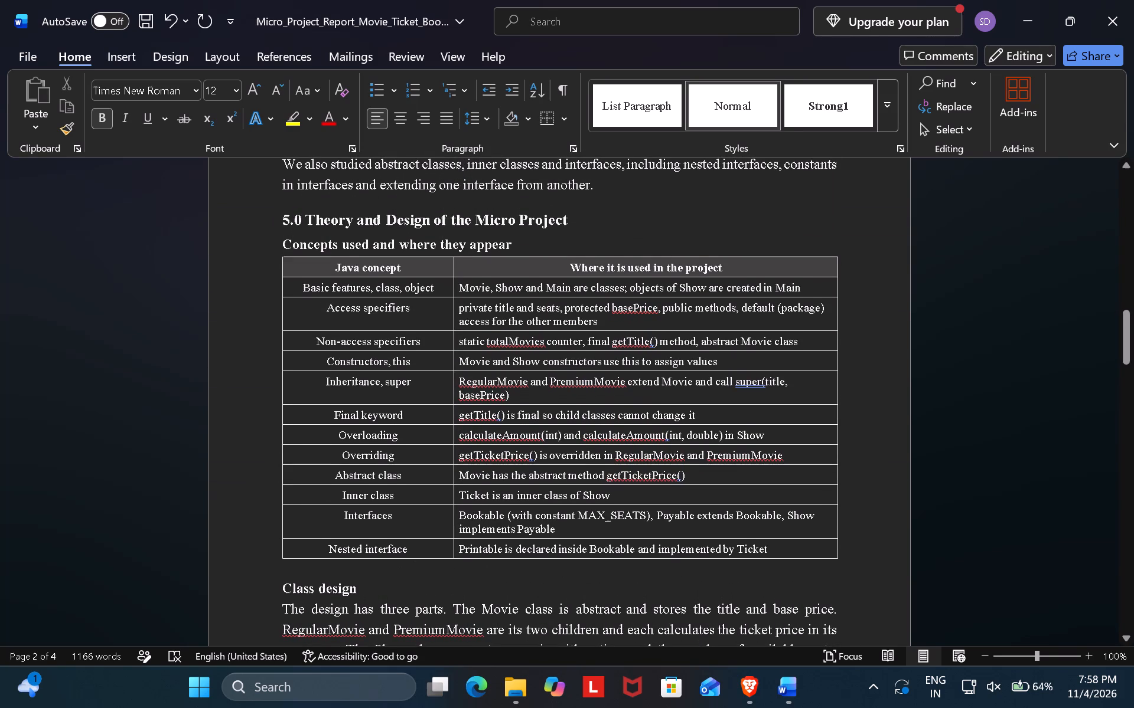
{"action": "scroll", "coordinate": [410, 572], "scroll_direction": "up", "scroll_amount": 1}
Set all text in the Java concepts table of section 5.0 to font size 12.
{"action": "left_click_drag", "start_coordinate": [804, 556], "coordinate": [759, 538]}
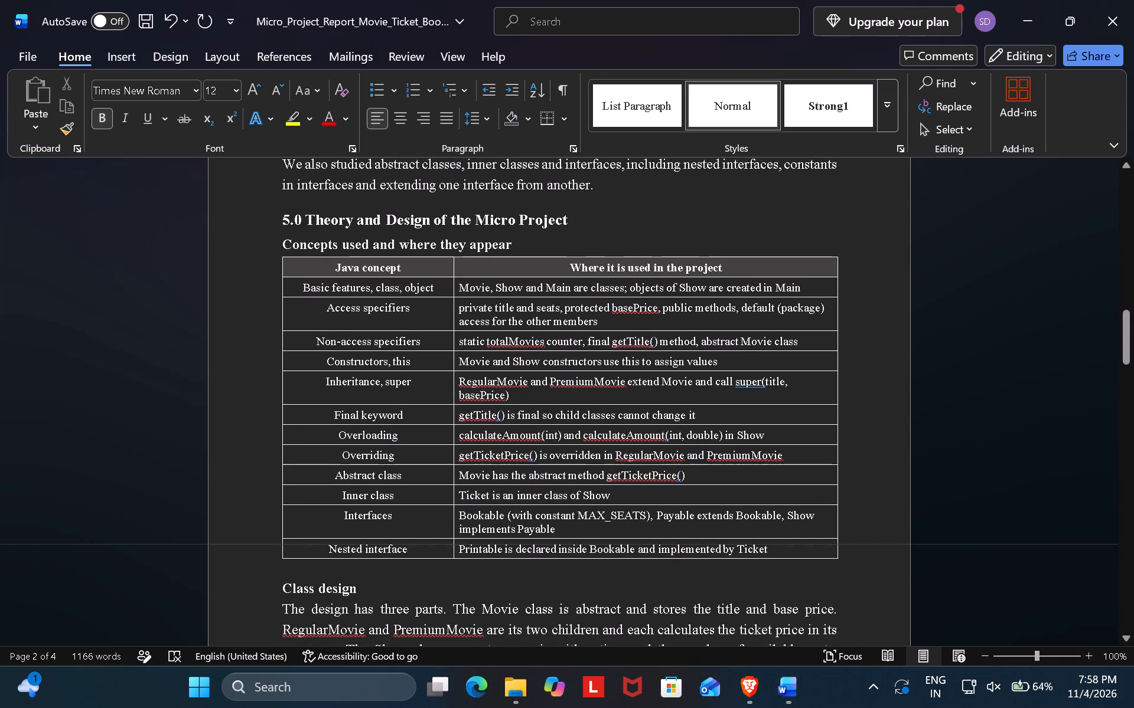
{"action": "left_click_drag", "start_coordinate": [759, 538], "coordinate": [766, 562]}
{"action": "left_click_drag", "start_coordinate": [794, 556], "coordinate": [741, 533]}
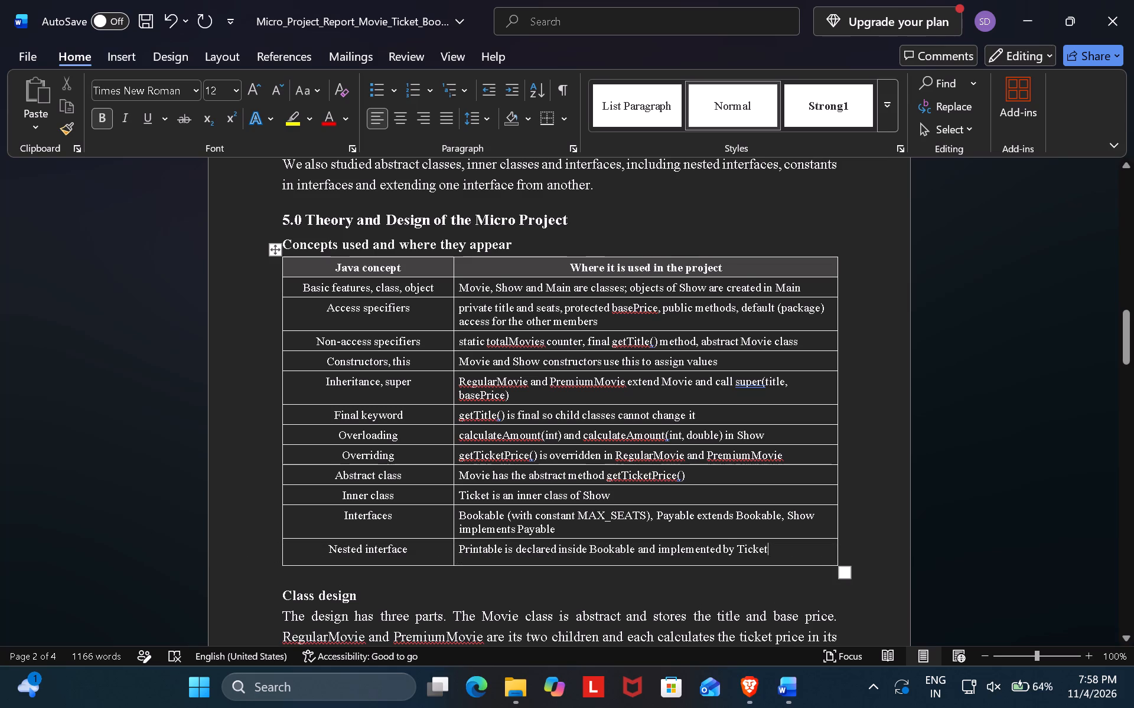
{"action": "left_click_drag", "start_coordinate": [741, 533], "coordinate": [315, 257]}
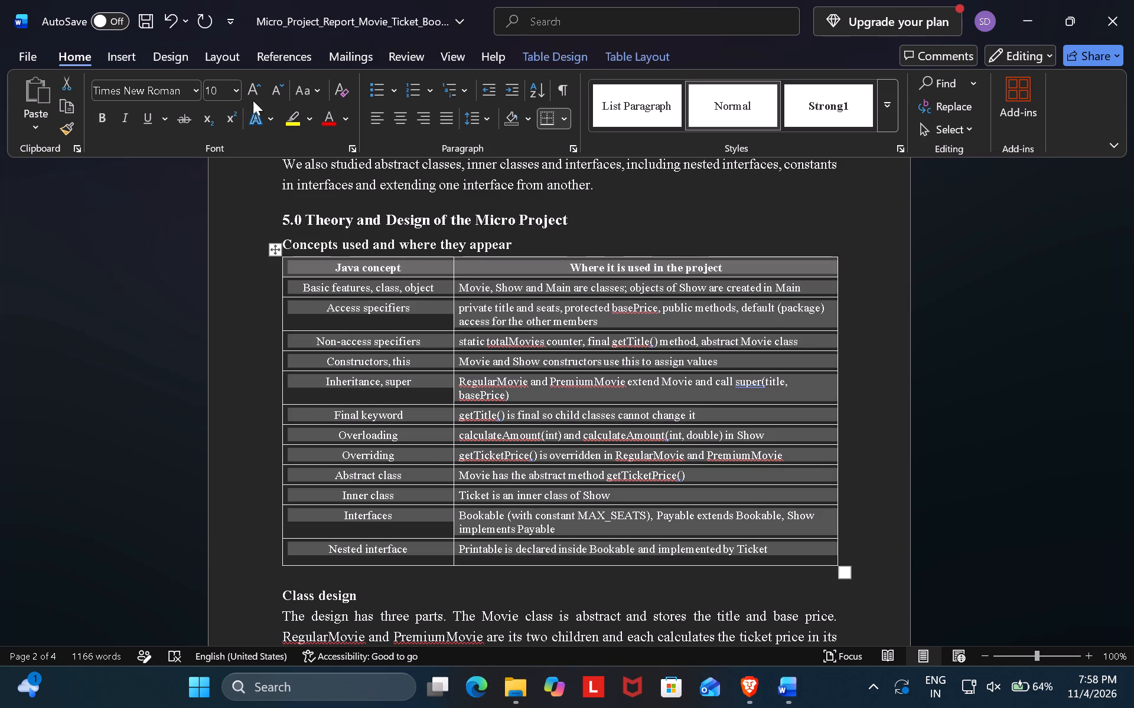
{"action": "left_click", "coordinate": [240, 94]}
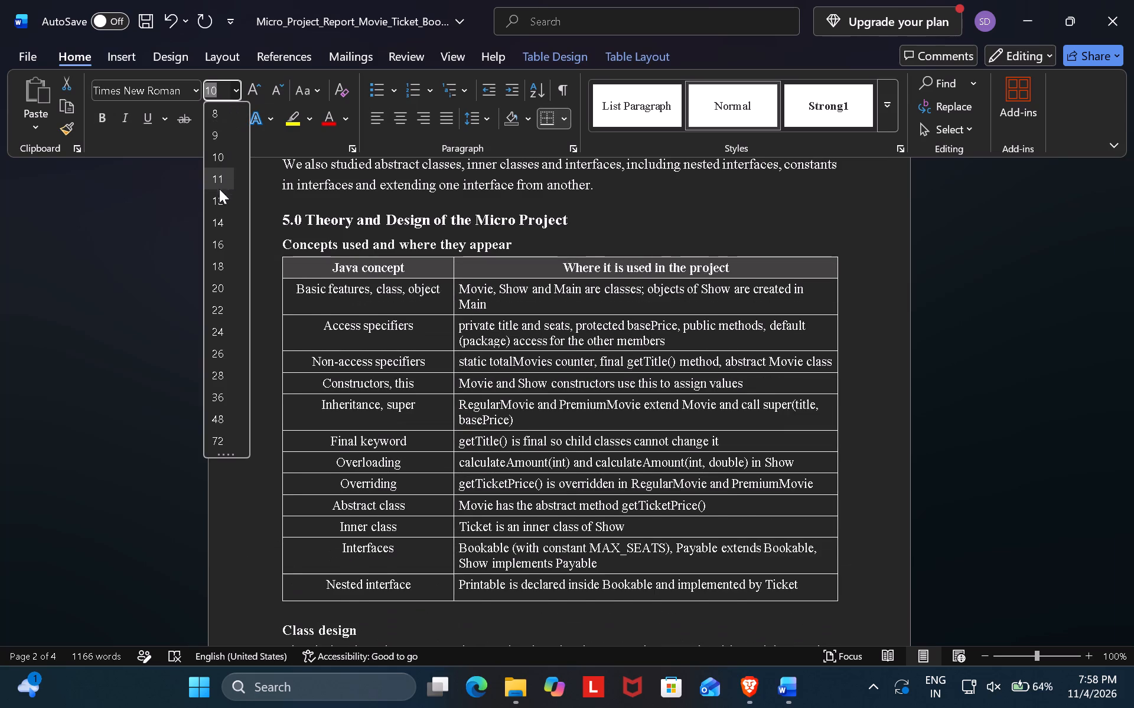
{"action": "left_click", "coordinate": [218, 194]}
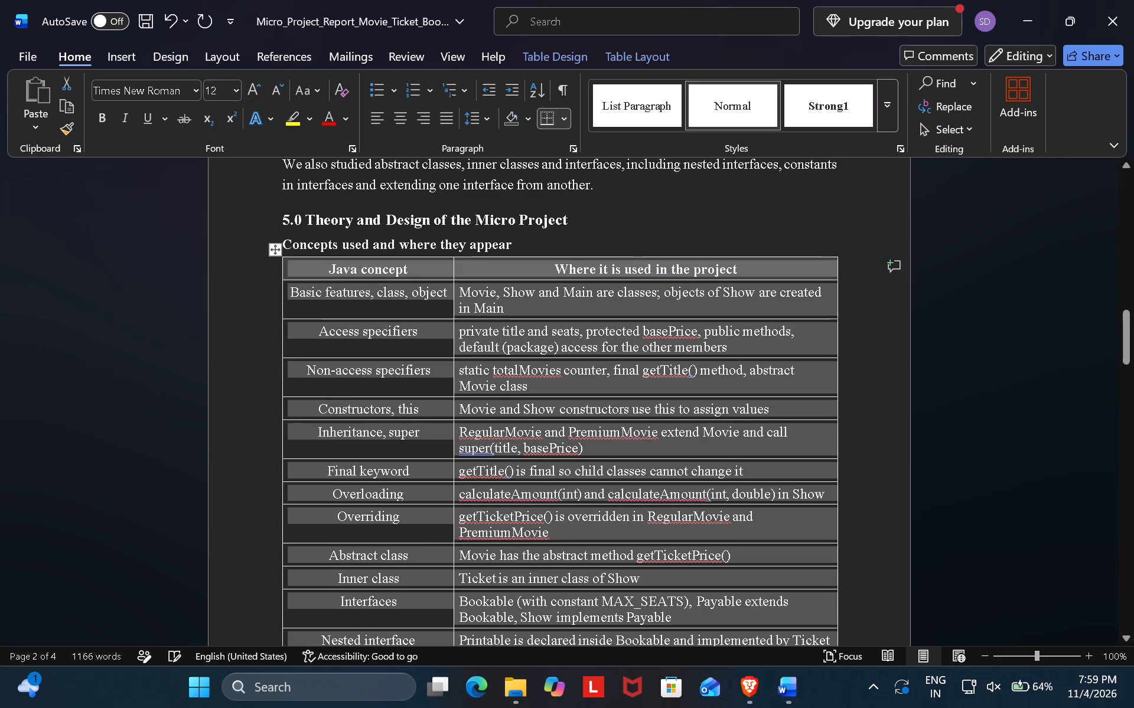
Add a sixth numbered entry with the new member's name to the Student Team Members list on the report's first page.
{"action": "left_click", "coordinate": [498, 415]}
{"action": "scroll", "coordinate": [581, 496], "scroll_direction": "down", "scroll_amount": 2}
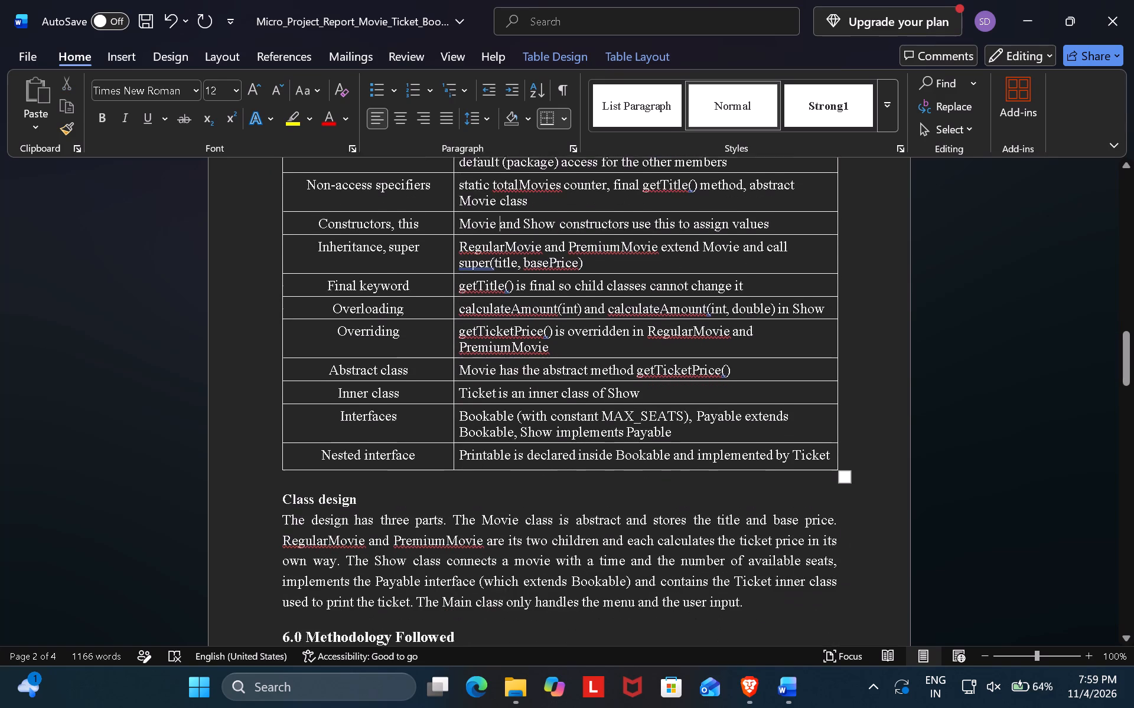
{"action": "scroll", "coordinate": [581, 496], "scroll_direction": "up", "scroll_amount": 1}
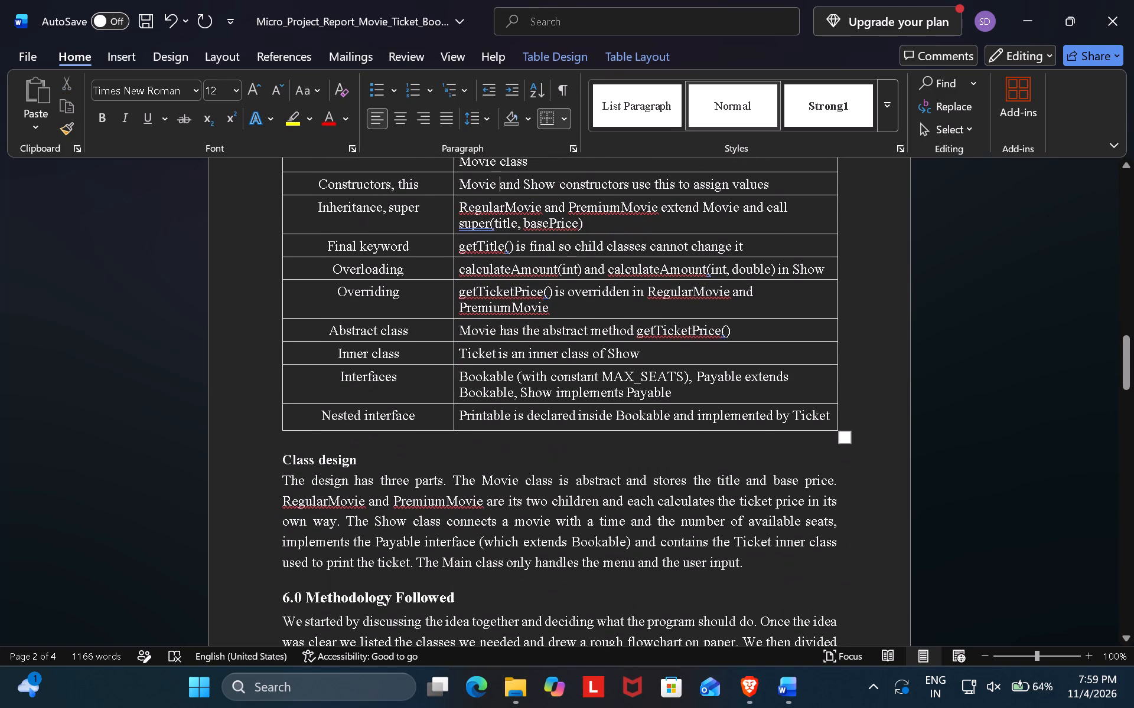
{"action": "scroll", "coordinate": [581, 496], "scroll_direction": "up", "scroll_amount": 1}
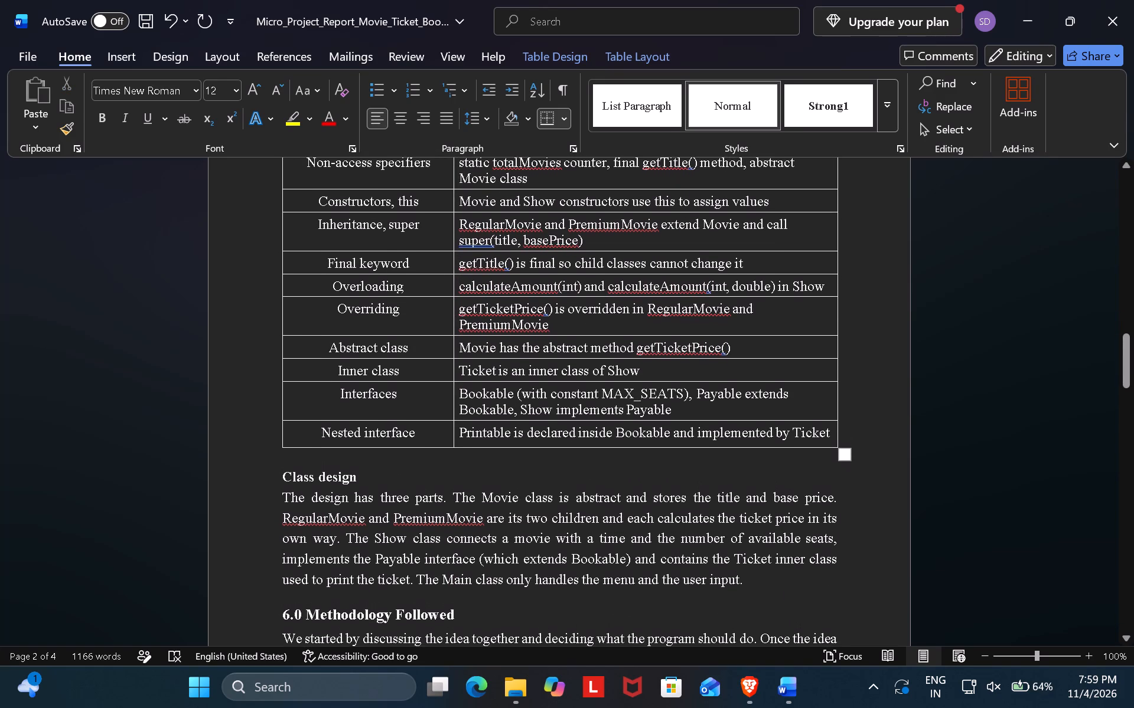
{"action": "scroll", "coordinate": [581, 496], "scroll_direction": "up", "scroll_amount": 3}
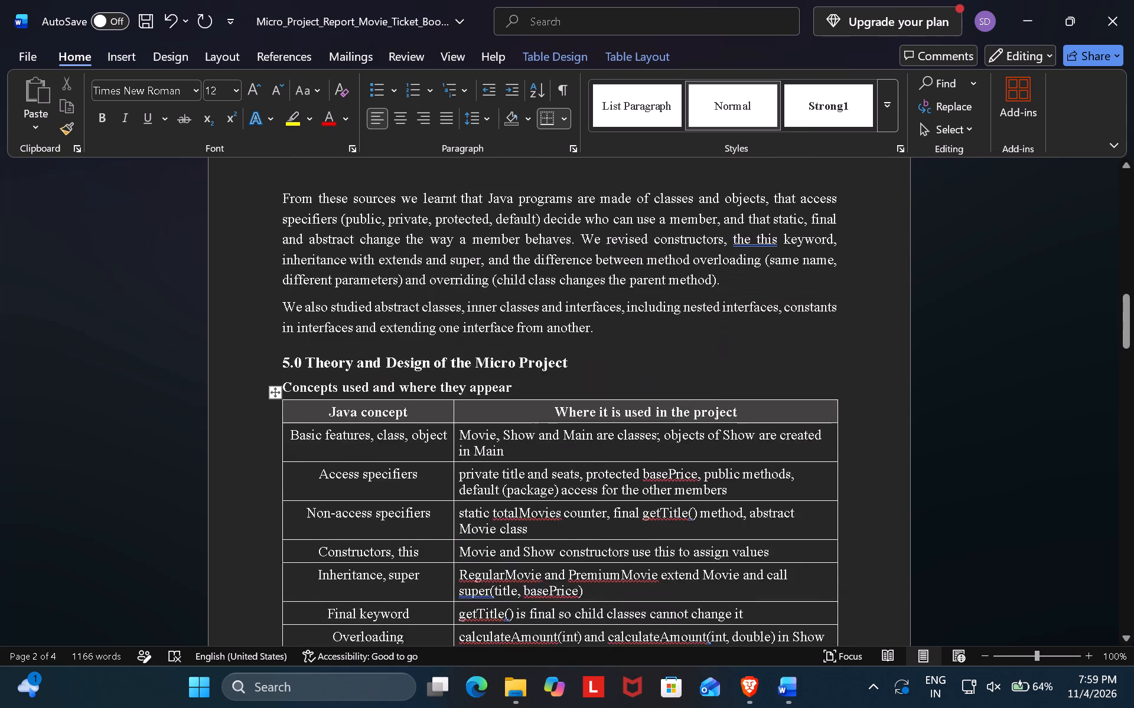
{"action": "scroll", "coordinate": [581, 496], "scroll_direction": "up", "scroll_amount": 3}
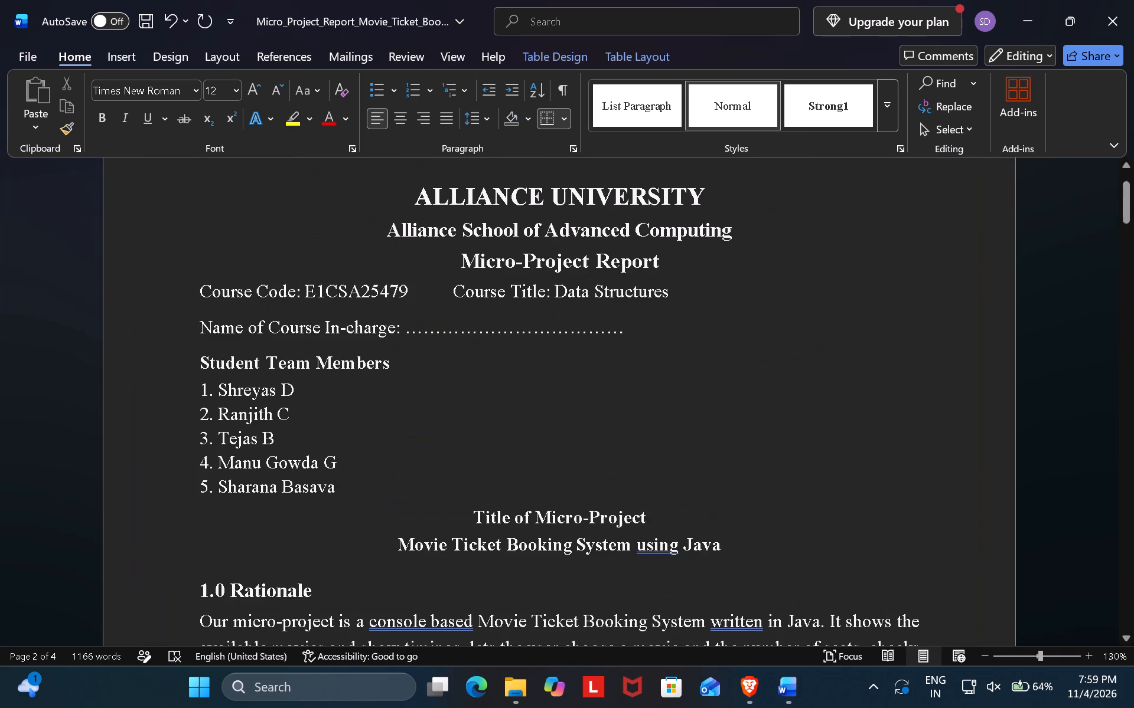
{"action": "scroll", "coordinate": [598, 439], "scroll_direction": "down", "scroll_amount": 1}
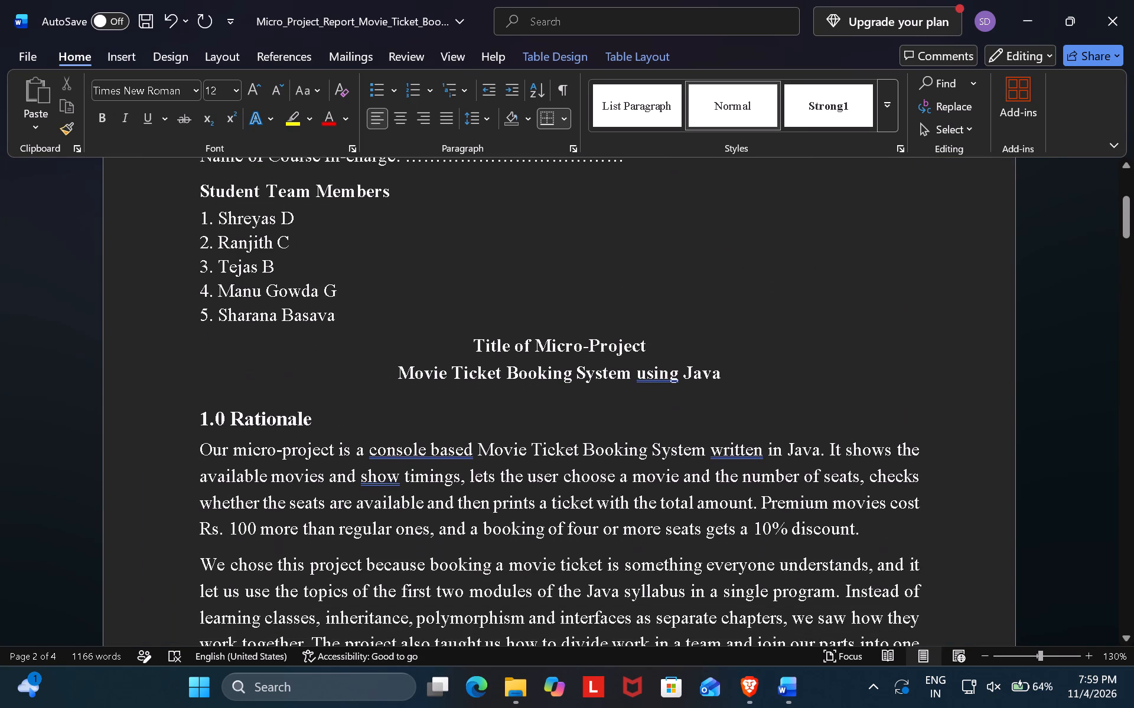
{"action": "scroll", "coordinate": [598, 439], "scroll_direction": "up", "scroll_amount": 1}
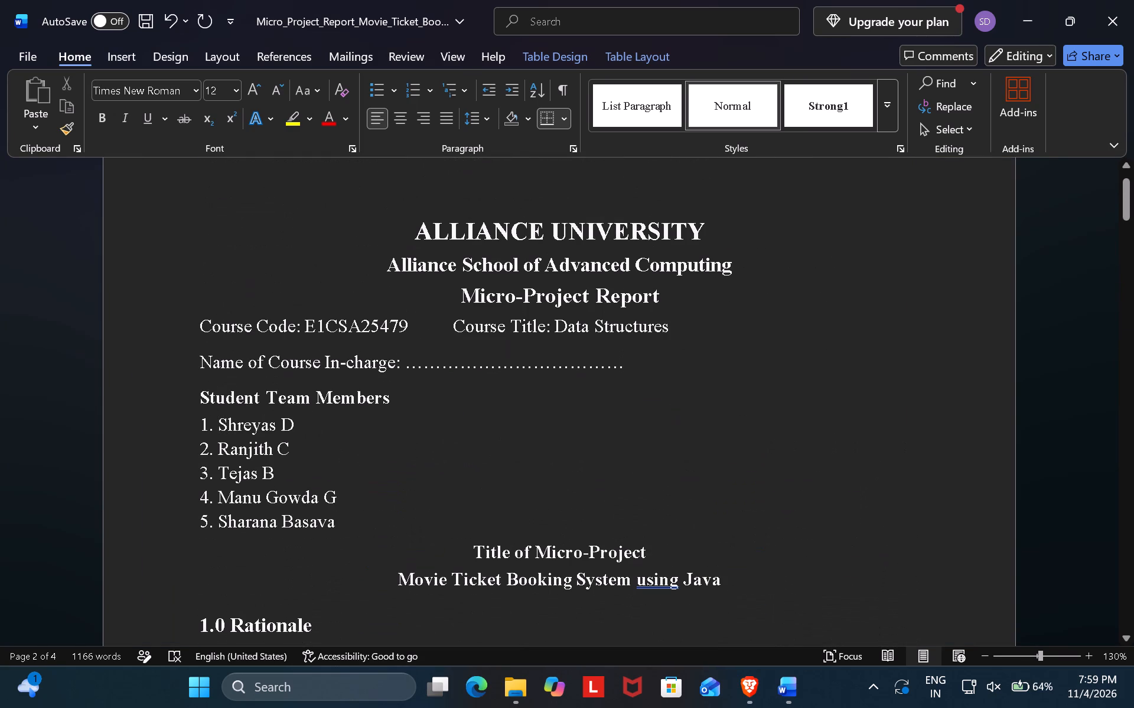
{"action": "left_click", "coordinate": [351, 525]}
{"action": "key", "text": "Return"}
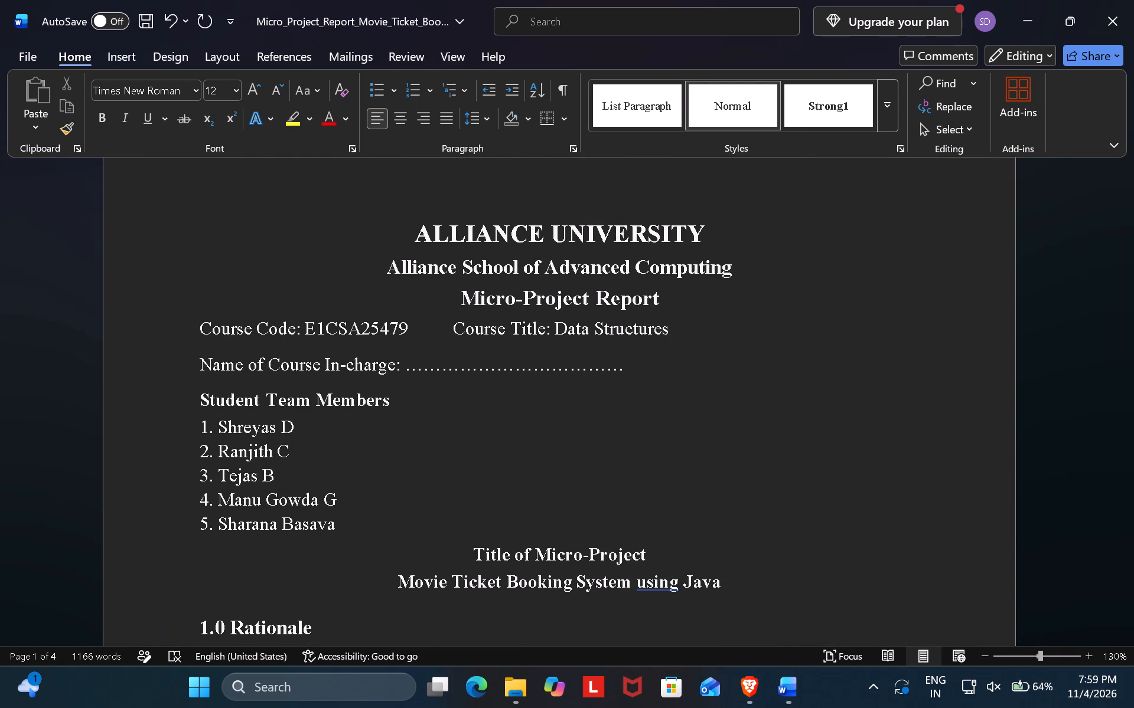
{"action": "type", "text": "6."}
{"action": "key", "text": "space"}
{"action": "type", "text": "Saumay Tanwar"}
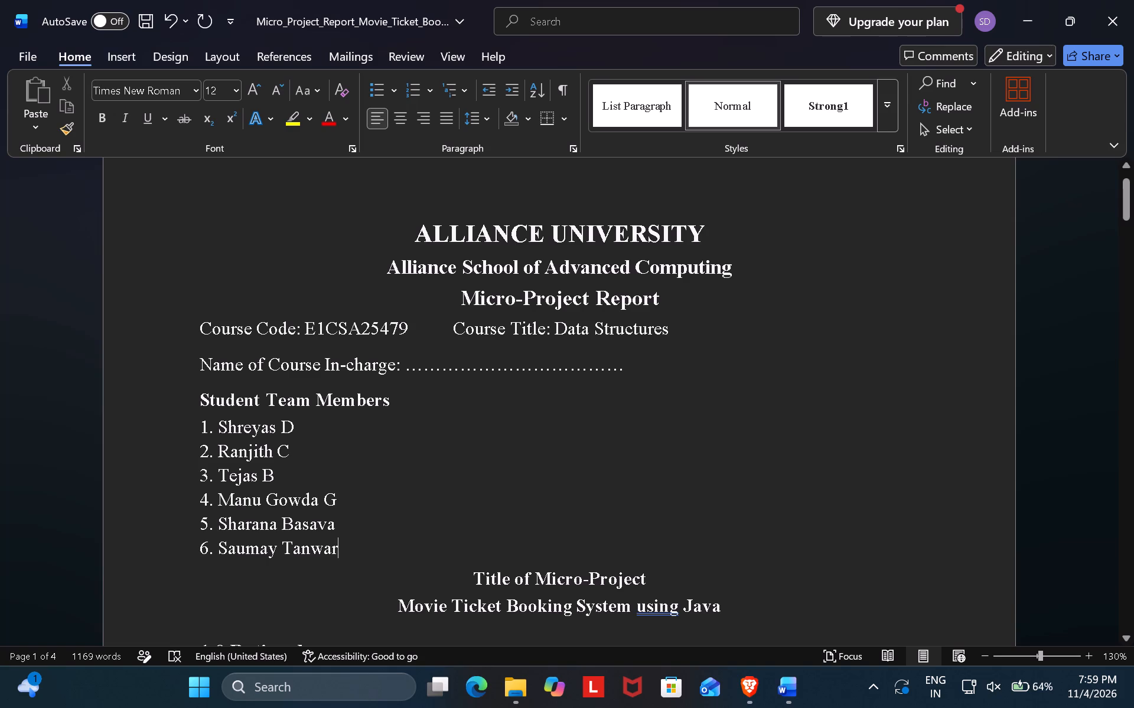
Replace the dotted placeholder after "Name of Course In-charge:" with the course in-charge's name, including the title Dr.
{"action": "left_click_drag", "start_coordinate": [629, 368], "coordinate": [395, 365]}
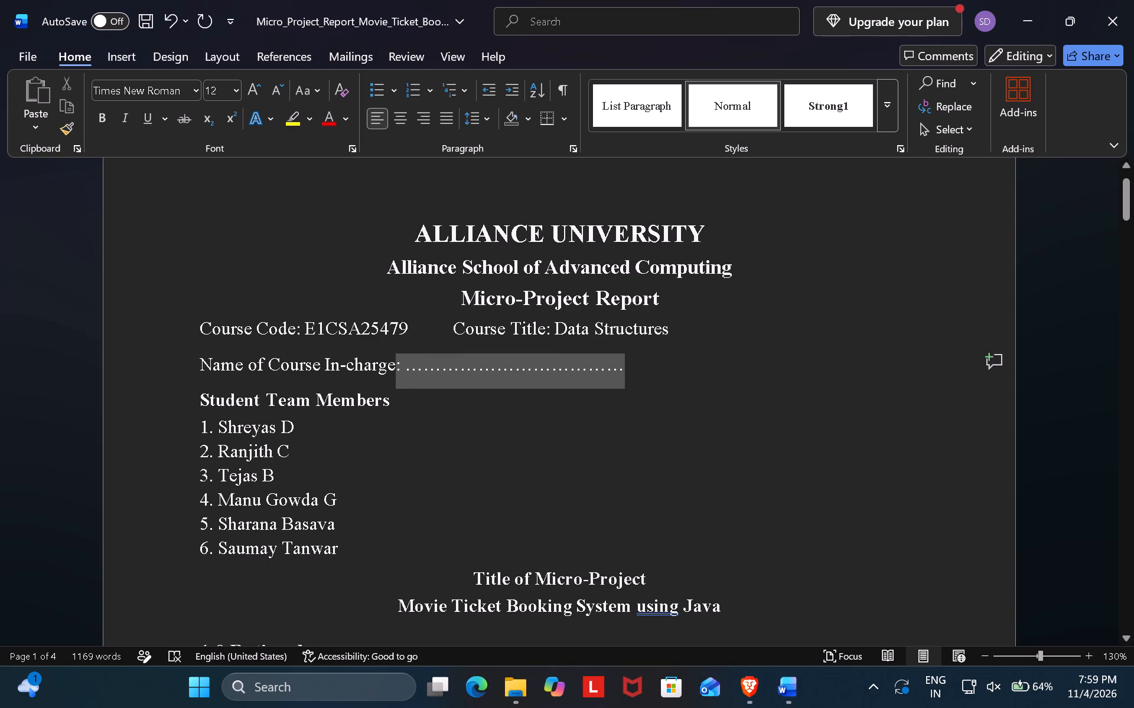
{"action": "left_click_drag", "start_coordinate": [395, 365], "coordinate": [402, 367]}
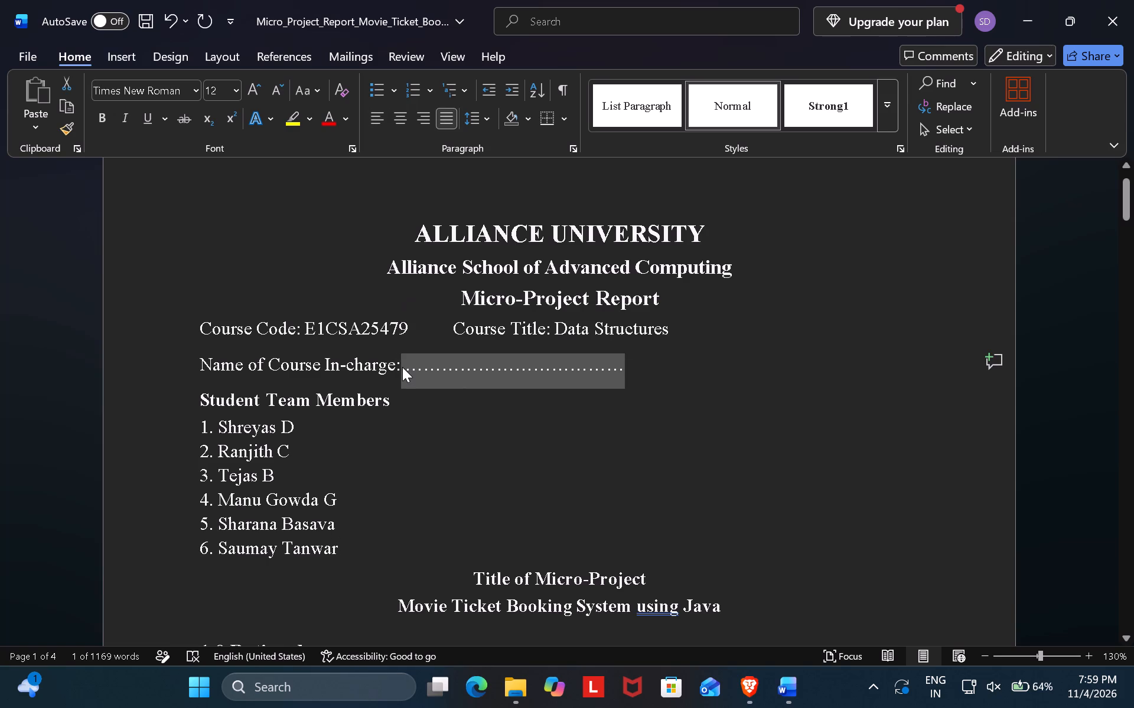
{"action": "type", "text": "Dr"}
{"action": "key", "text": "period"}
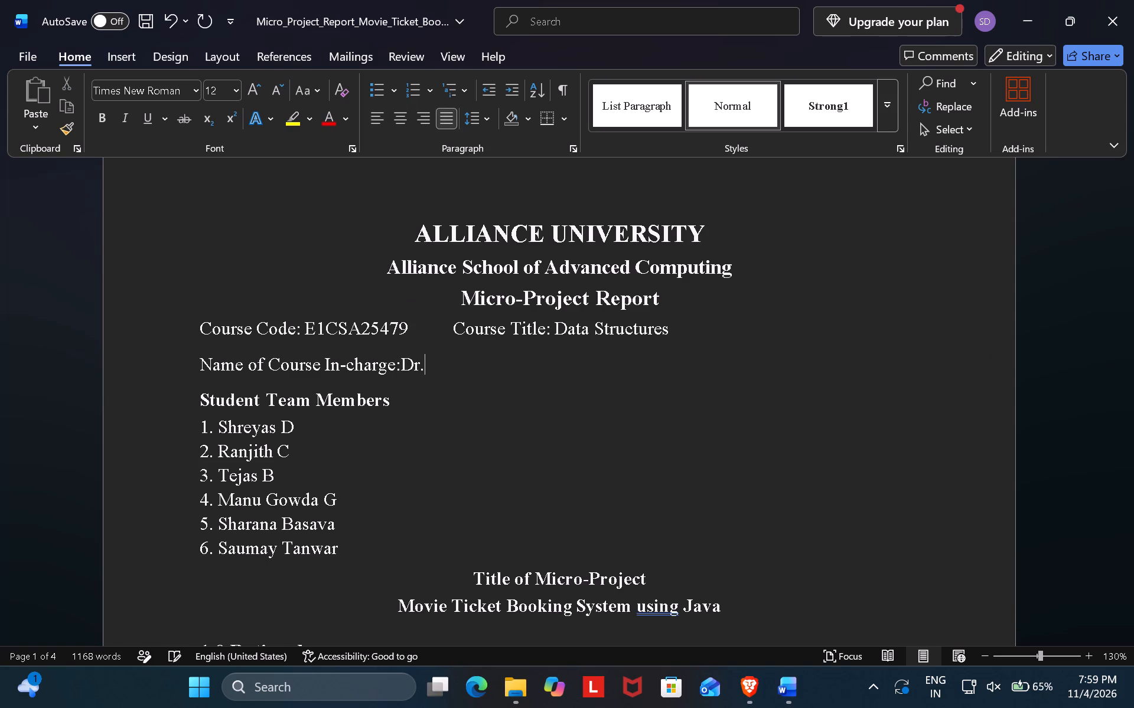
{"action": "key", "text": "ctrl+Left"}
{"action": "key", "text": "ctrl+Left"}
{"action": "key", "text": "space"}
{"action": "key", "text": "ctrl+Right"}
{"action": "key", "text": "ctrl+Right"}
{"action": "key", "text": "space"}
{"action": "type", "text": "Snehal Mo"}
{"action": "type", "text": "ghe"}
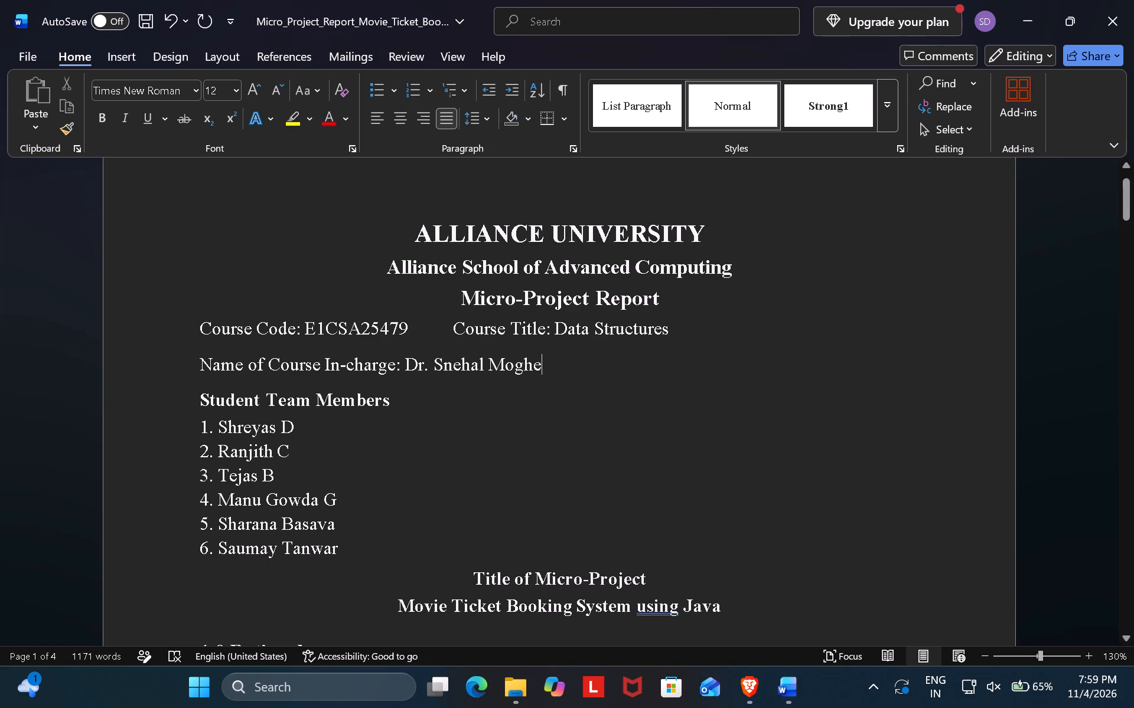
Review the report from the first page through section 7.0, including the concepts and member tables, and return to the title page.
{"action": "scroll", "coordinate": [481, 469], "scroll_direction": "down", "scroll_amount": 2, "text": "ctrl"}
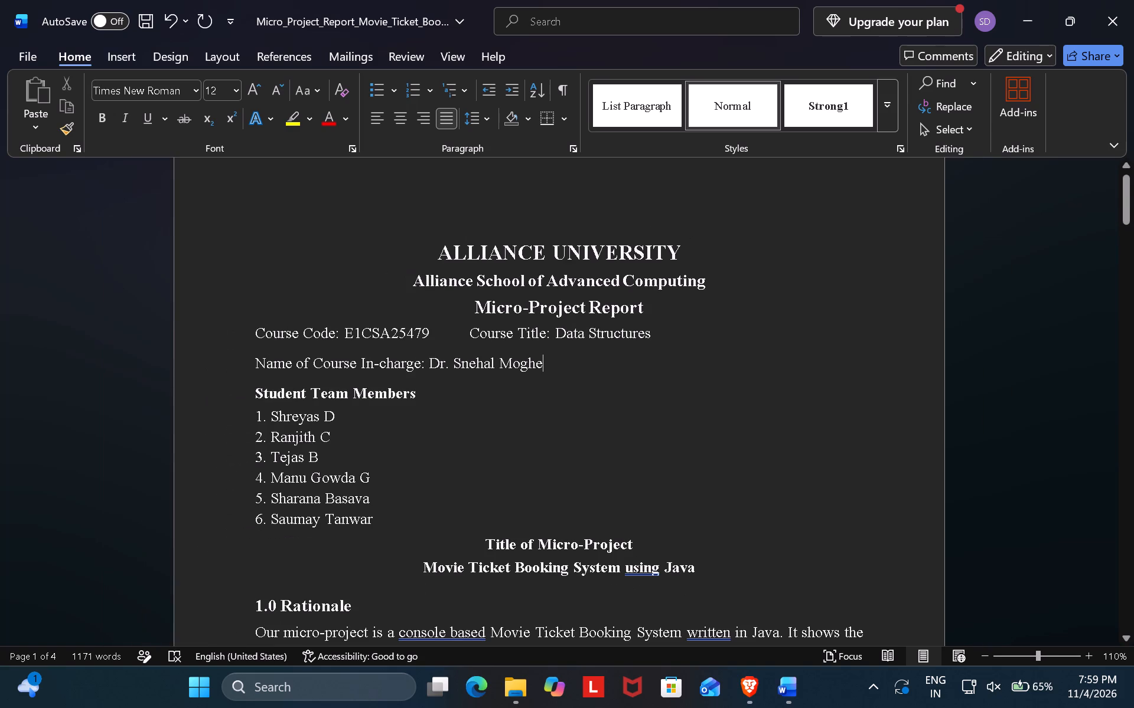
{"action": "scroll", "coordinate": [787, 597], "scroll_direction": "down", "scroll_amount": 5}
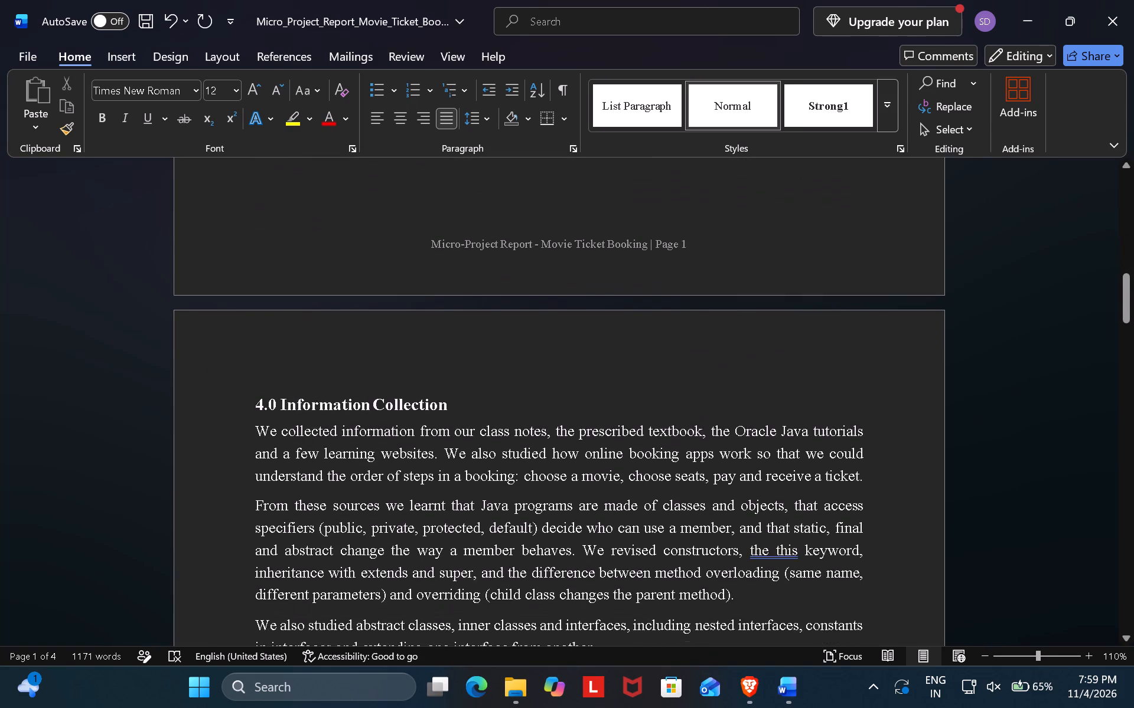
{"action": "scroll", "coordinate": [787, 597], "scroll_direction": "down", "scroll_amount": 3}
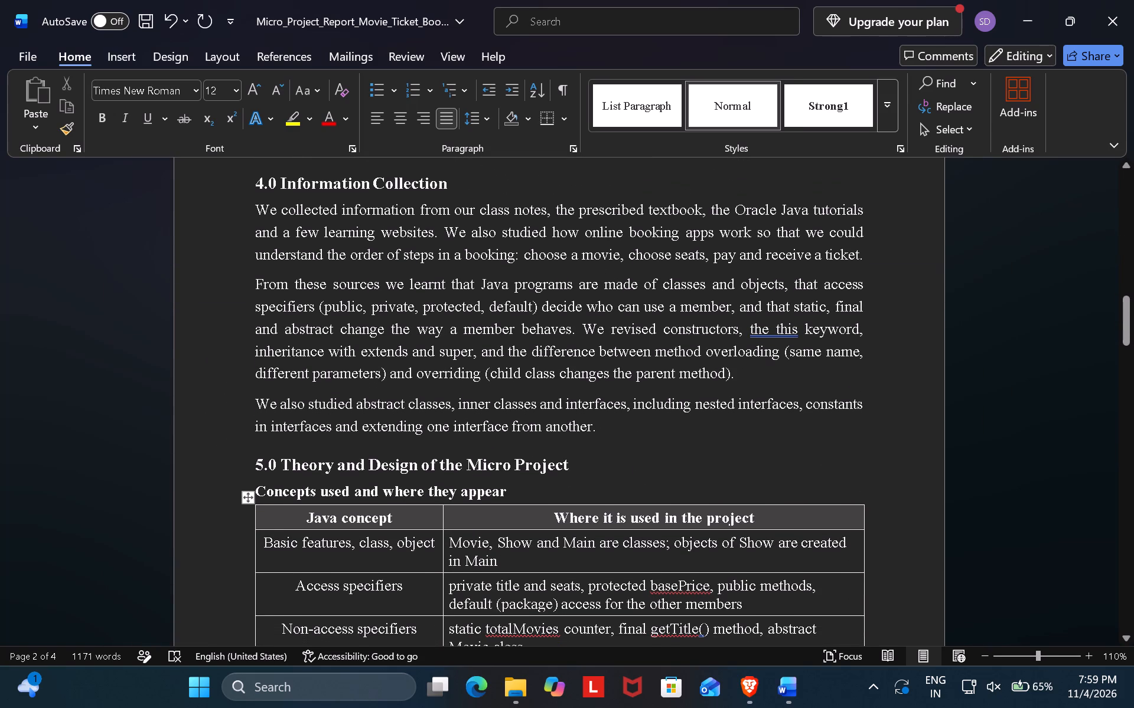
{"action": "scroll", "coordinate": [787, 597], "scroll_direction": "down", "scroll_amount": 1}
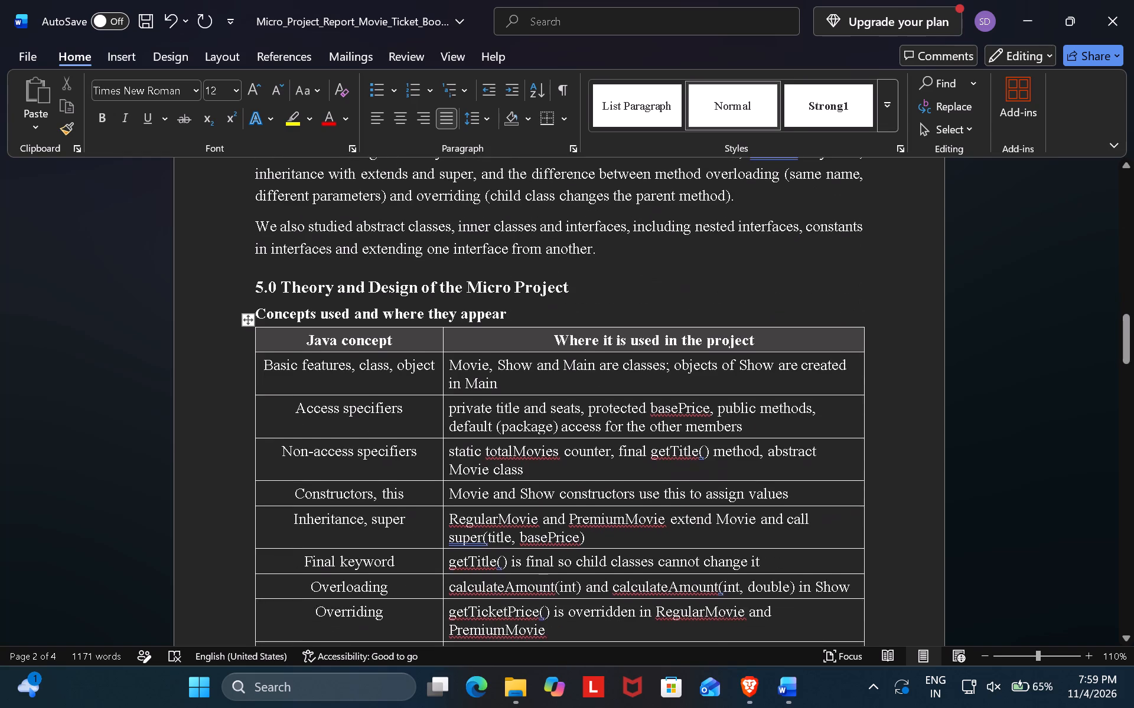
{"action": "scroll", "coordinate": [787, 597], "scroll_direction": "down", "scroll_amount": 5}
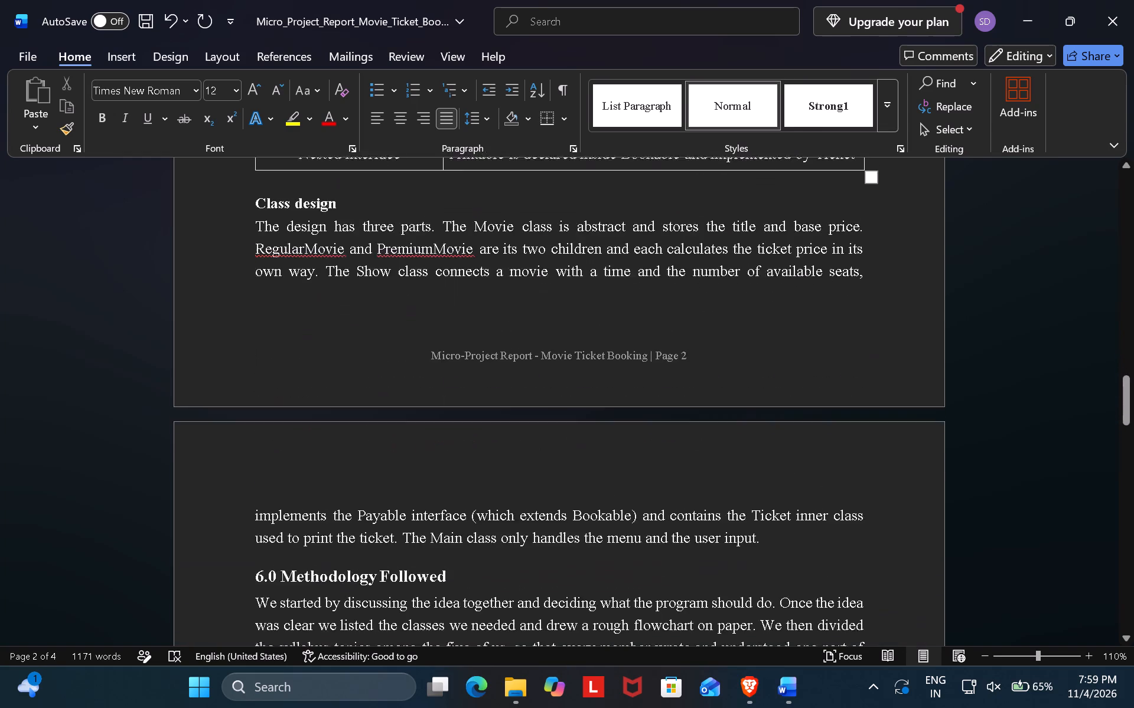
{"action": "scroll", "coordinate": [787, 597], "scroll_direction": "down", "scroll_amount": 2}
{"action": "scroll", "coordinate": [787, 597], "scroll_direction": "up", "scroll_amount": 2}
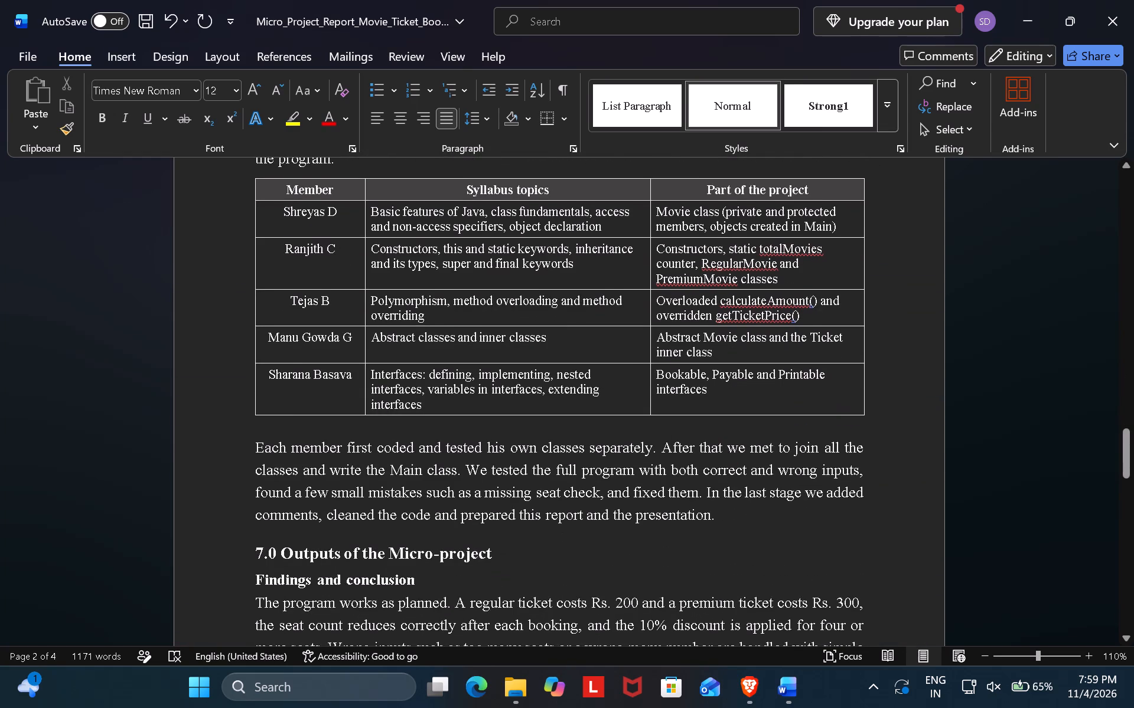
{"action": "scroll", "coordinate": [787, 597], "scroll_direction": "up", "scroll_amount": 2}
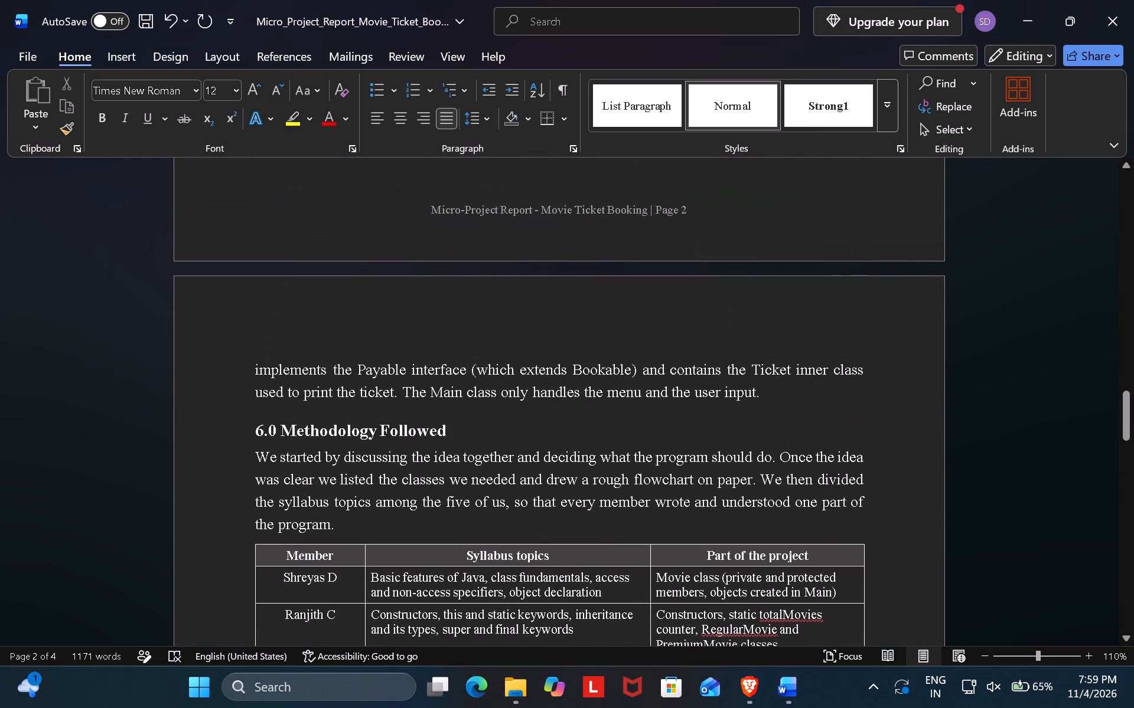
{"action": "scroll", "coordinate": [787, 597], "scroll_direction": "up", "scroll_amount": 6}
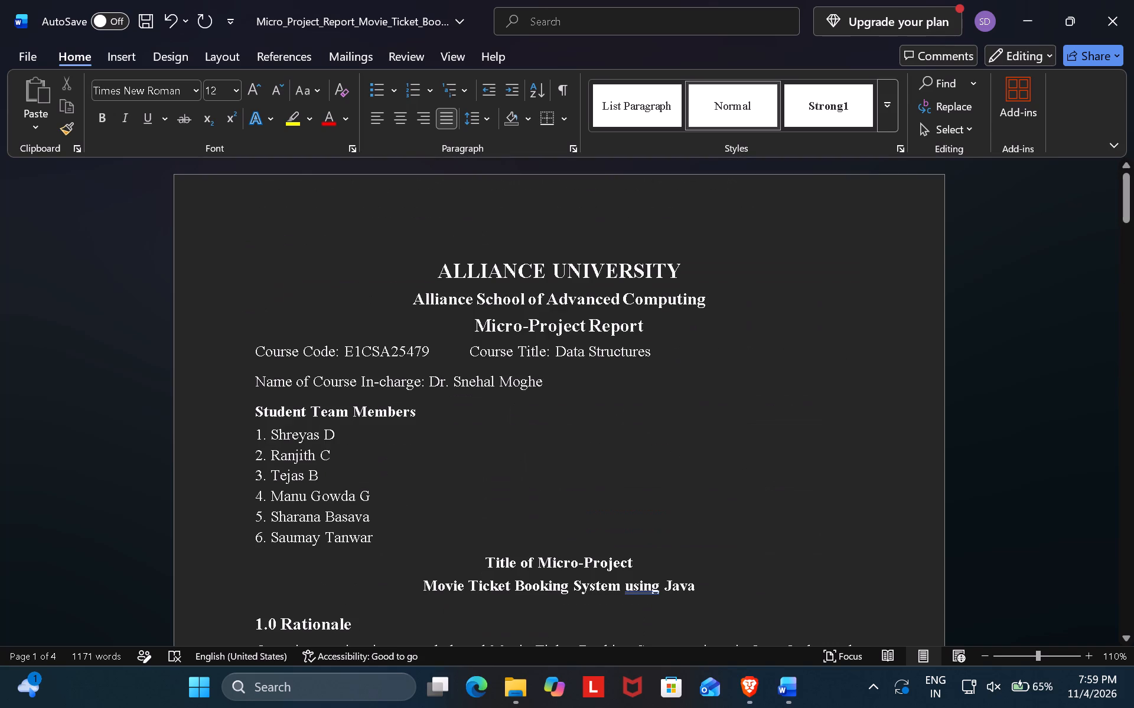
In the section 6.0 member table, cut the names from the Constructors and Interfaces rows, and put the Constructors row's member in the Interfaces row.
{"action": "scroll", "coordinate": [715, 581], "scroll_direction": "down", "scroll_amount": 4}
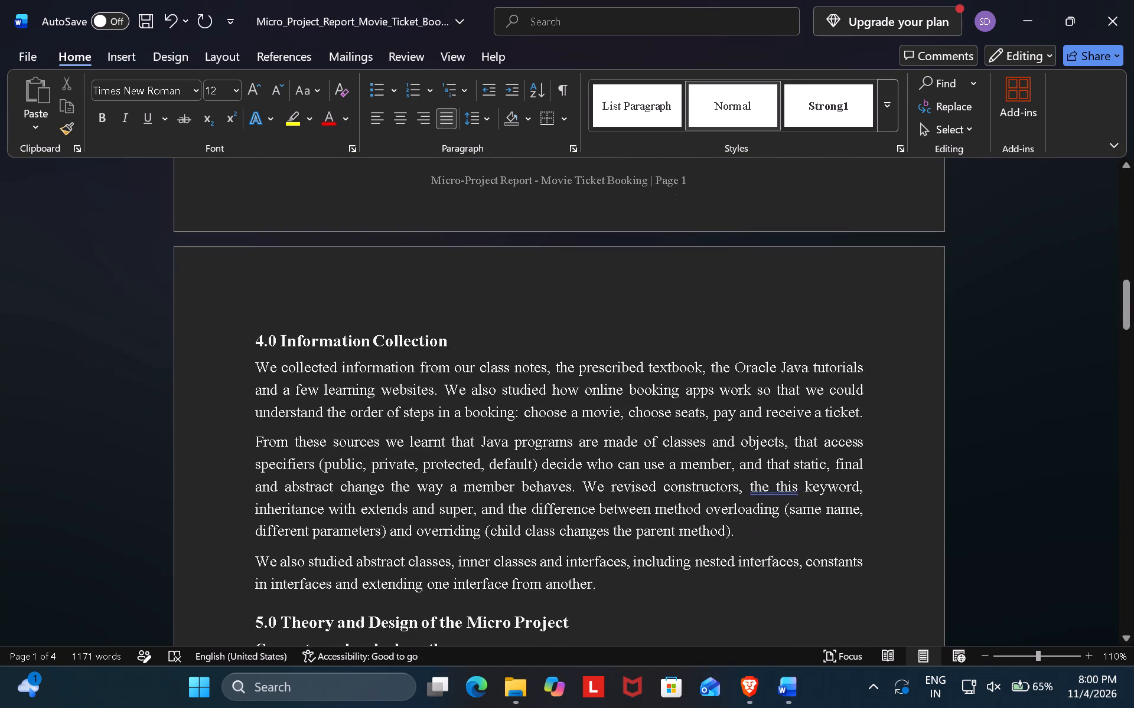
{"action": "scroll", "coordinate": [715, 581], "scroll_direction": "down", "scroll_amount": 3}
{"action": "scroll", "coordinate": [715, 581], "scroll_direction": "up", "scroll_amount": 1}
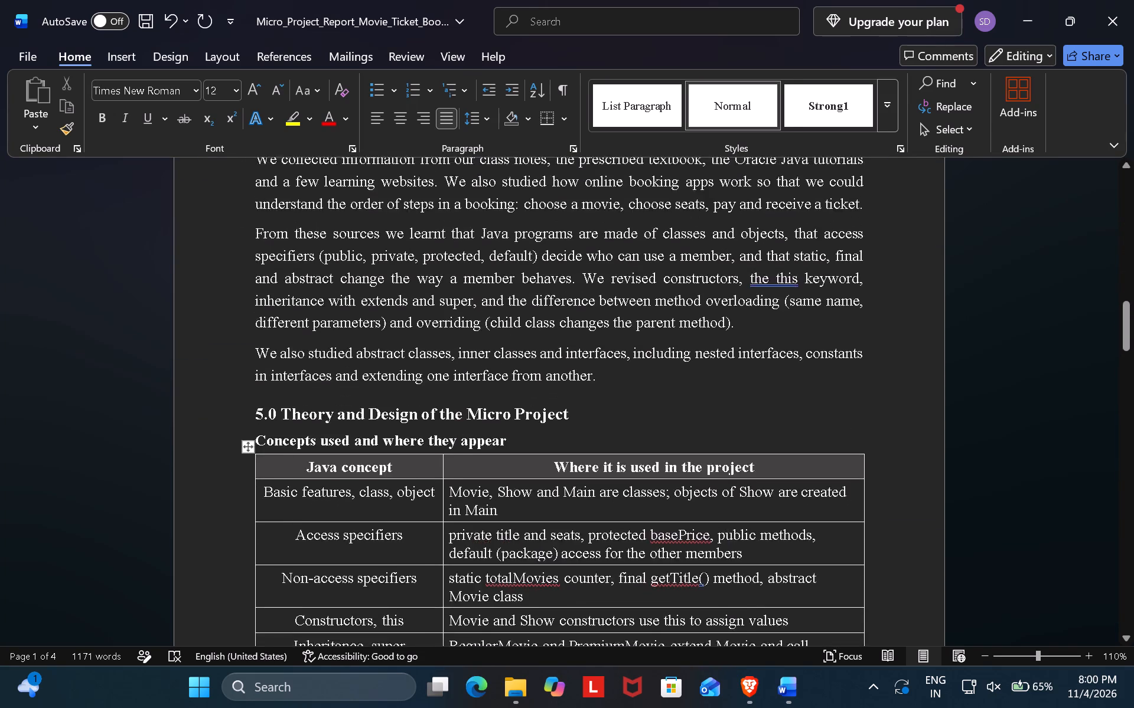
{"action": "scroll", "coordinate": [715, 581], "scroll_direction": "up", "scroll_amount": 1}
{"action": "scroll", "coordinate": [715, 581], "scroll_direction": "down", "scroll_amount": 5}
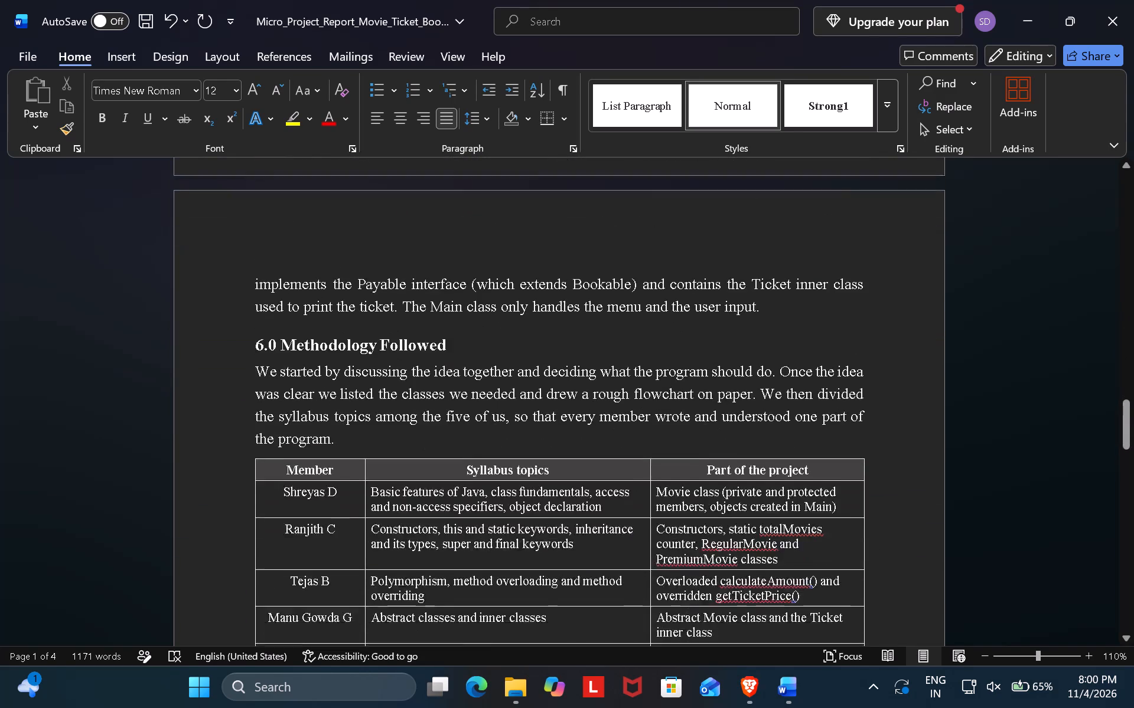
{"action": "scroll", "coordinate": [715, 581], "scroll_direction": "down", "scroll_amount": 2}
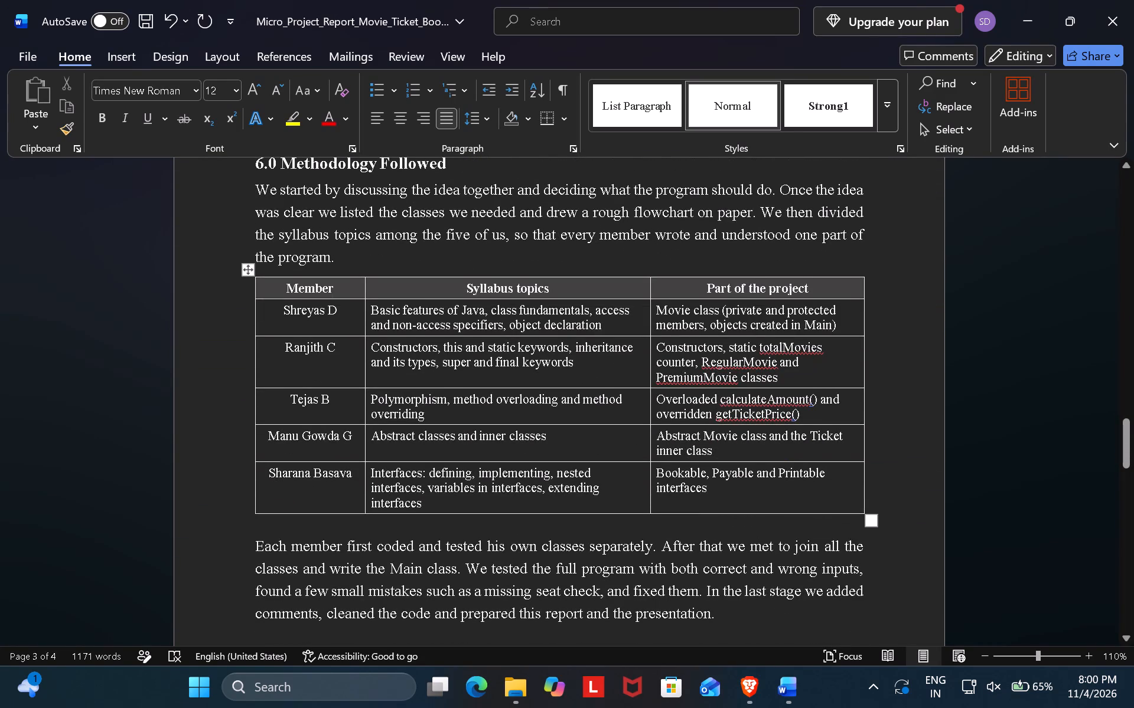
{"action": "left_click", "coordinate": [339, 347]}
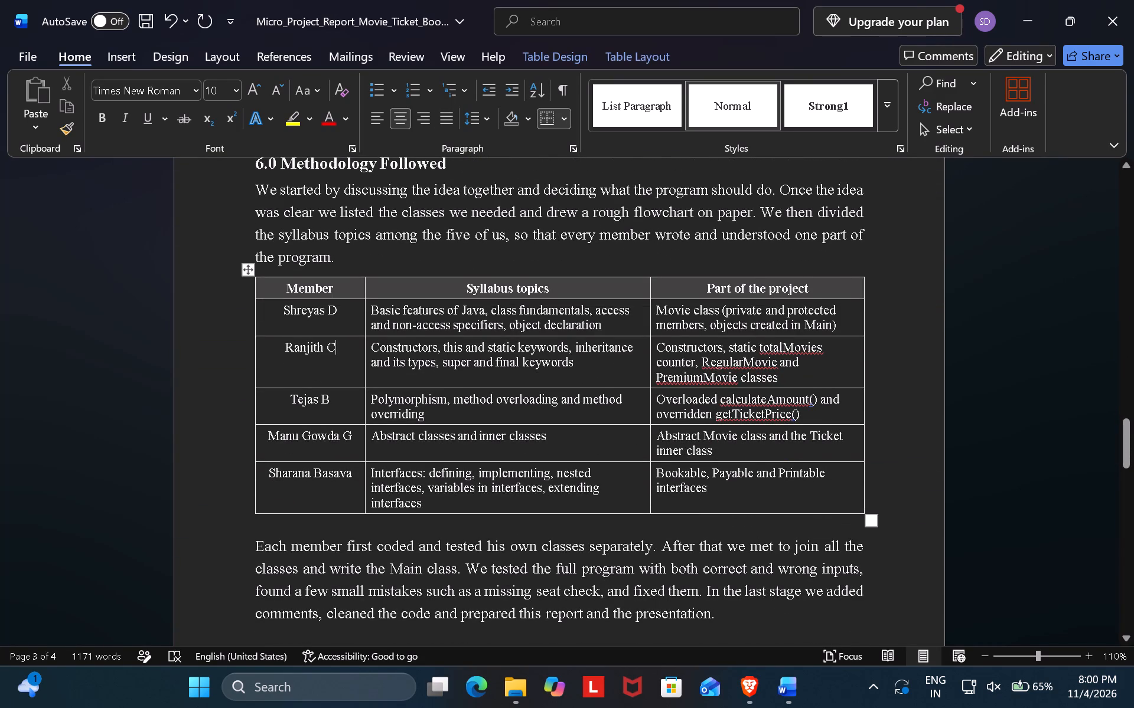
{"action": "left_click_drag", "start_coordinate": [340, 346], "coordinate": [287, 342]}
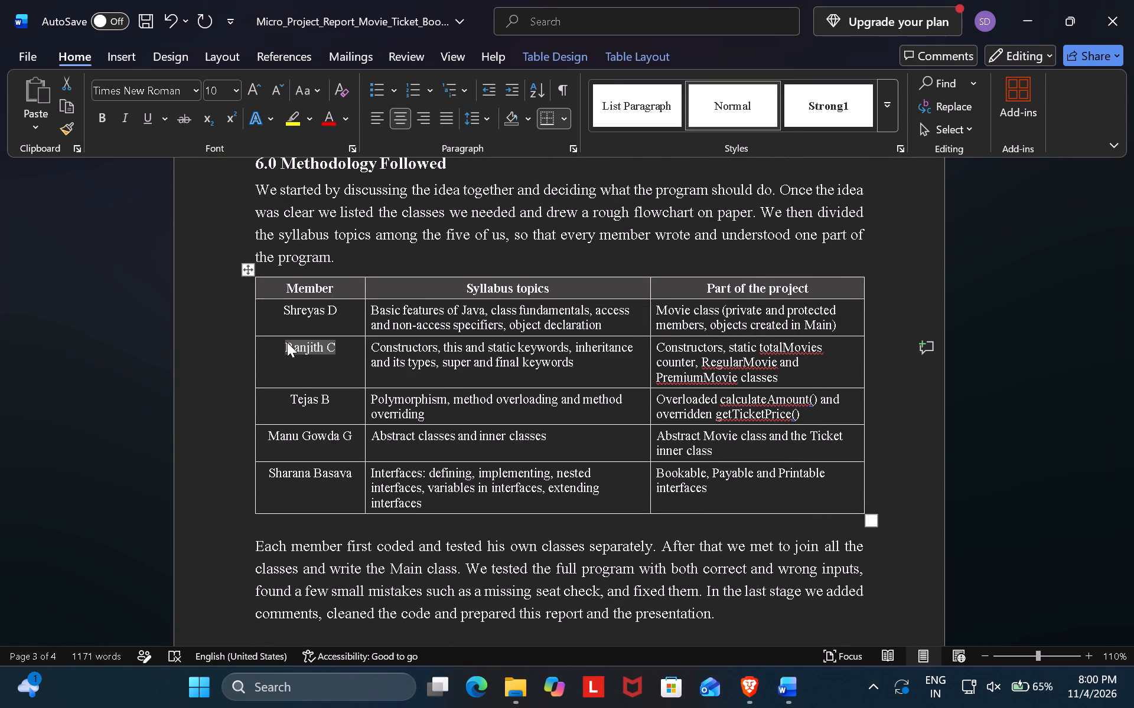
{"action": "key", "text": "ctrl+x"}
{"action": "left_click_drag", "start_coordinate": [357, 472], "coordinate": [270, 477]}
{"action": "key", "text": "ctrl+x"}
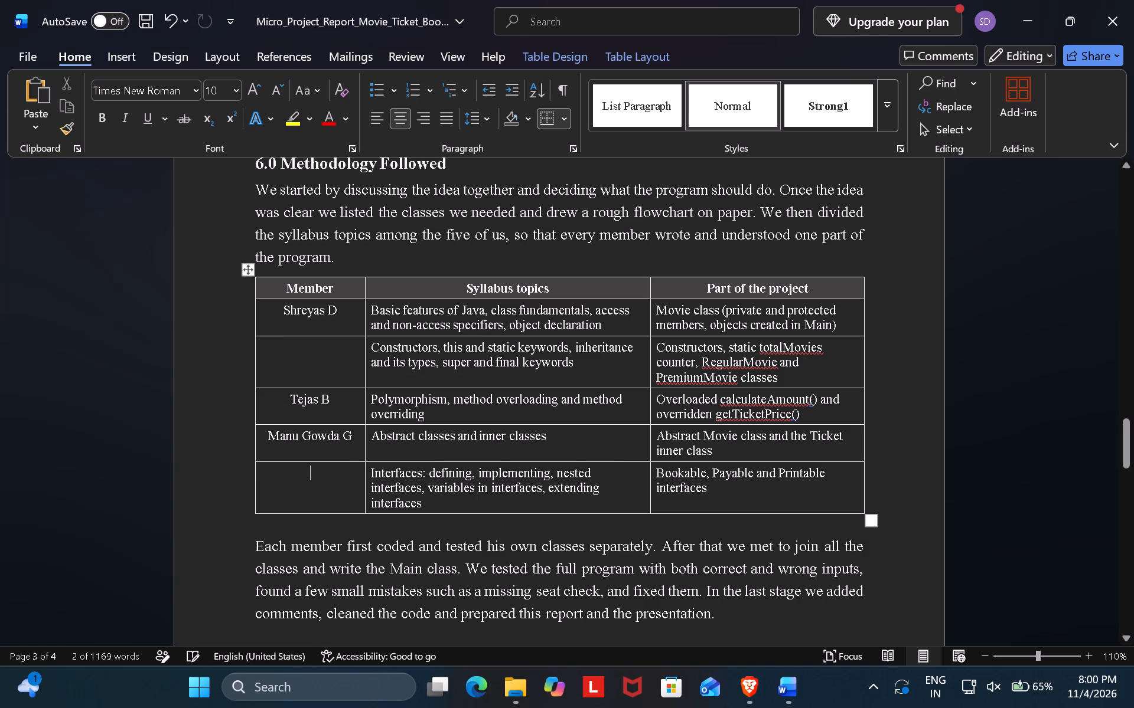
{"action": "key", "text": "super+v"}
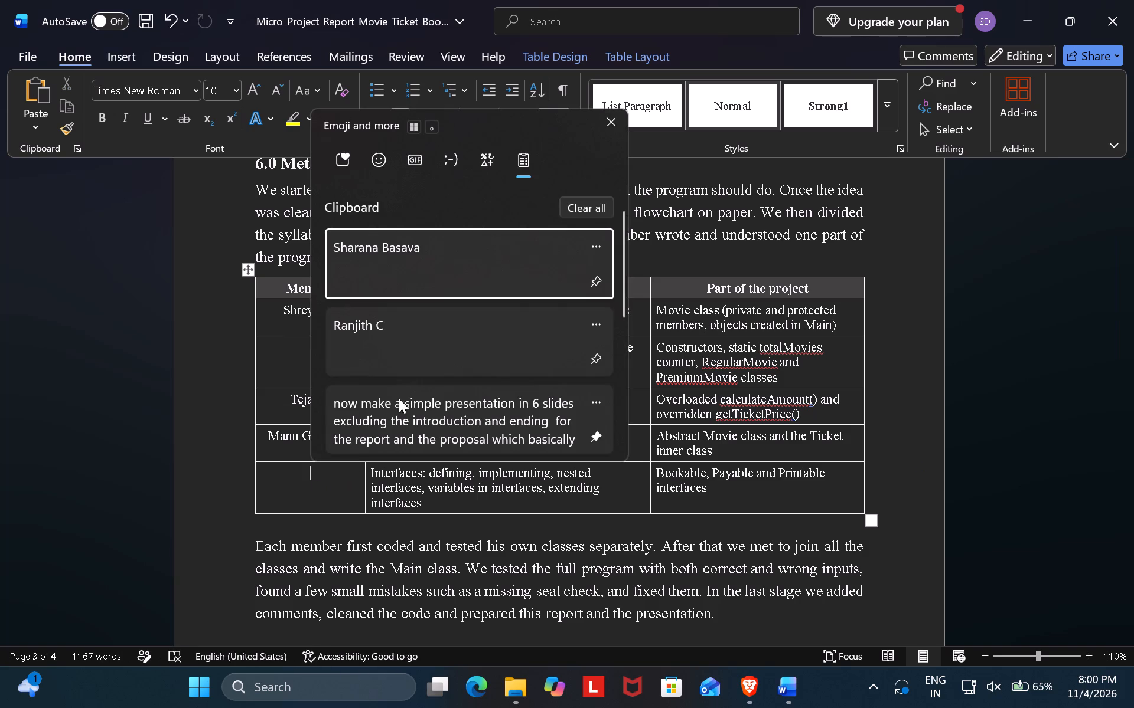
{"action": "left_click", "coordinate": [422, 346]}
{"action": "key", "text": "ctrl+v"}
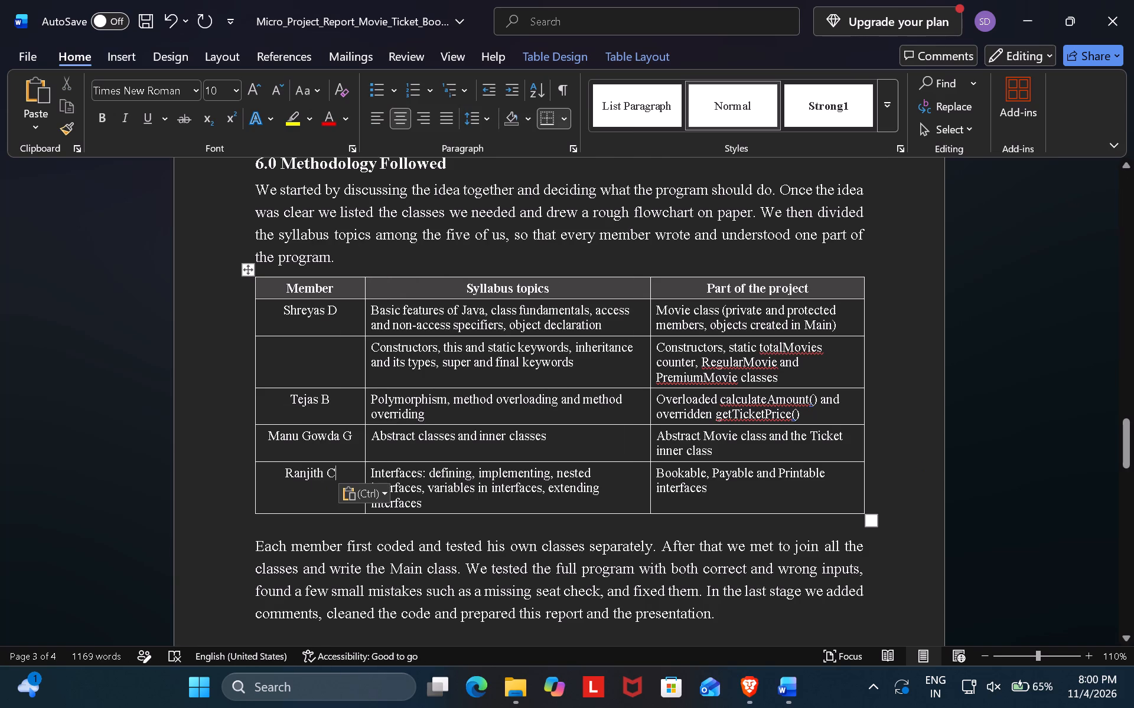
Cut the member names from the Basic features and Polymorphism rows, and put the Polymorphism row's member in the Basic features row.
{"action": "left_click", "coordinate": [311, 377]}
{"action": "left_click_drag", "start_coordinate": [344, 310], "coordinate": [340, 310]}
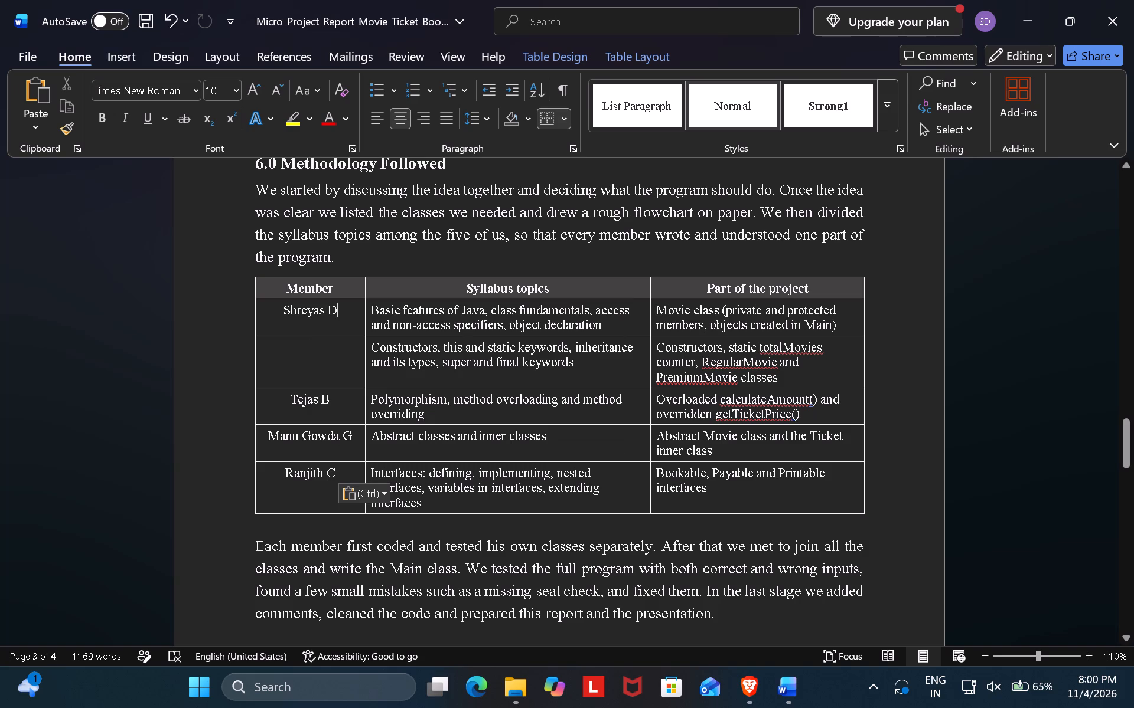
{"action": "left_click_drag", "start_coordinate": [340, 310], "coordinate": [294, 313]}
{"action": "key", "text": "ctrl+x"}
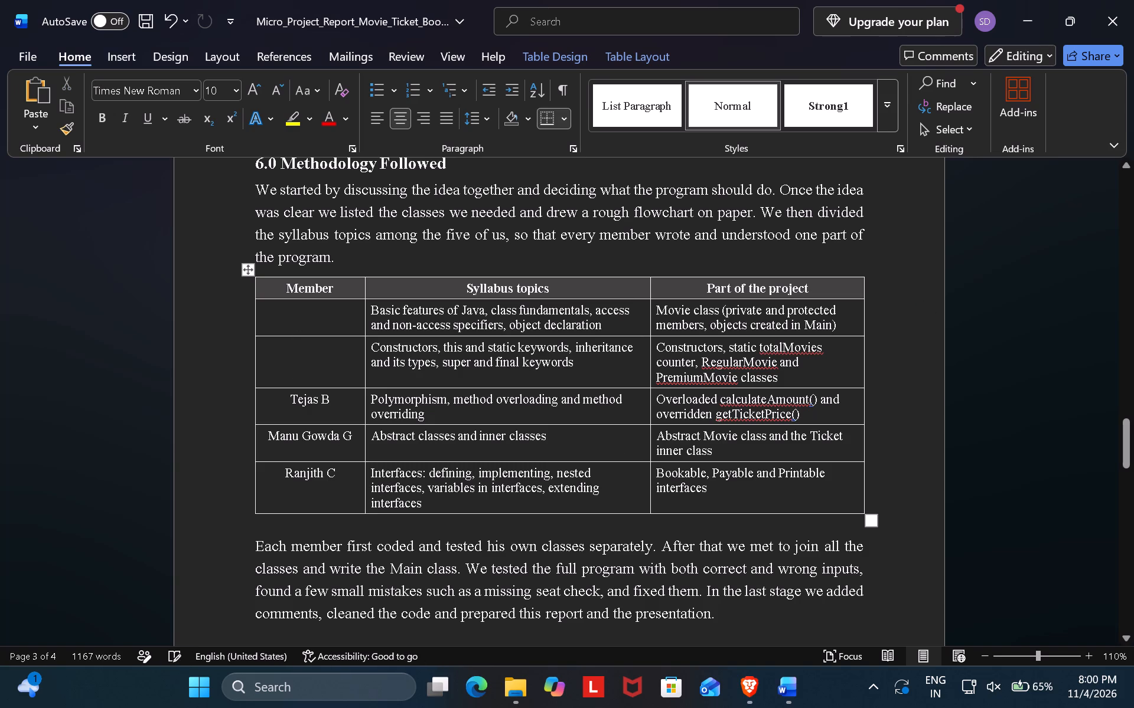
{"action": "left_click_drag", "start_coordinate": [333, 404], "coordinate": [286, 402]}
{"action": "key", "text": "ctrl+x"}
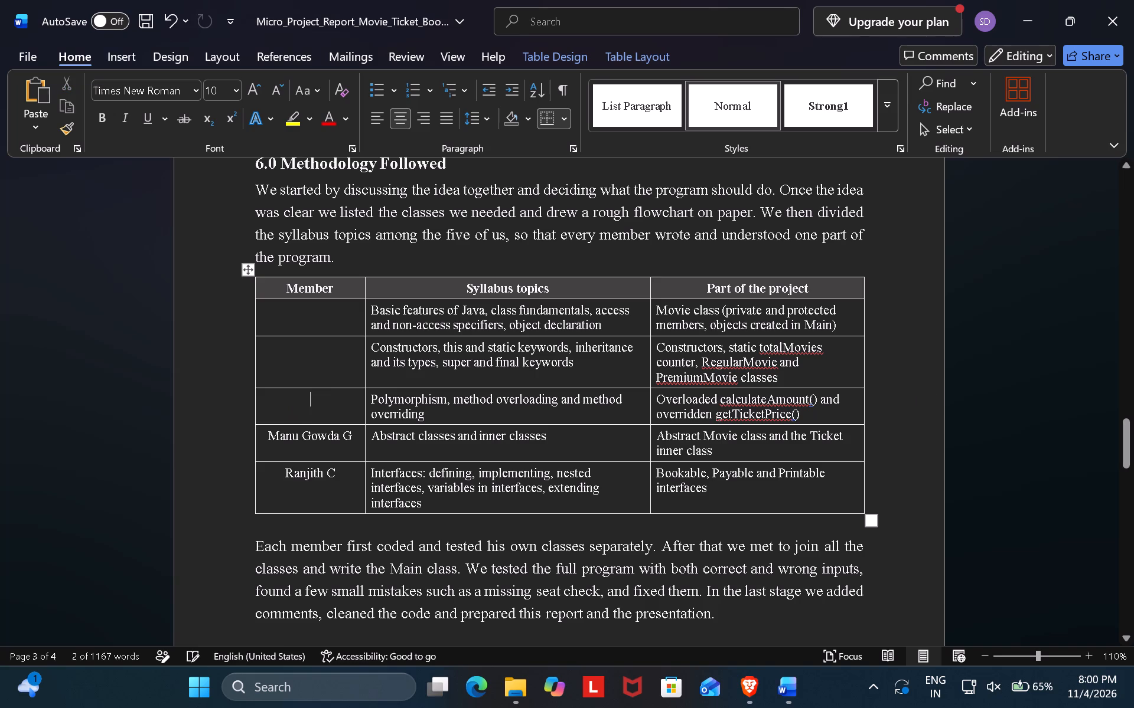
{"action": "left_click", "coordinate": [308, 304]}
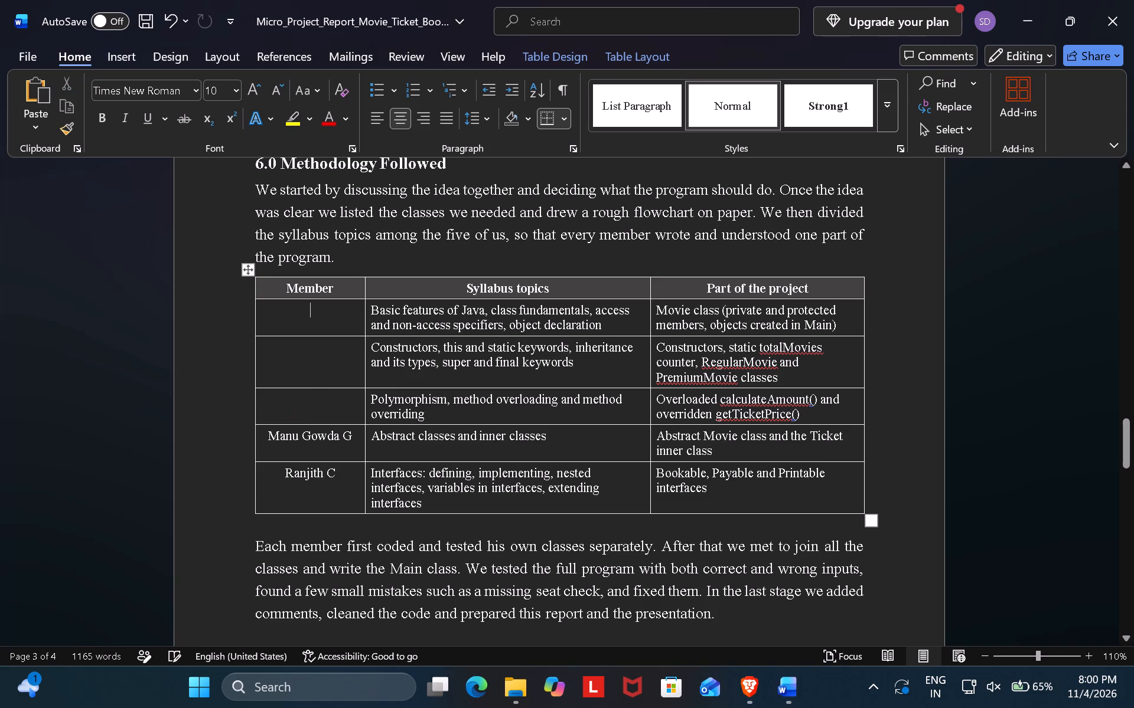
{"action": "key", "text": "ctrl+v"}
Fill the empty member cells with the names cut from other rows: the Basic features member in Constructors, the original Interfaces member in Polymorphism.
{"action": "left_click", "coordinate": [335, 368]}
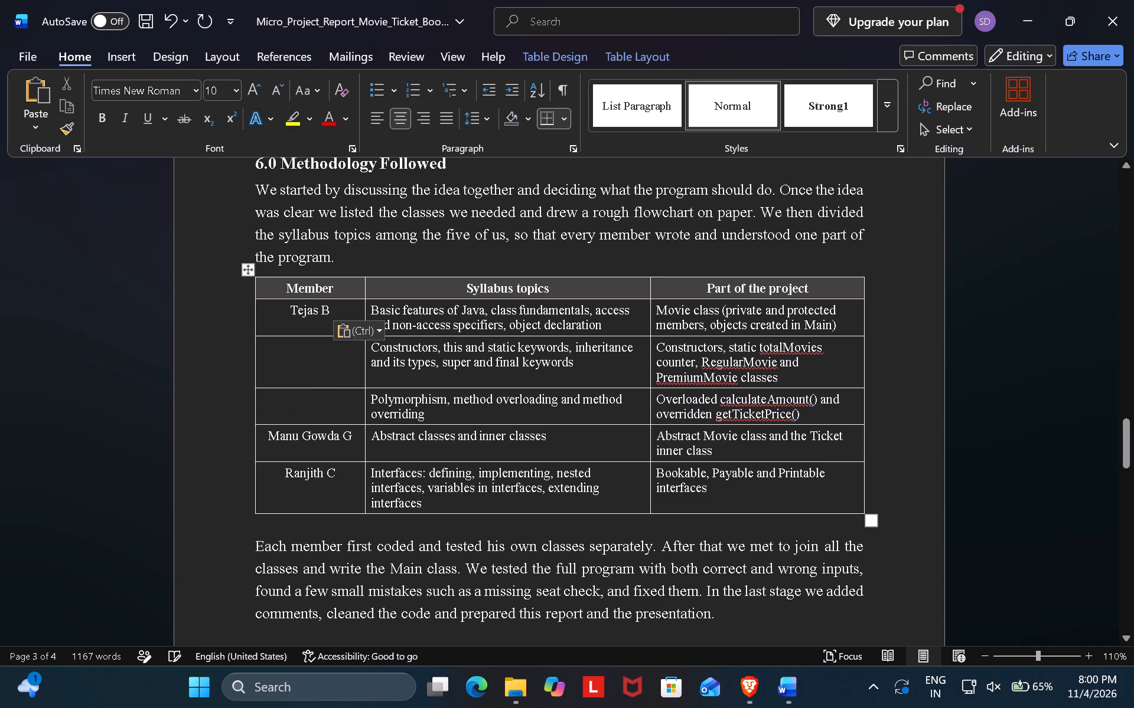
{"action": "key", "text": "super+v"}
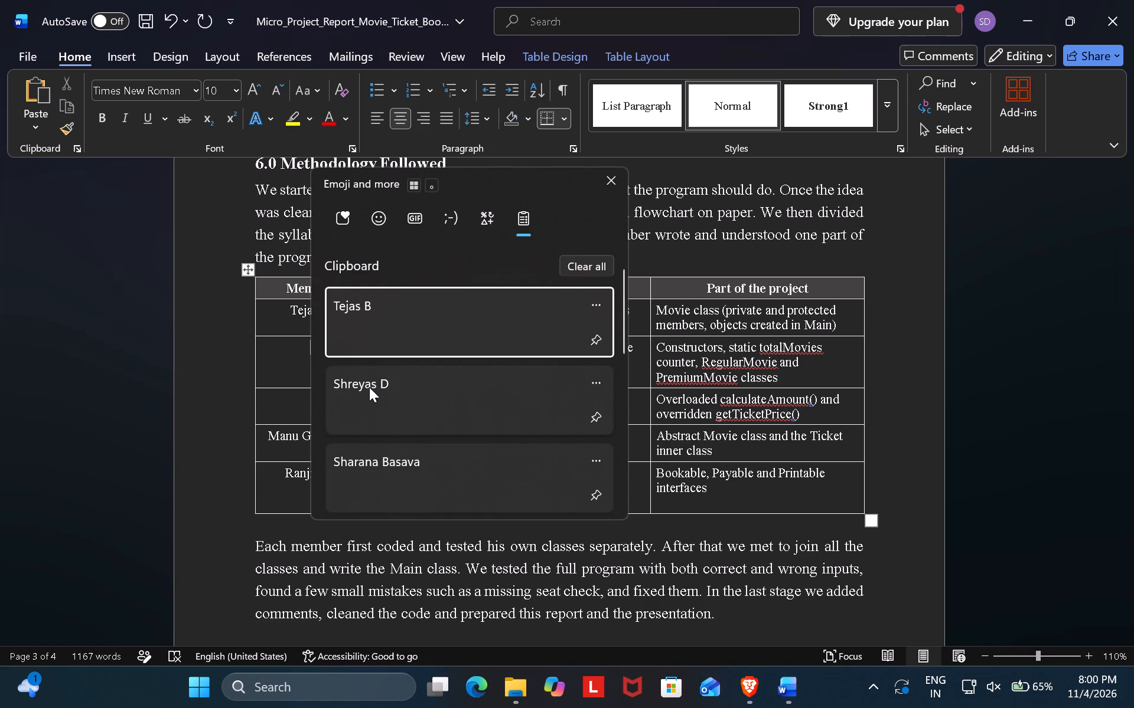
{"action": "left_click", "coordinate": [369, 387]}
{"action": "key", "text": "ctrl+v"}
{"action": "left_click", "coordinate": [331, 410]}
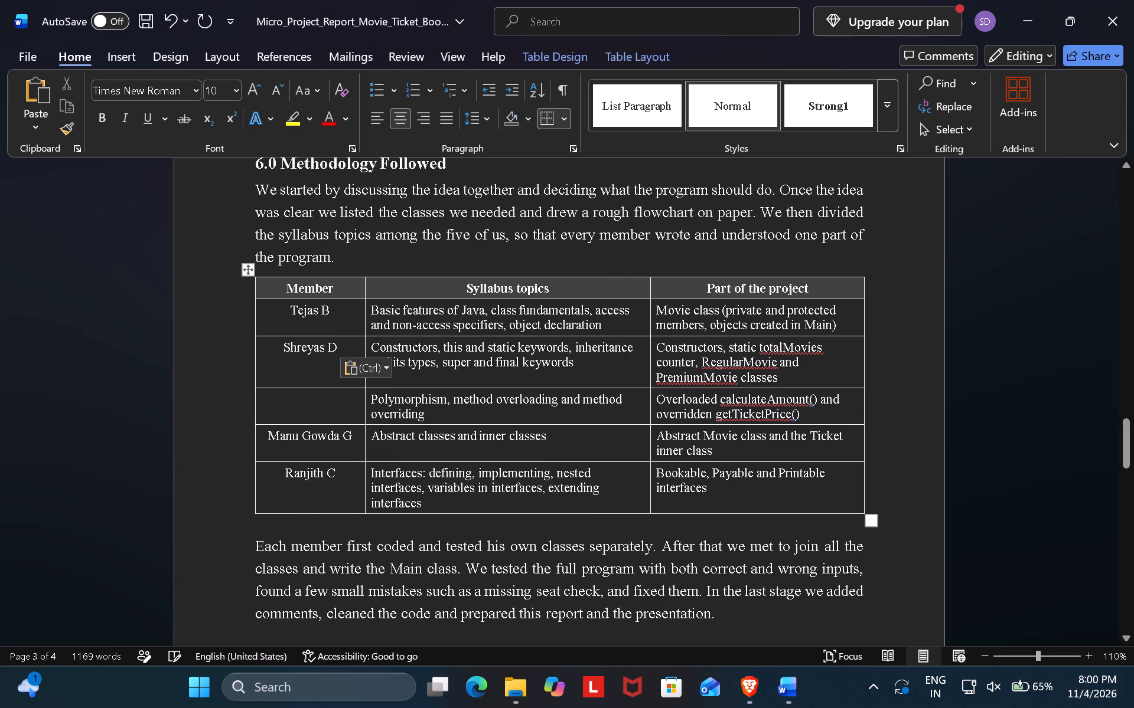
{"action": "key", "text": "super+v"}
{"action": "left_click", "coordinate": [423, 327]}
{"action": "key", "text": "ctrl+v"}
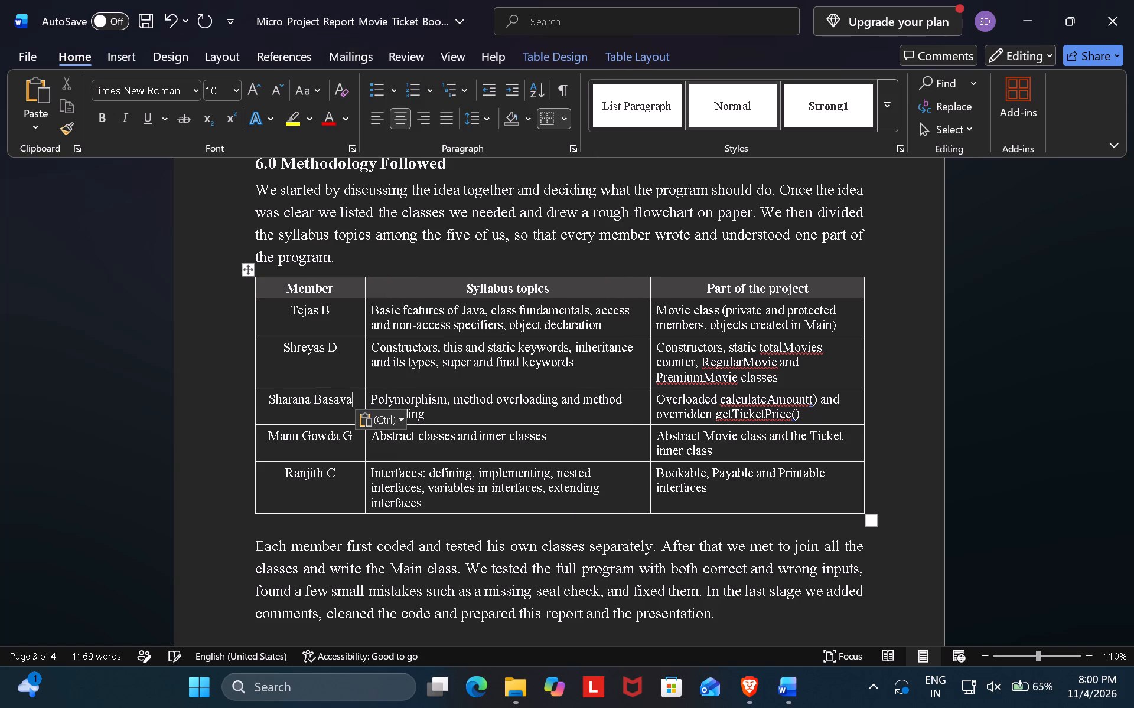
{"action": "left_click", "coordinate": [461, 488]}
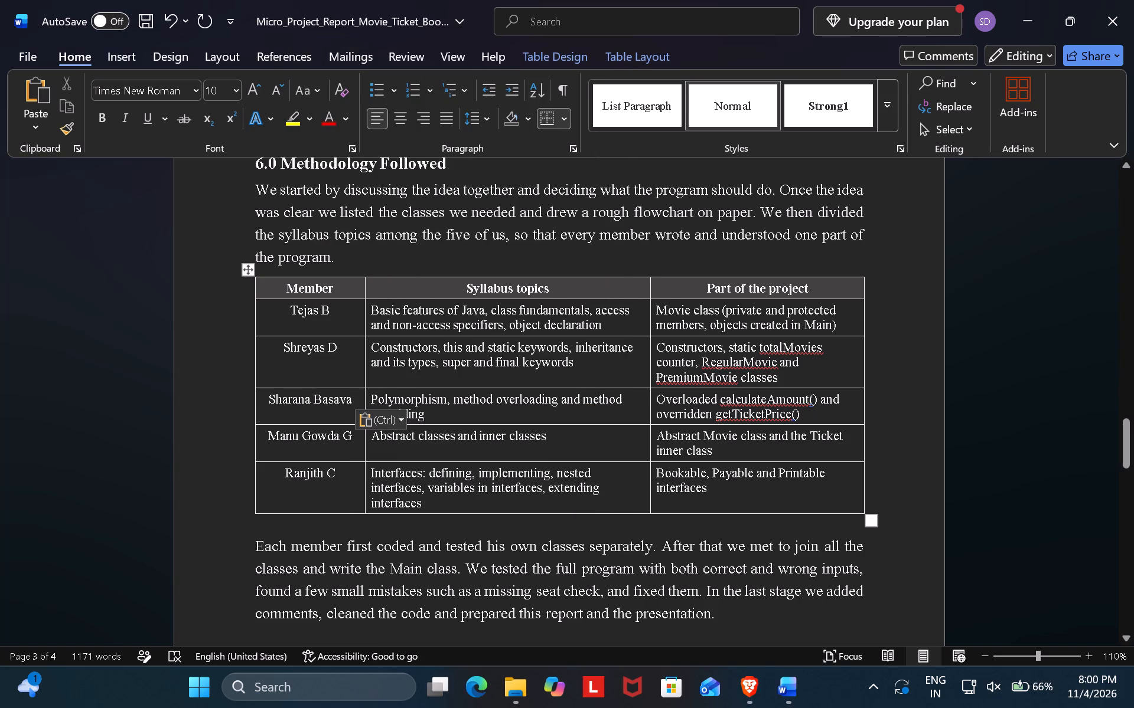
Review the section 7.0 text and the reassigned member table in section 6.0.
{"action": "scroll", "coordinate": [726, 559], "scroll_direction": "down", "scroll_amount": 1}
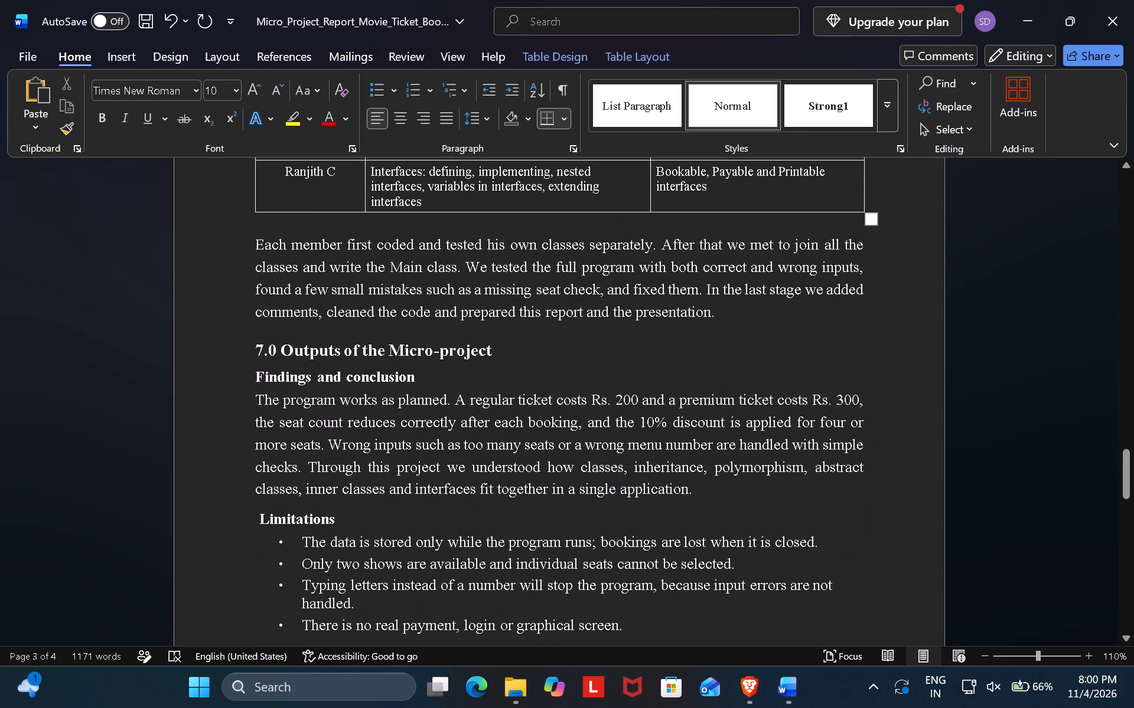
{"action": "scroll", "coordinate": [726, 559], "scroll_direction": "down", "scroll_amount": 1}
{"action": "scroll", "coordinate": [726, 559], "scroll_direction": "up", "scroll_amount": 1}
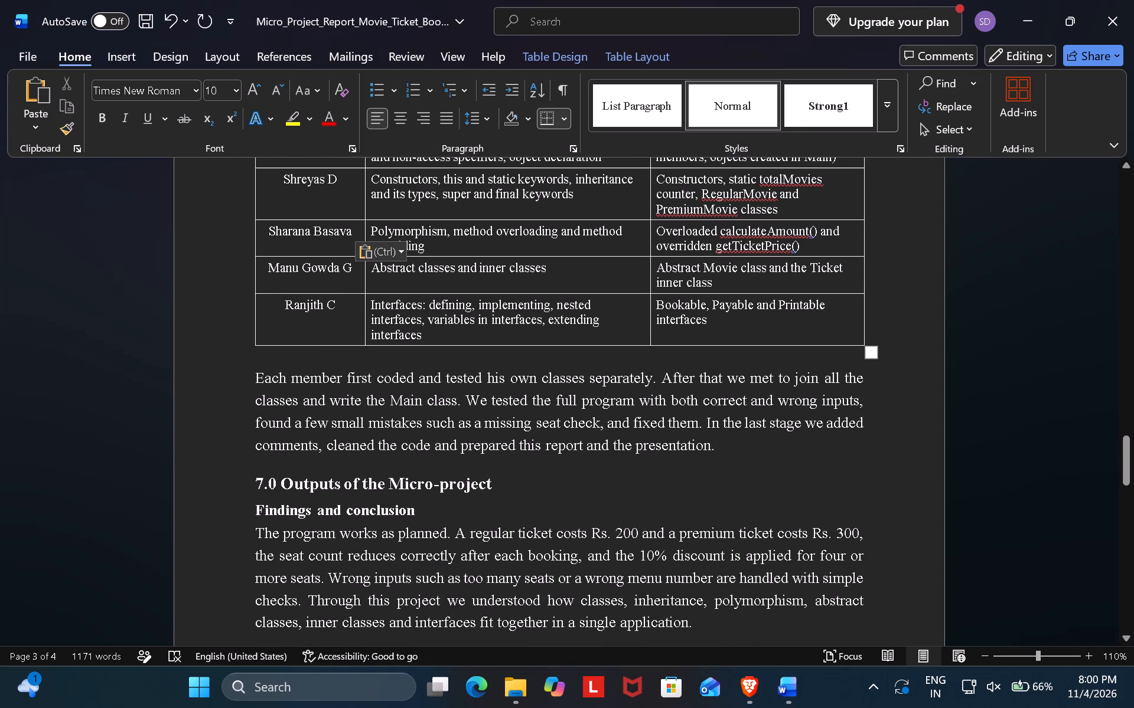
{"action": "scroll", "coordinate": [726, 559], "scroll_direction": "up", "scroll_amount": 1}
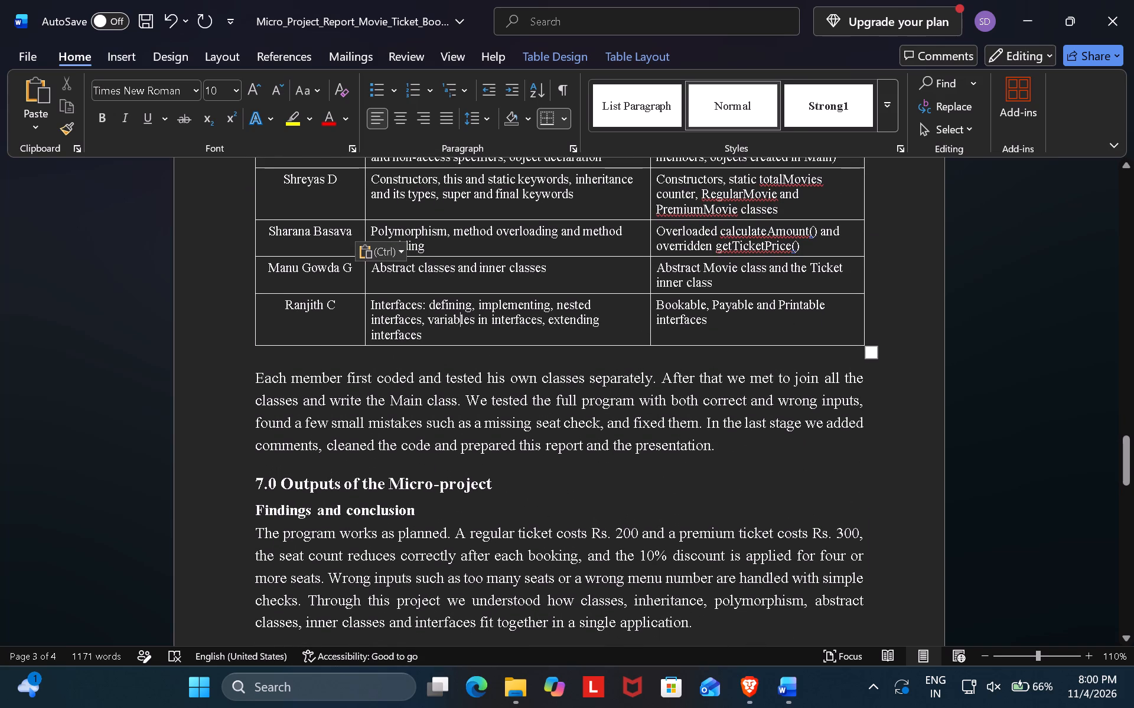
{"action": "scroll", "coordinate": [477, 326], "scroll_direction": "up", "scroll_amount": 1}
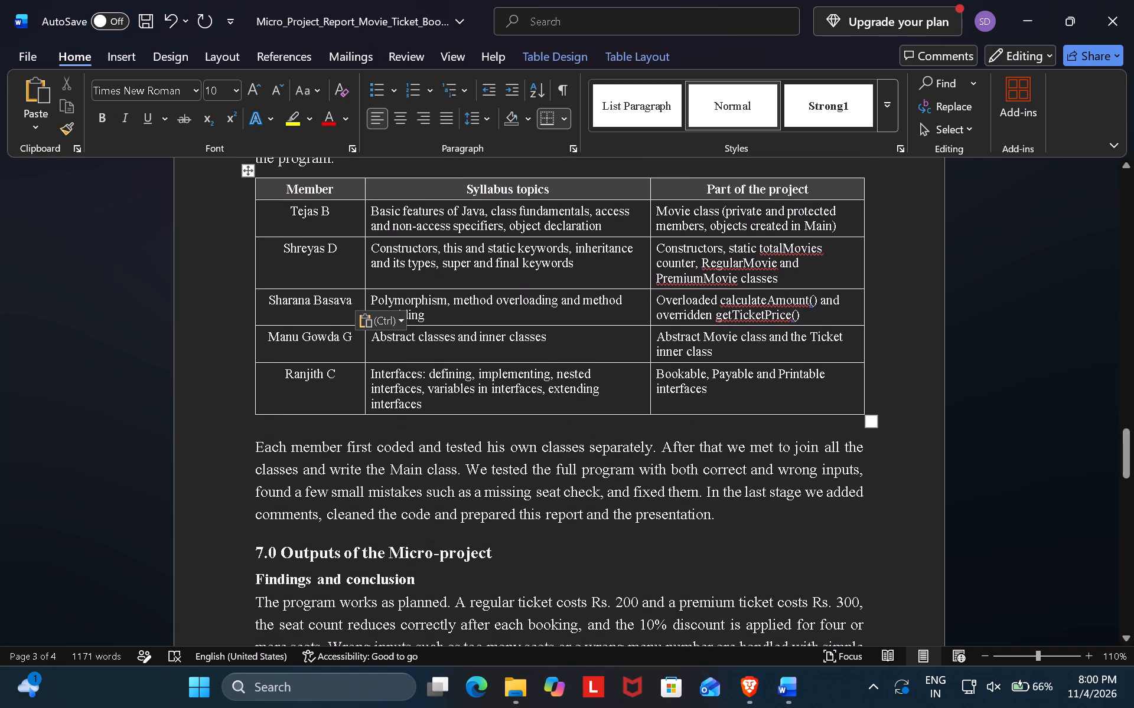
{"action": "scroll", "coordinate": [477, 326], "scroll_direction": "up", "scroll_amount": 3}
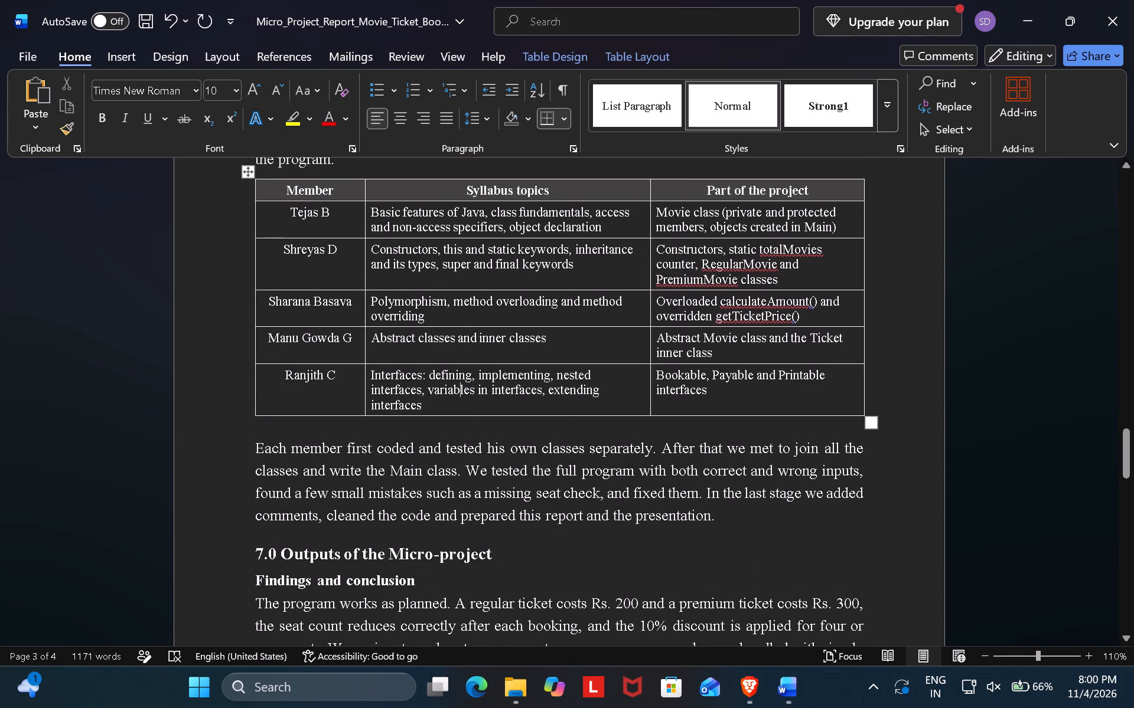
{"action": "scroll", "coordinate": [477, 326], "scroll_direction": "up", "scroll_amount": 3}
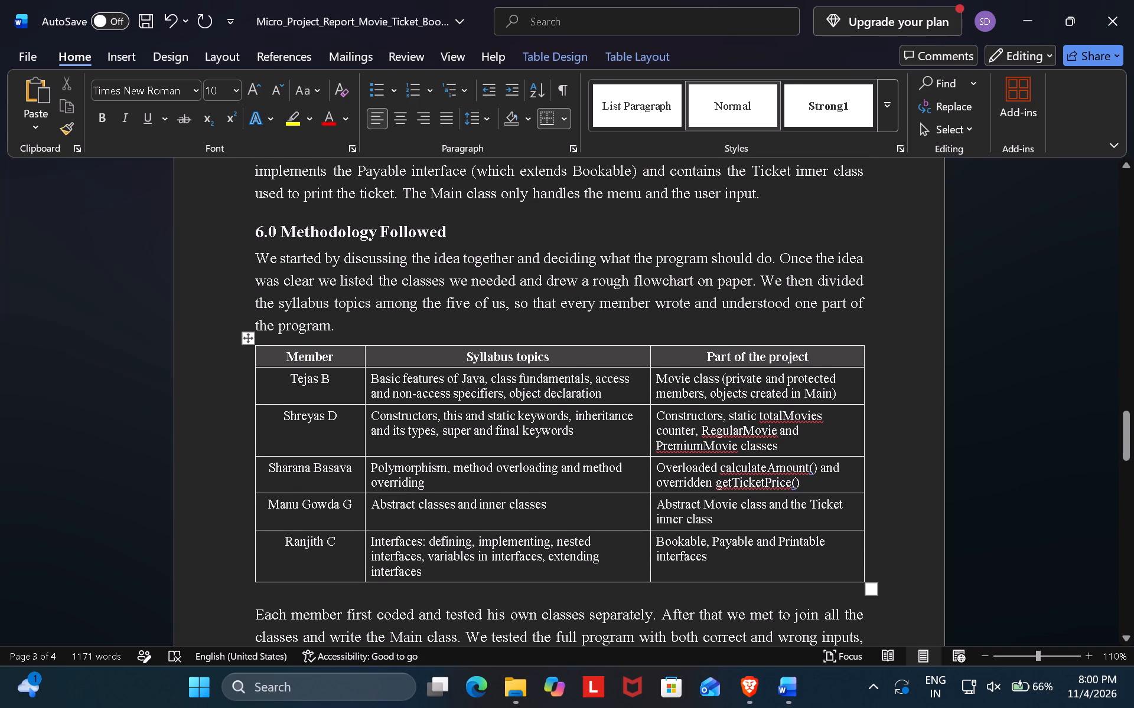
Save the report with its reassigned member table.
{"action": "key", "text": "ctrl+s"}
Replace the Member column names in the proposal's Task division table with those copied from the report's section 6.0 table.
{"action": "key", "text": "alt+Tab"}
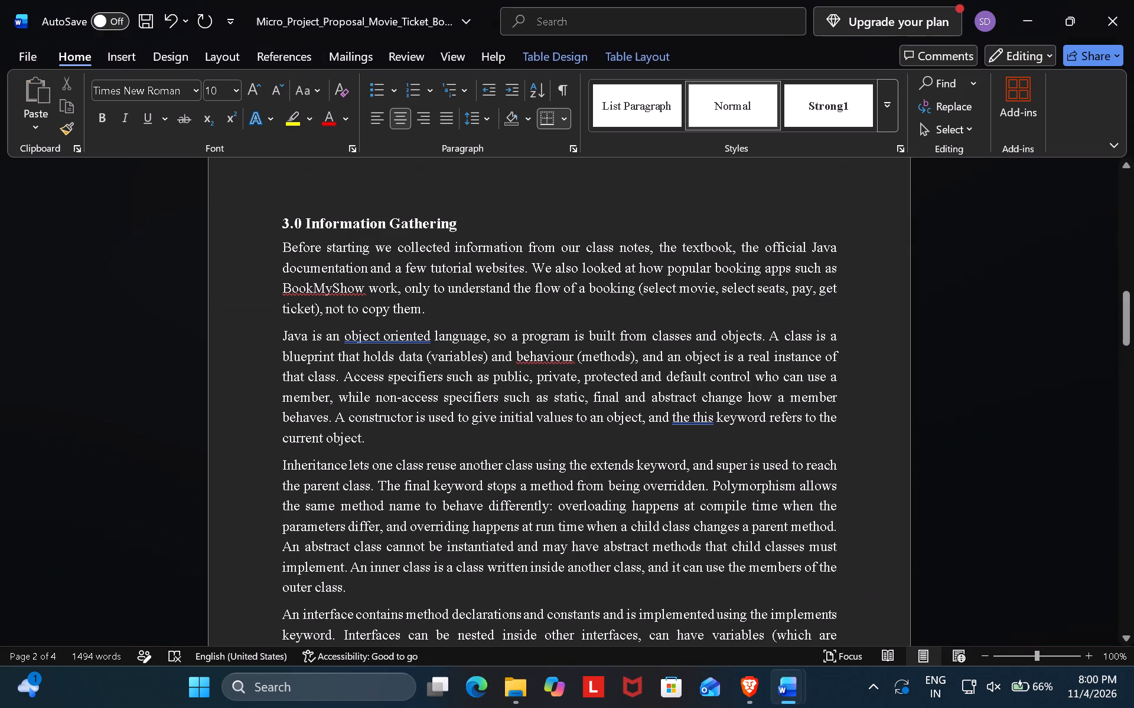
{"action": "scroll", "coordinate": [449, 422], "scroll_direction": "up", "scroll_amount": 3}
{"action": "scroll", "coordinate": [449, 422], "scroll_direction": "down", "scroll_amount": 1}
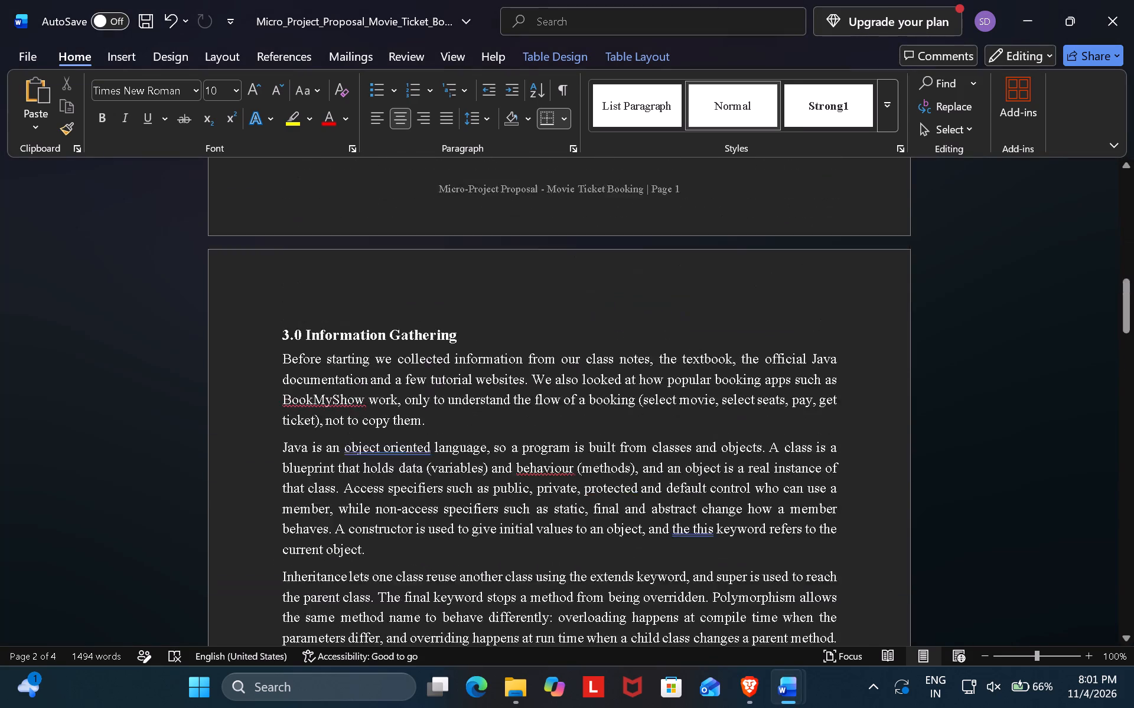
{"action": "scroll", "coordinate": [449, 422], "scroll_direction": "down", "scroll_amount": 2}
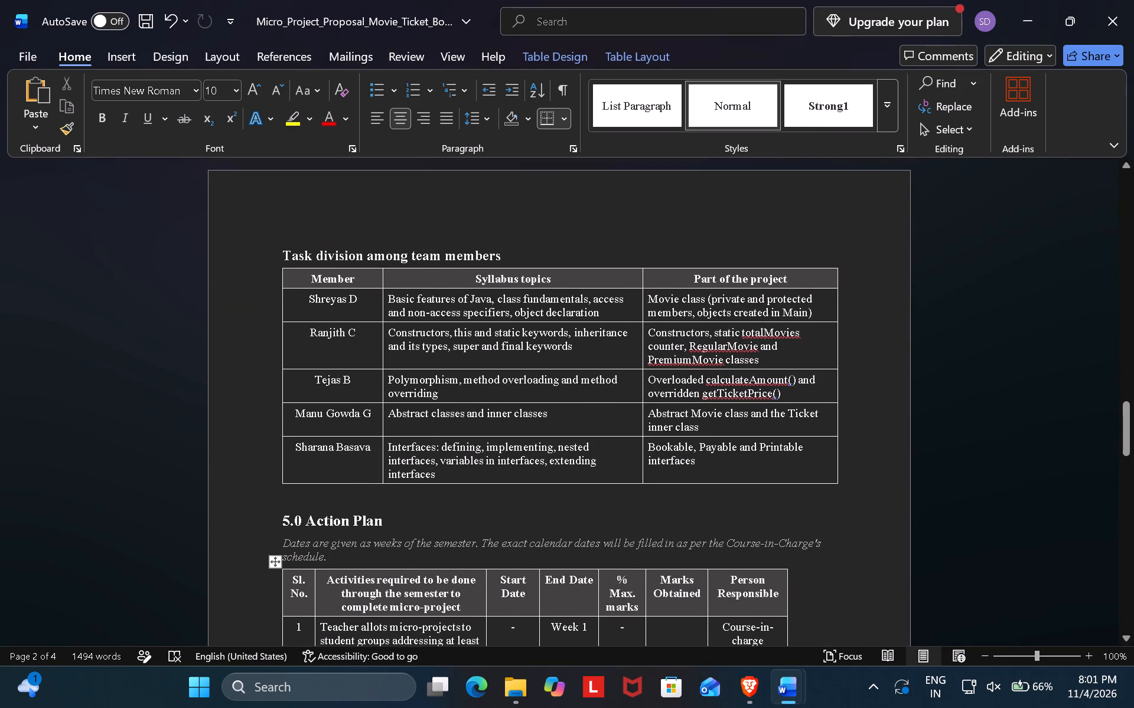
{"action": "scroll", "coordinate": [449, 422], "scroll_direction": "down", "scroll_amount": 1}
{"action": "key", "text": "alt+Tab"}
{"action": "left_click_drag", "start_coordinate": [345, 543], "coordinate": [327, 519]}
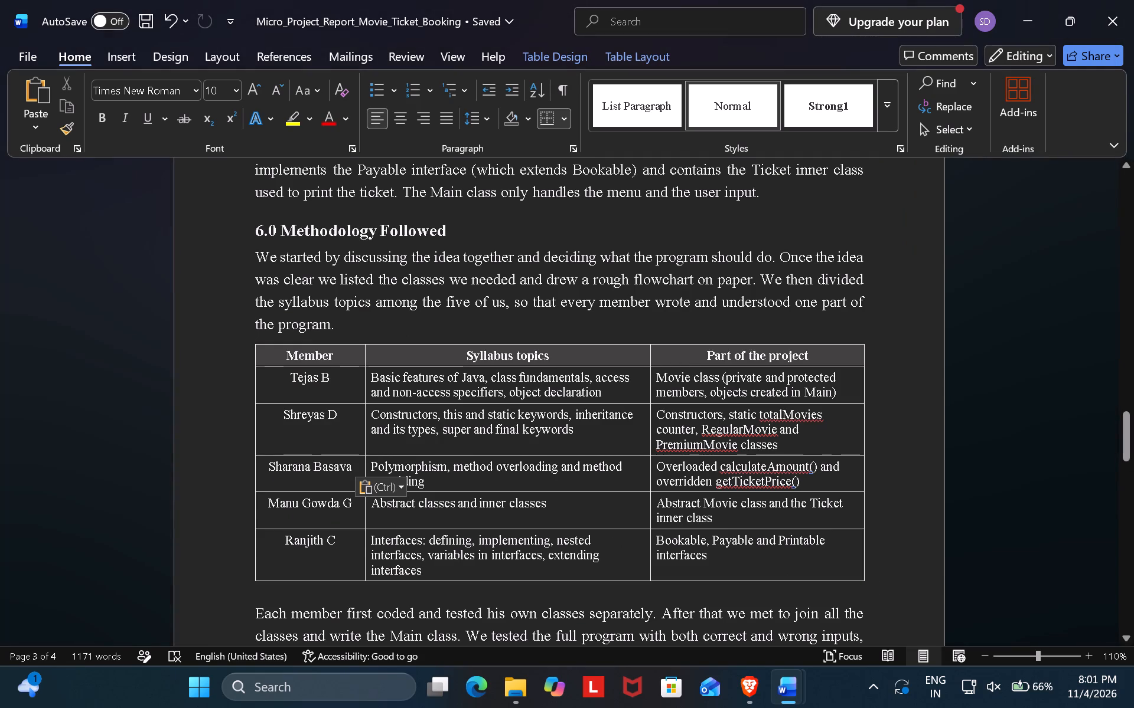
{"action": "left_click_drag", "start_coordinate": [327, 519], "coordinate": [282, 390]}
{"action": "key", "text": "ctrl+c"}
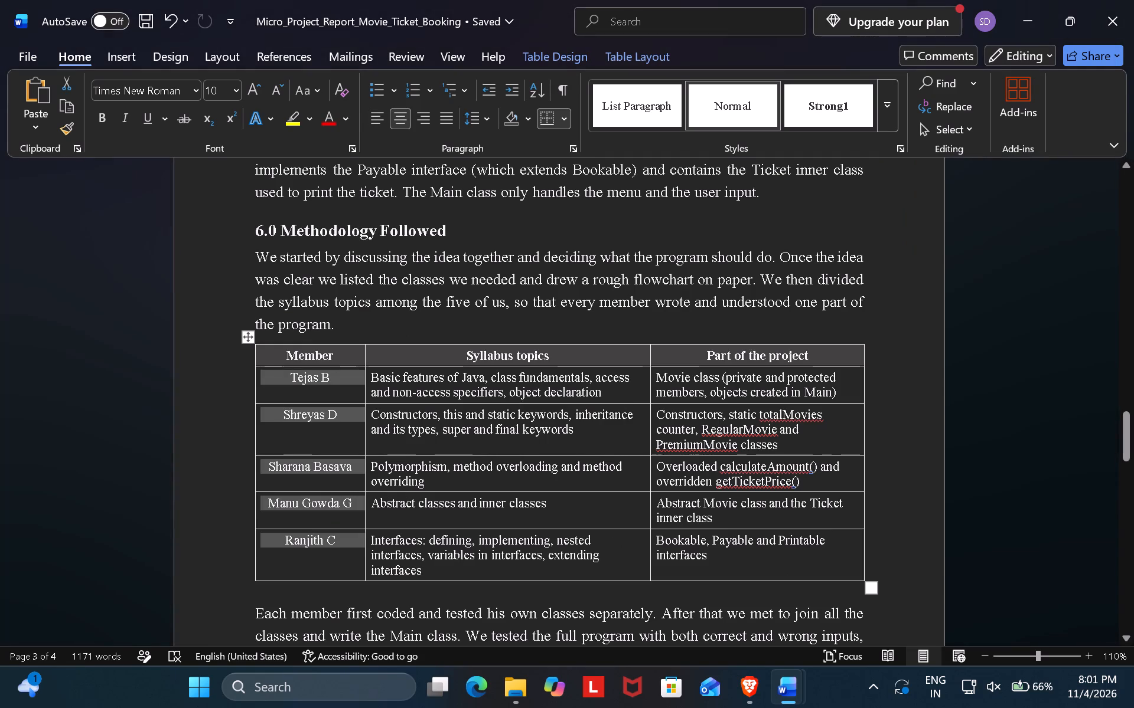
{"action": "key", "text": "alt+Tab"}
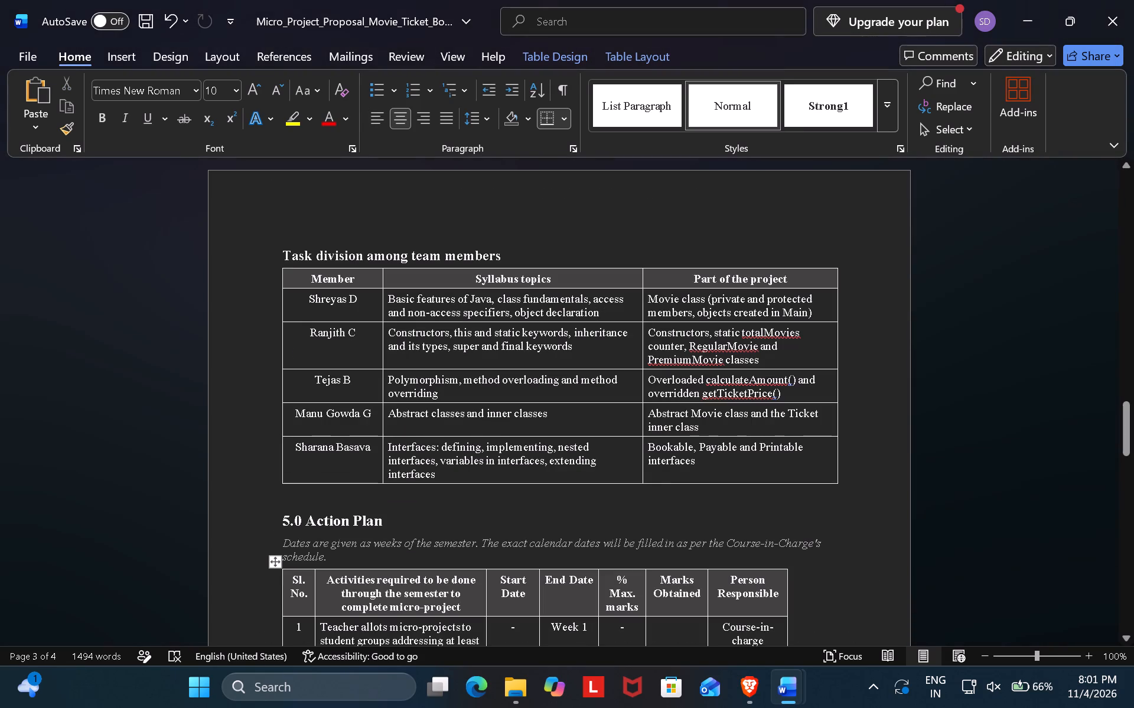
{"action": "left_click_drag", "start_coordinate": [370, 453], "coordinate": [299, 305]}
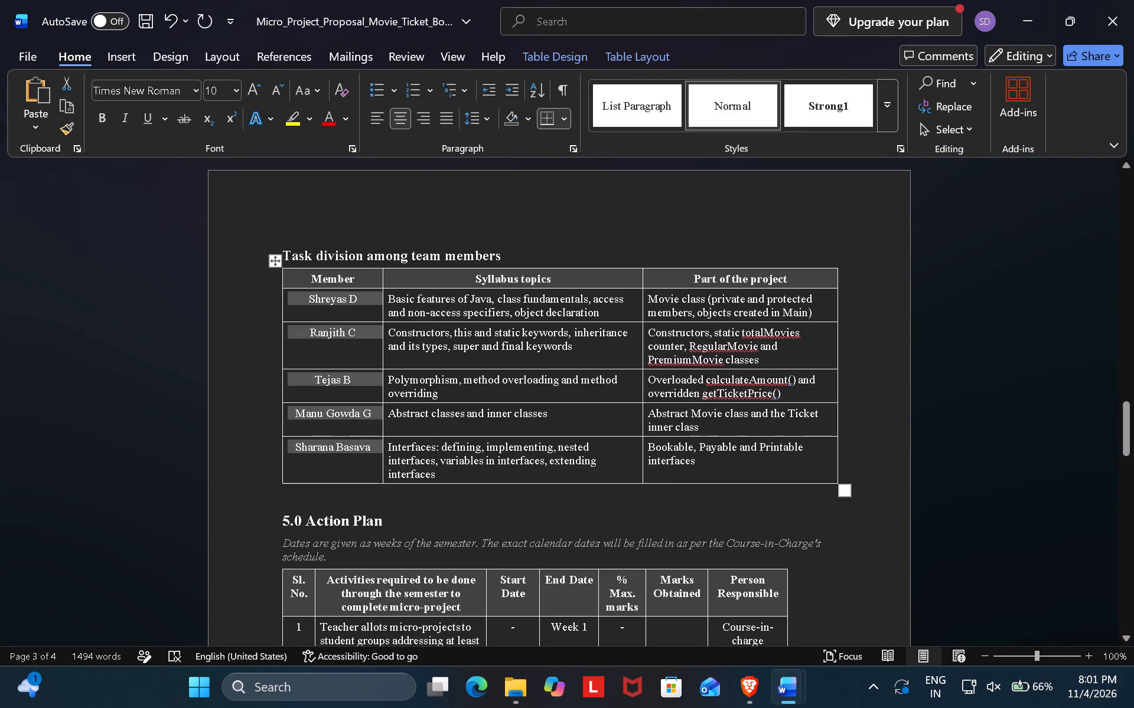
{"action": "key", "text": "ctrl+v"}
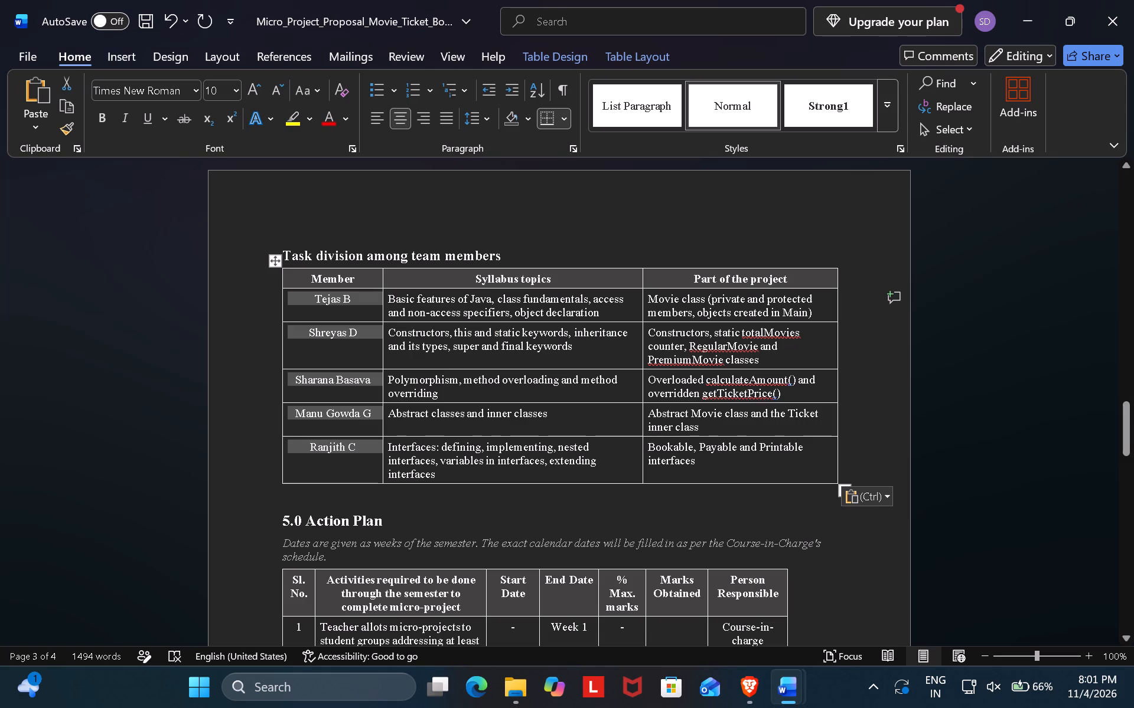
{"action": "left_click", "coordinate": [251, 465]}
{"action": "left_click", "coordinate": [449, 514]}
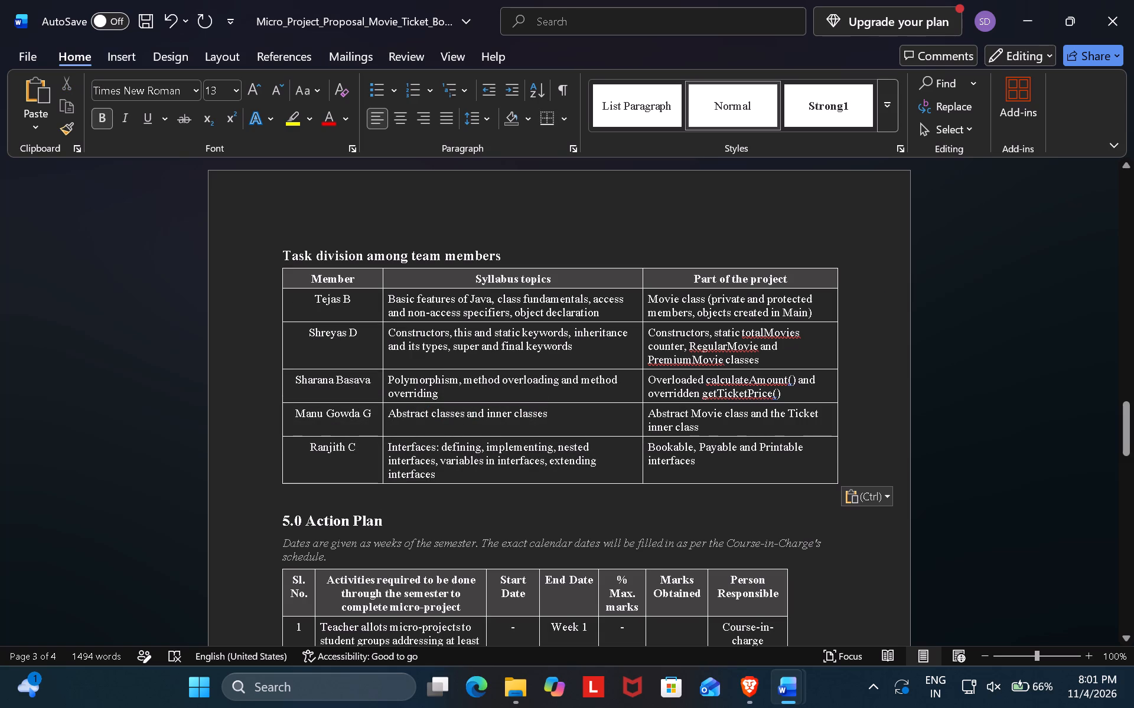
Review the rest of the proposal, including the Action Plan, Tentative Resources and numbered steps in section 4.0.
{"action": "scroll", "coordinate": [525, 488], "scroll_direction": "down", "scroll_amount": 1}
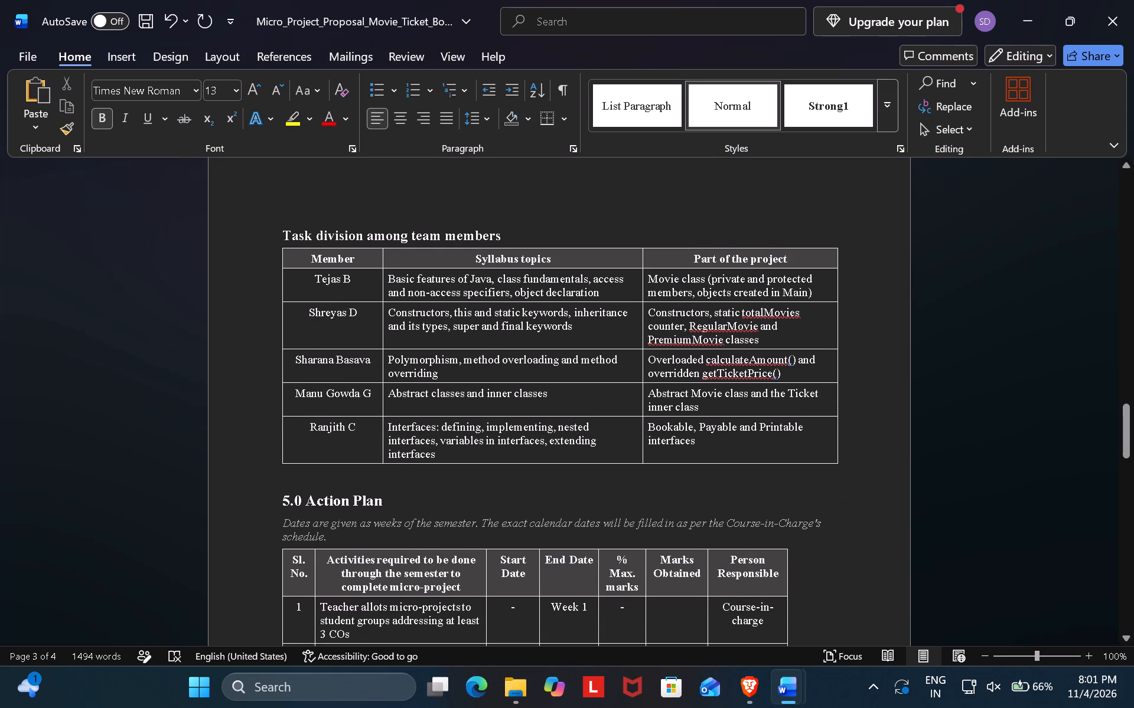
{"action": "scroll", "coordinate": [525, 488], "scroll_direction": "down", "scroll_amount": 1}
{"action": "scroll", "coordinate": [525, 488], "scroll_direction": "up", "scroll_amount": 2}
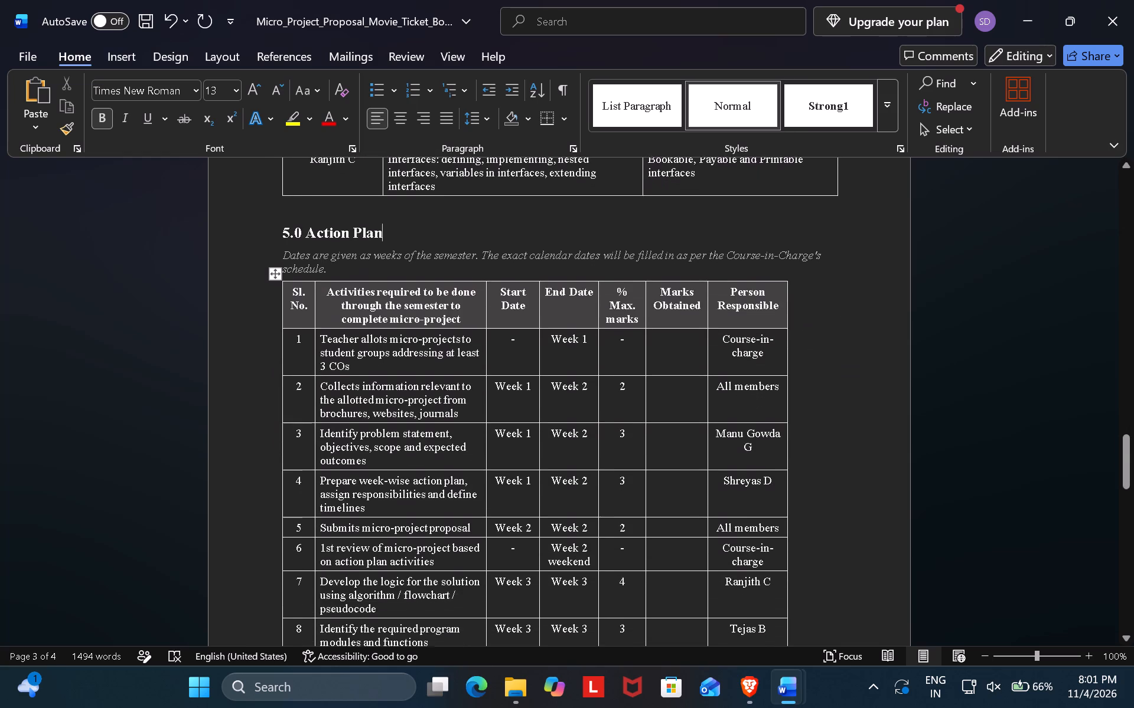
{"action": "scroll", "coordinate": [525, 488], "scroll_direction": "up", "scroll_amount": 3}
{"action": "scroll", "coordinate": [525, 488], "scroll_direction": "down", "scroll_amount": 1}
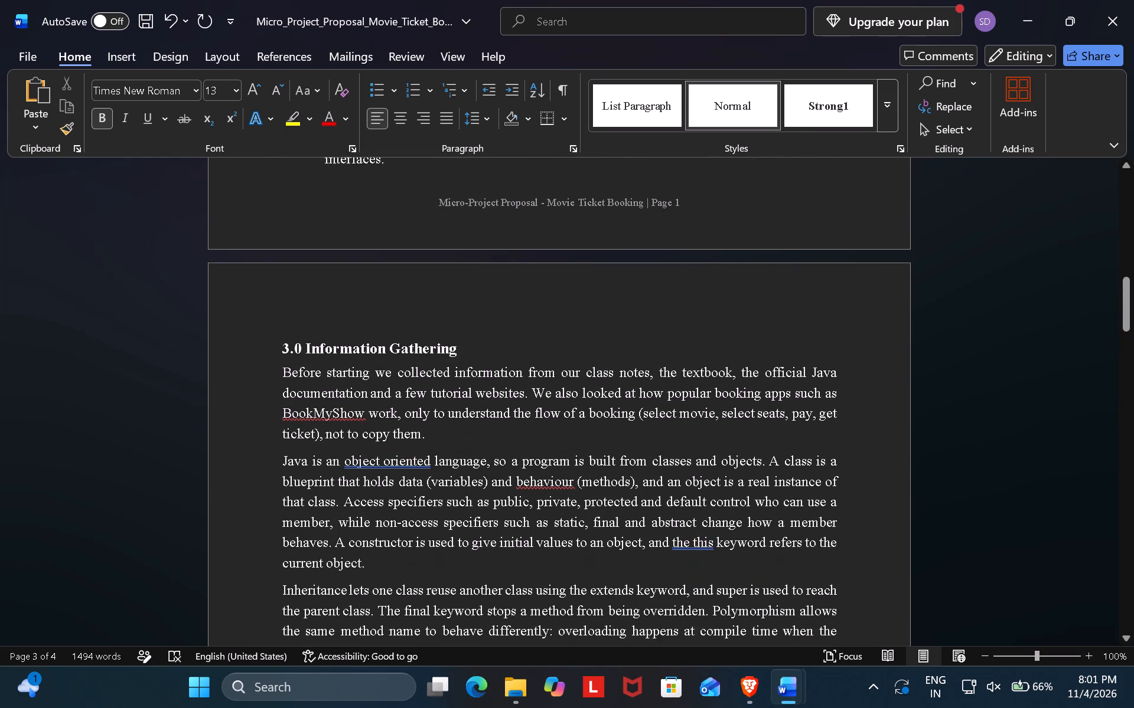
{"action": "scroll", "coordinate": [525, 488], "scroll_direction": "down", "scroll_amount": 1}
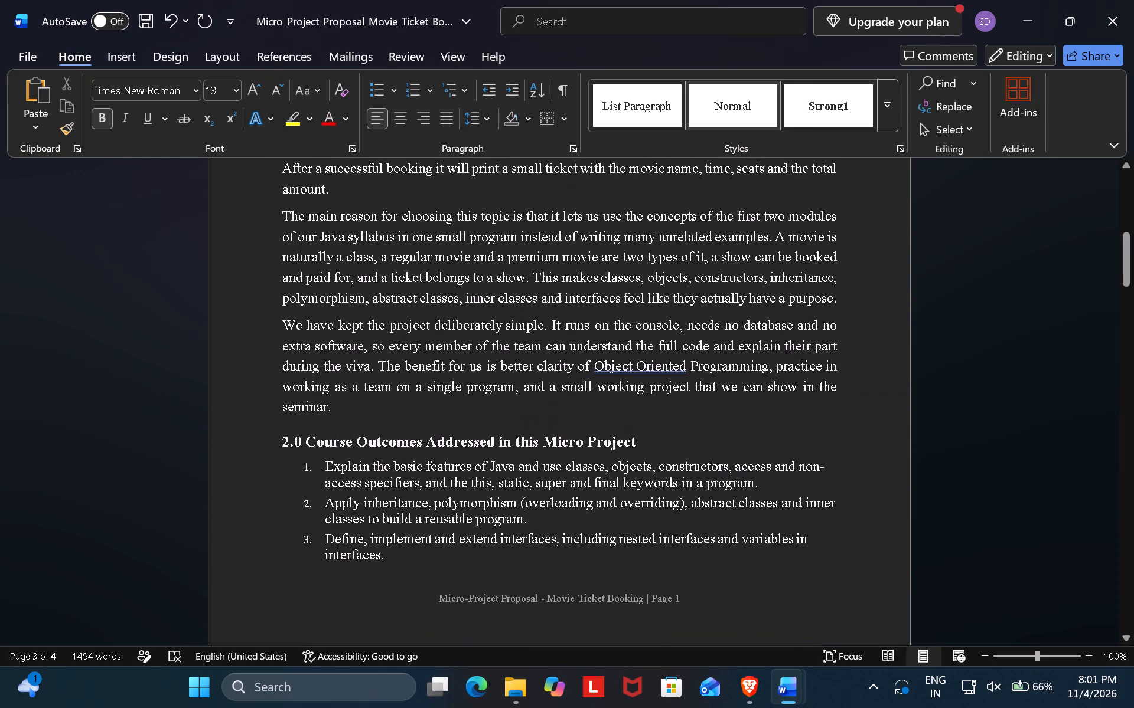
{"action": "scroll", "coordinate": [525, 488], "scroll_direction": "down", "scroll_amount": 1}
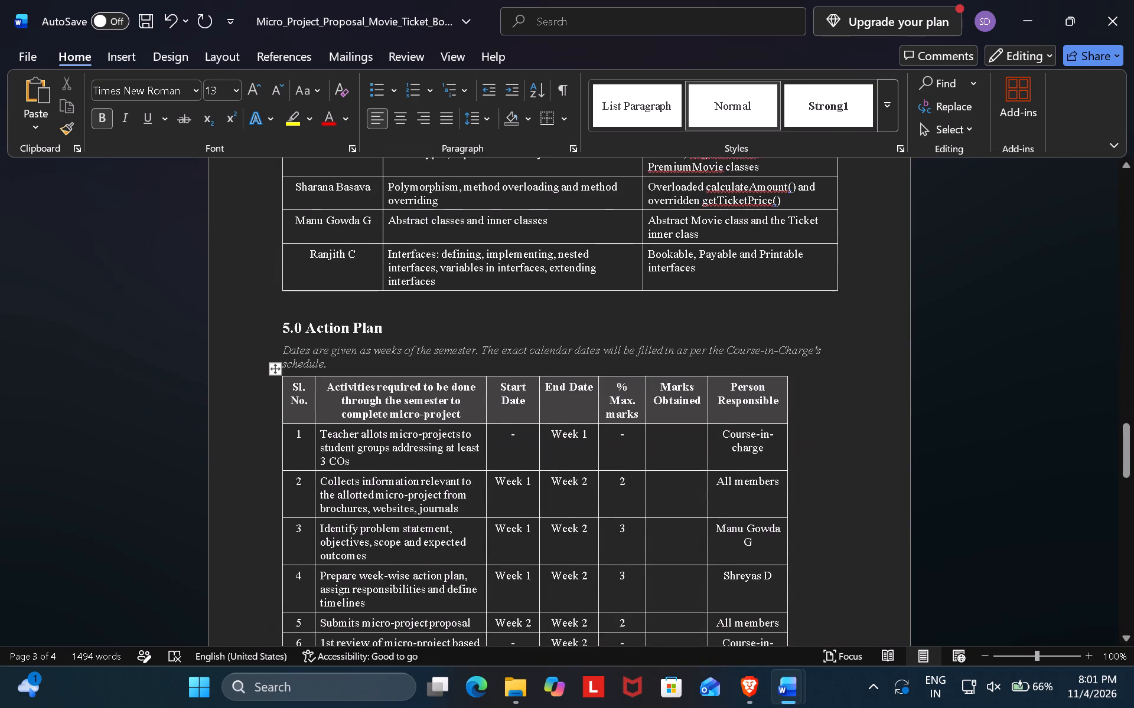
{"action": "scroll", "coordinate": [525, 488], "scroll_direction": "down", "scroll_amount": 1}
{"action": "scroll", "coordinate": [525, 488], "scroll_direction": "up", "scroll_amount": 3}
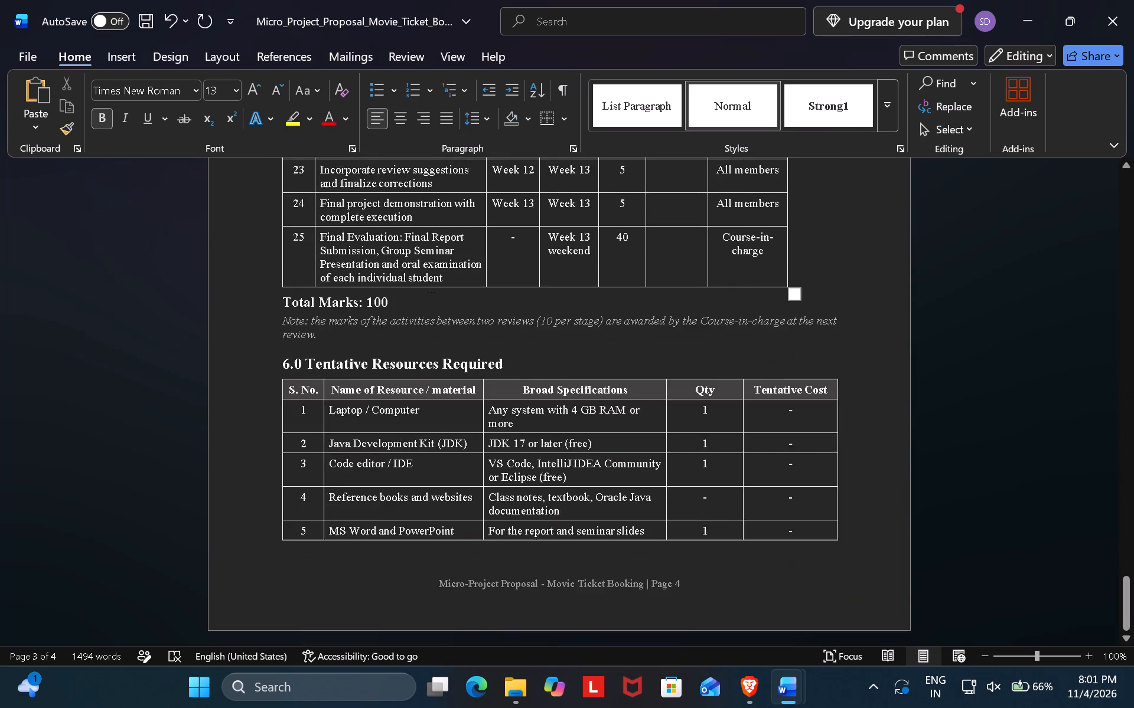
{"action": "scroll", "coordinate": [525, 488], "scroll_direction": "up", "scroll_amount": 8}
{"action": "scroll", "coordinate": [525, 488], "scroll_direction": "down", "scroll_amount": 1}
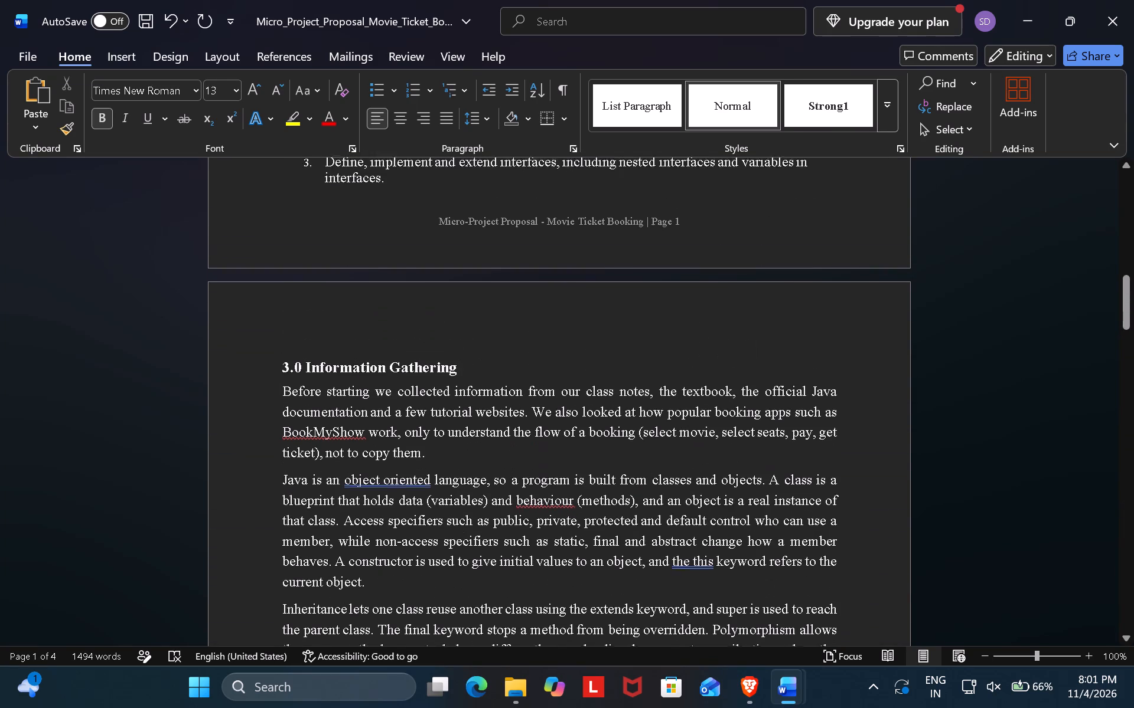
{"action": "scroll", "coordinate": [525, 488], "scroll_direction": "down", "scroll_amount": 1}
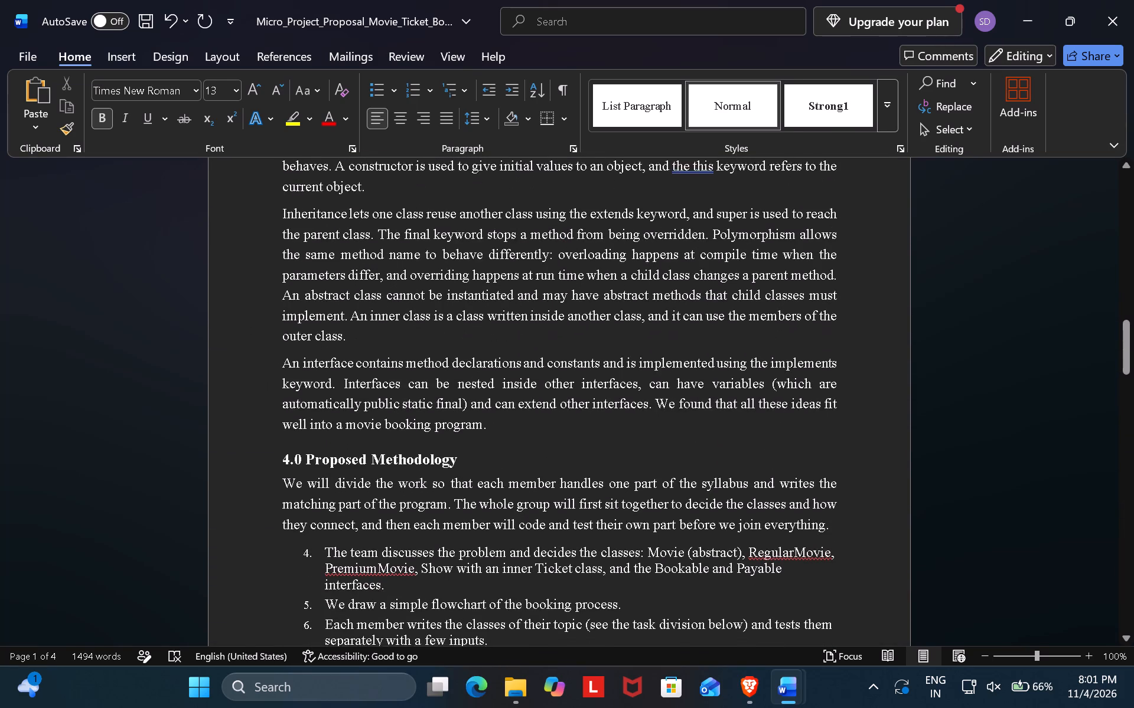
{"action": "scroll", "coordinate": [525, 488], "scroll_direction": "down", "scroll_amount": 2}
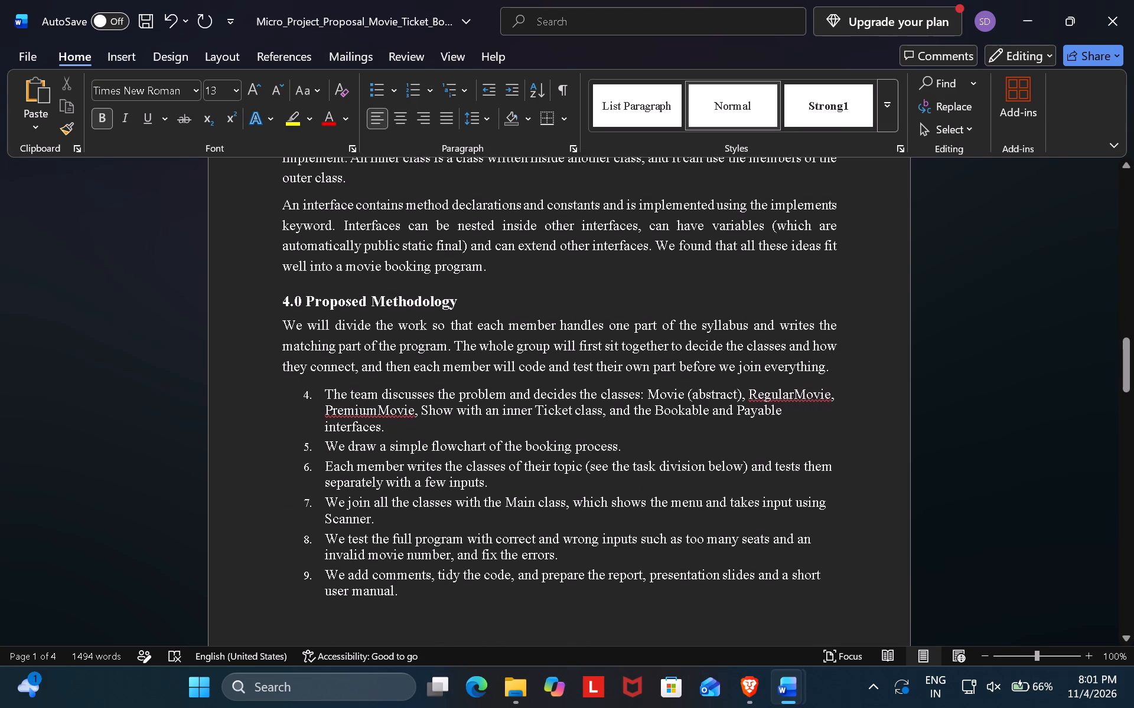
{"action": "scroll", "coordinate": [525, 488], "scroll_direction": "down", "scroll_amount": 1}
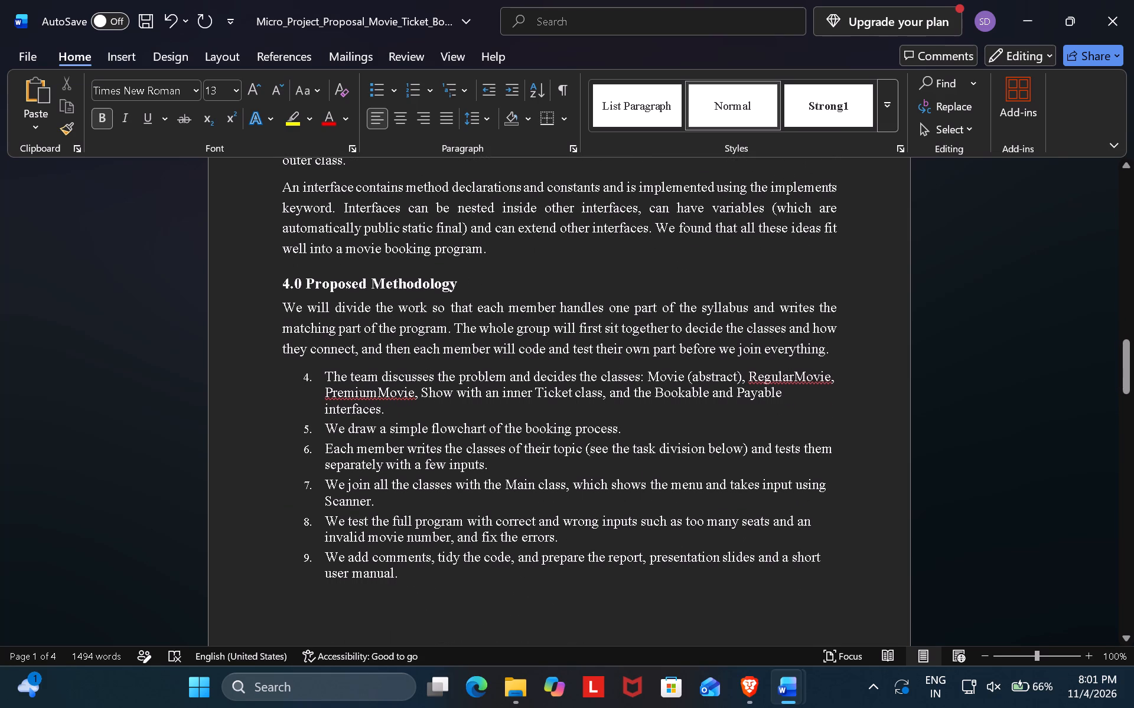
{"action": "scroll", "coordinate": [525, 488], "scroll_direction": "down", "scroll_amount": 1}
Select all the numbered steps under 4.0 Proposed Methodology and open their numbering options.
{"action": "scroll", "coordinate": [457, 518], "scroll_direction": "up", "scroll_amount": 1}
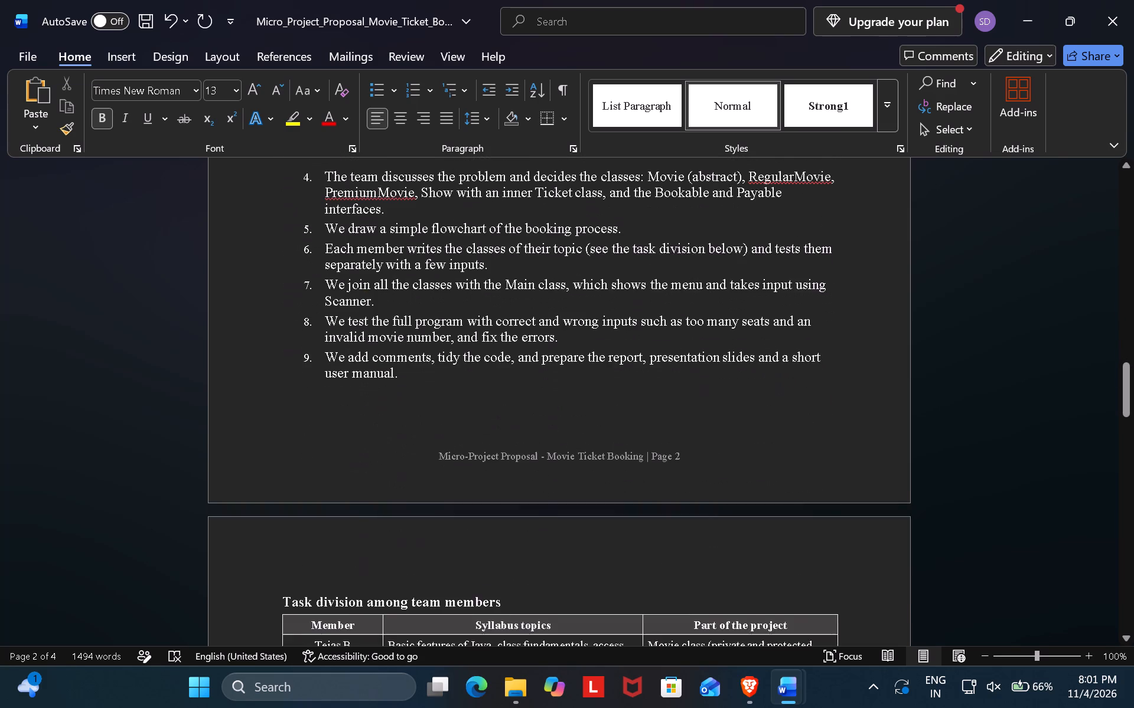
{"action": "scroll", "coordinate": [457, 518], "scroll_direction": "up", "scroll_amount": 1}
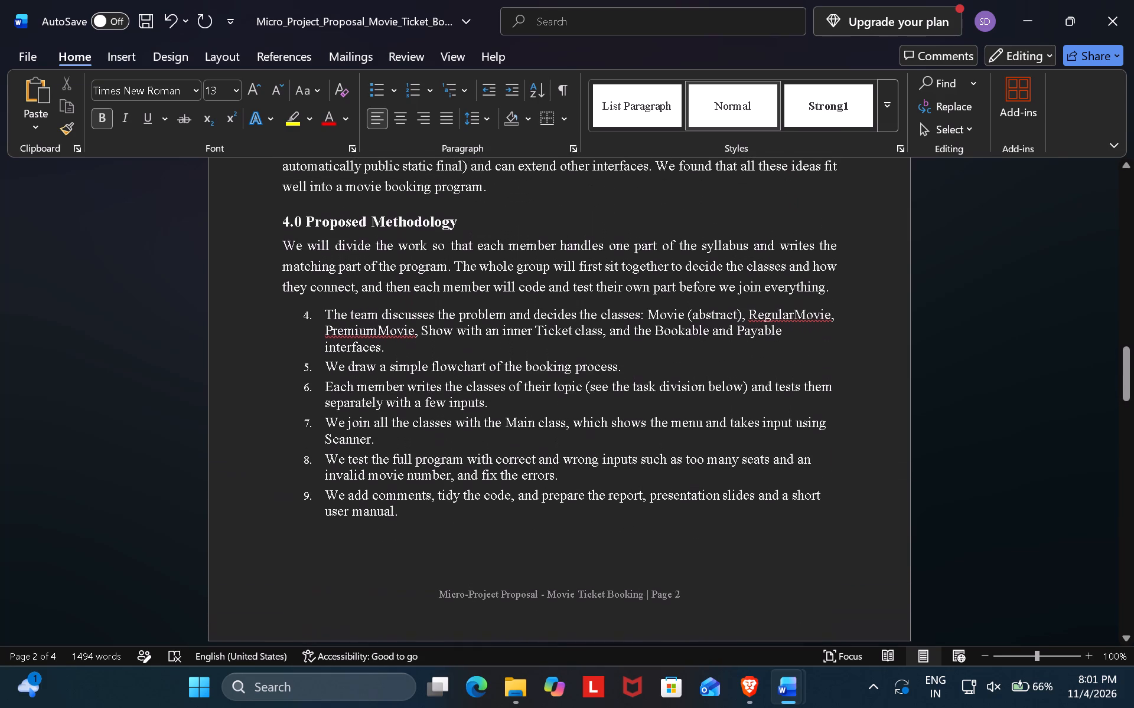
{"action": "scroll", "coordinate": [457, 518], "scroll_direction": "up", "scroll_amount": 1}
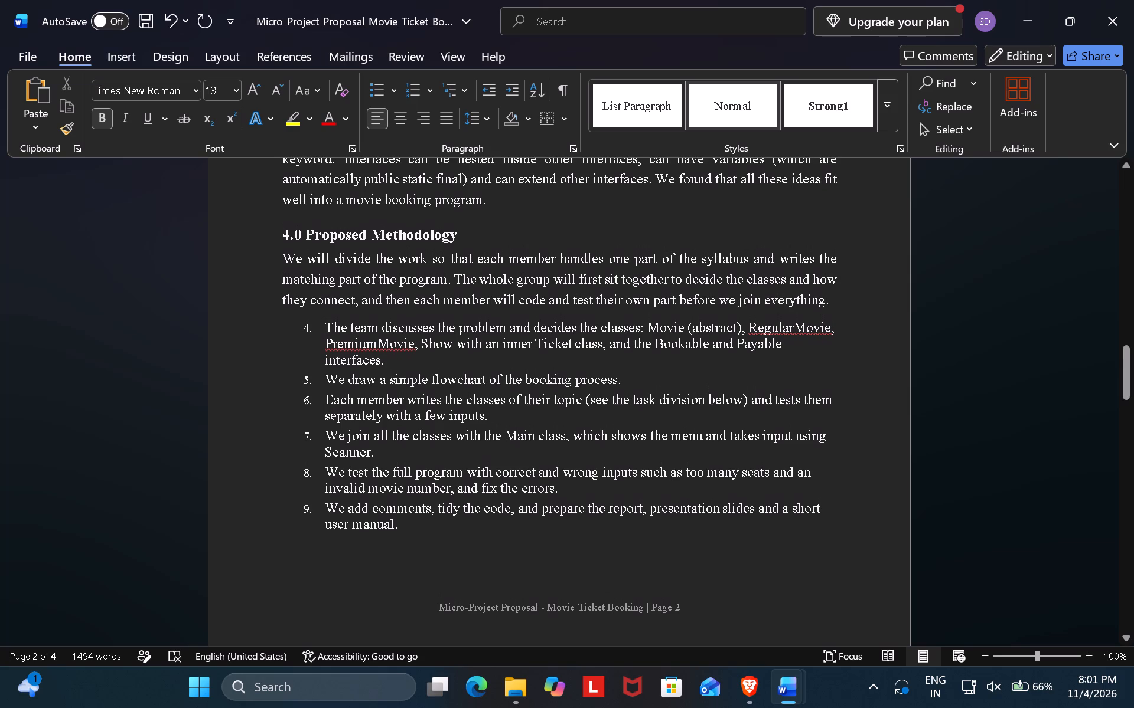
{"action": "scroll", "coordinate": [457, 518], "scroll_direction": "up", "scroll_amount": 1}
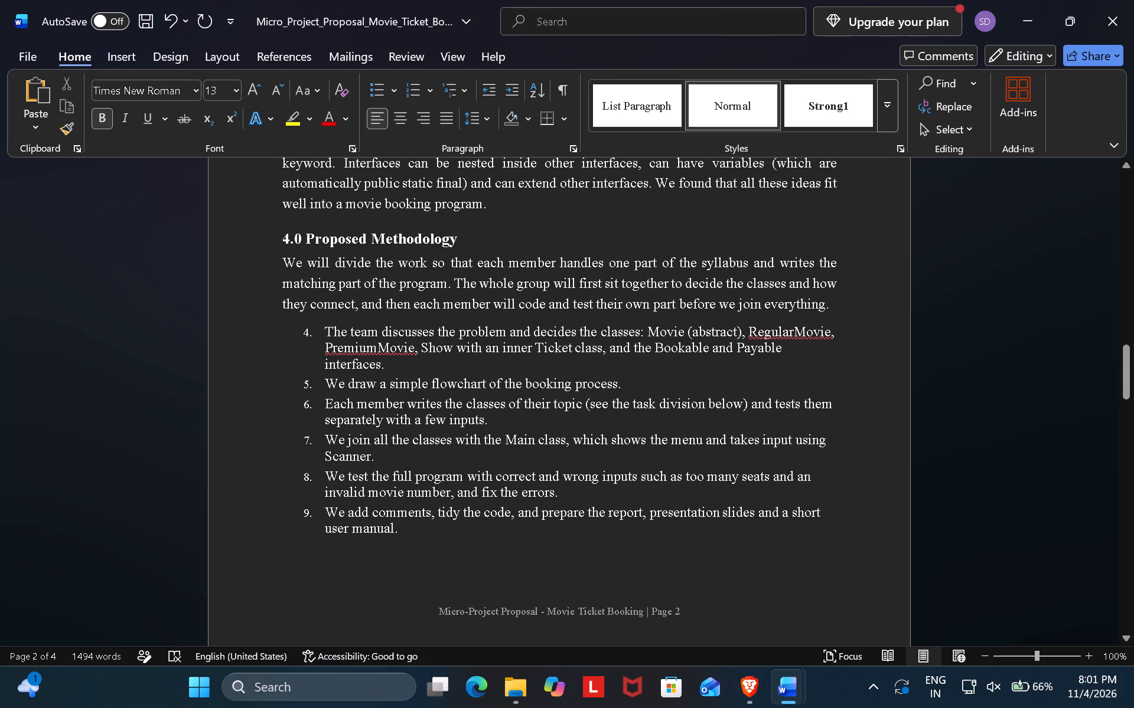
{"action": "left_click_drag", "start_coordinate": [395, 530], "coordinate": [292, 326]}
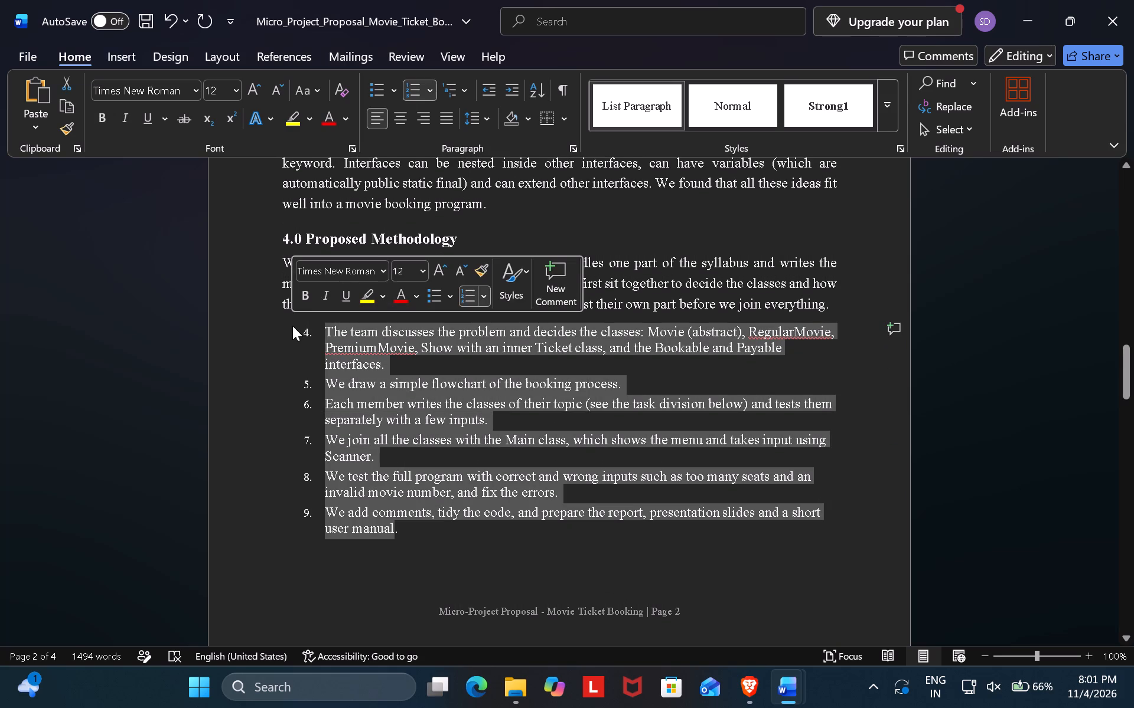
{"action": "left_click", "coordinate": [432, 95]}
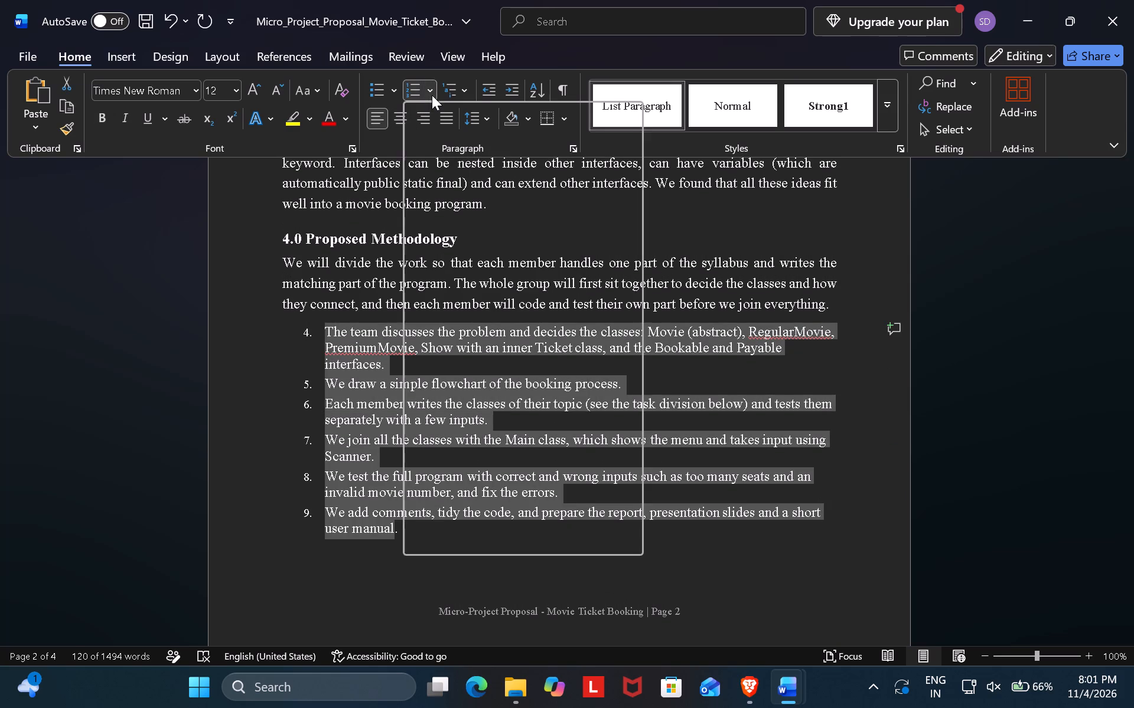
Renumber the selected steps under 4.0 Proposed Methodology as a 1. 2. 3. list starting from 1.
{"action": "left_click", "coordinate": [510, 183]}
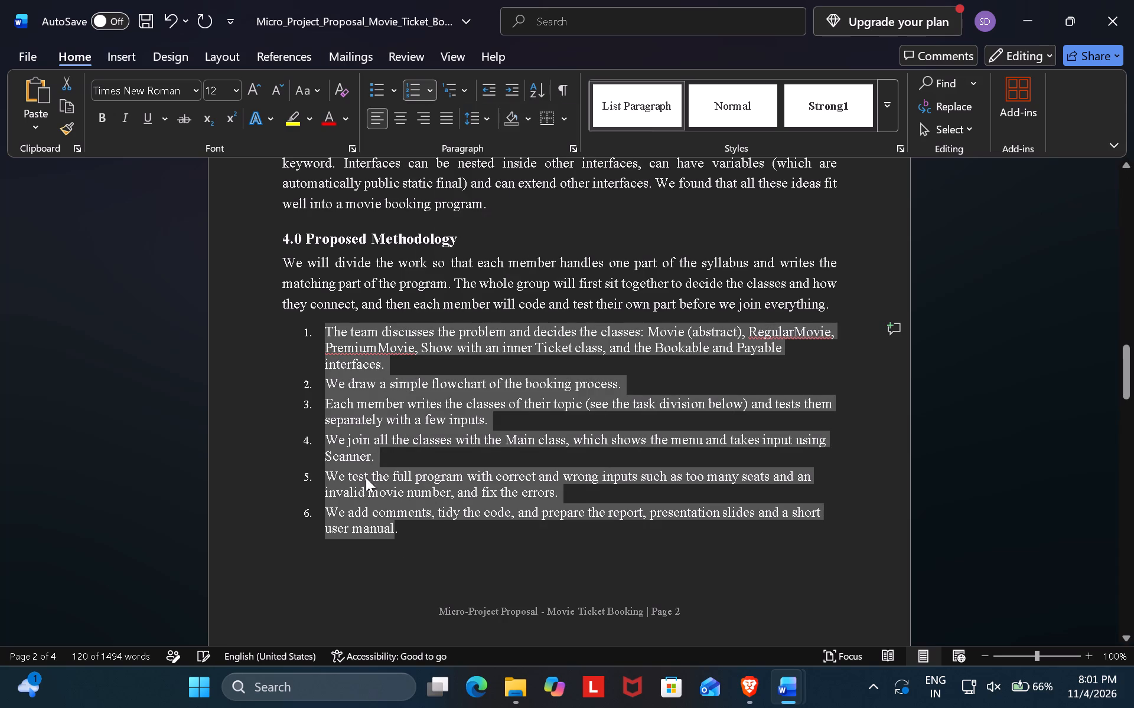
{"action": "left_click", "coordinate": [381, 552]}
{"action": "left_click", "coordinate": [431, 539]}
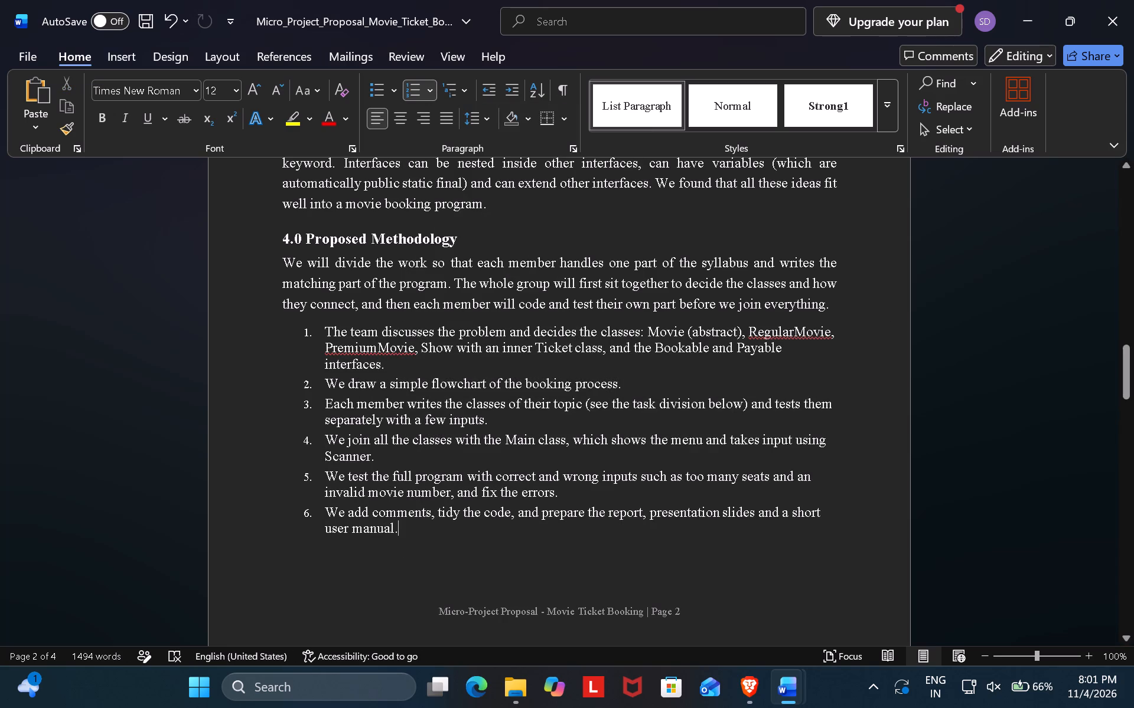
Replace the dotted placeholder after Name of Course In-charge on the proposal's first page with the in-charge's name, prefixed "Dr.".
{"action": "scroll", "coordinate": [453, 559], "scroll_direction": "down", "scroll_amount": 1}
{"action": "scroll", "coordinate": [453, 559], "scroll_direction": "up", "scroll_amount": 1}
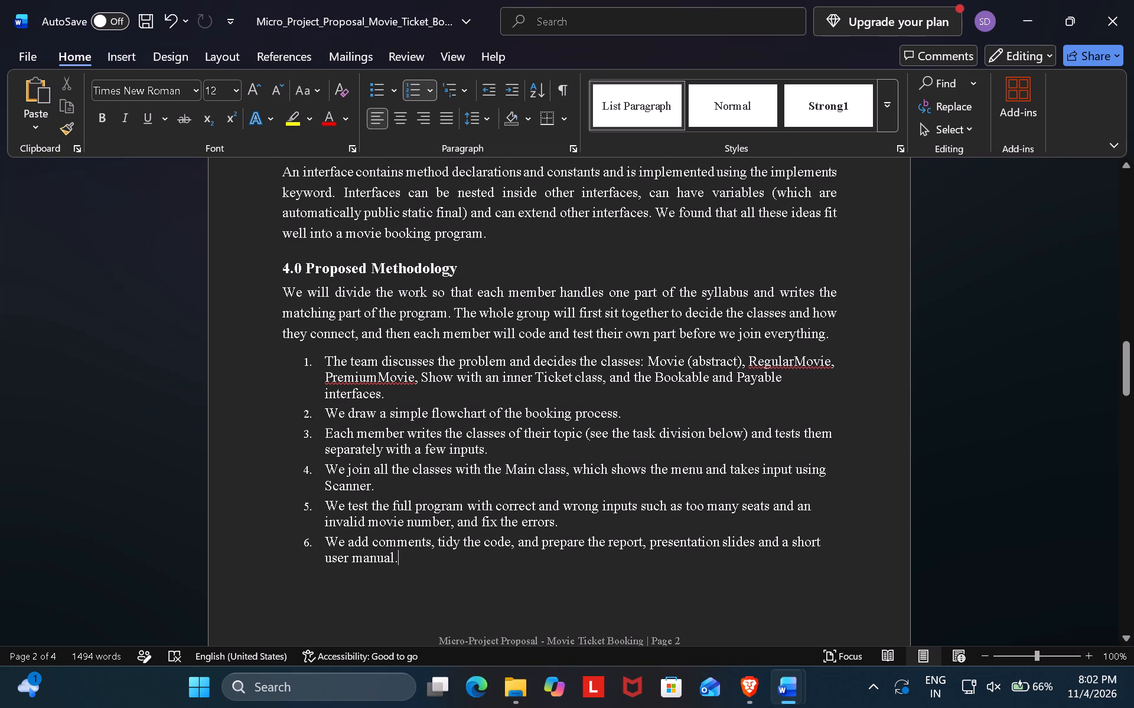
{"action": "scroll", "coordinate": [453, 559], "scroll_direction": "up", "scroll_amount": 2}
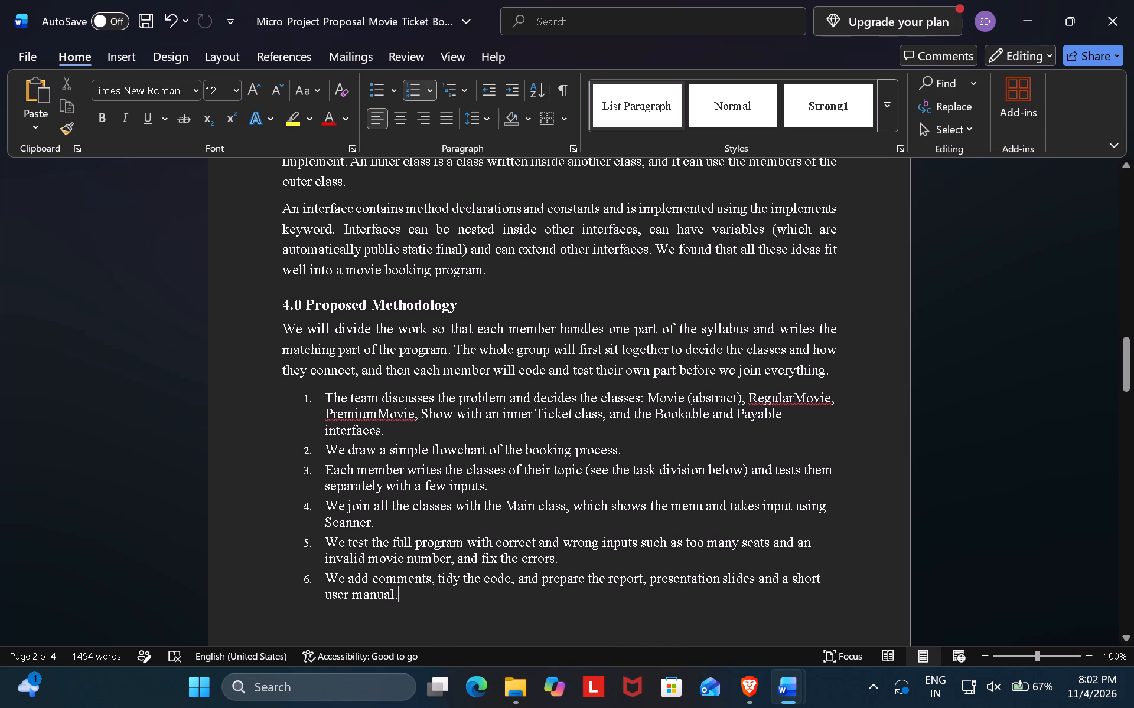
{"action": "scroll", "coordinate": [453, 559], "scroll_direction": "up", "scroll_amount": 8}
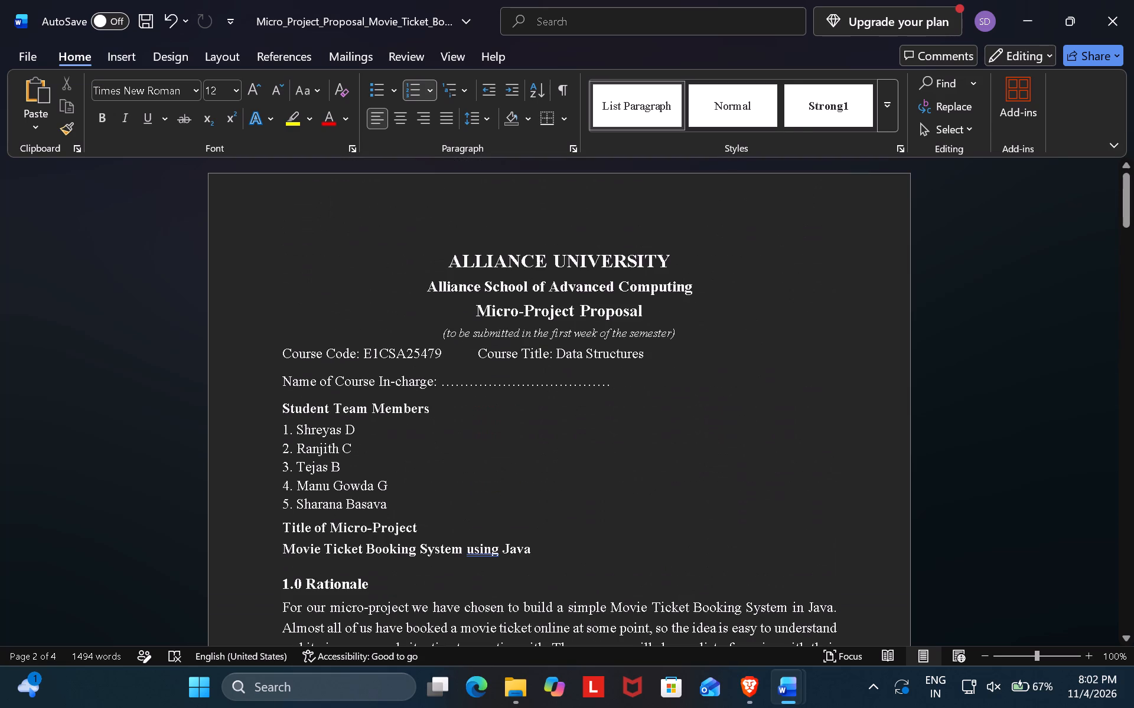
{"action": "left_click_drag", "start_coordinate": [617, 382], "coordinate": [514, 390]}
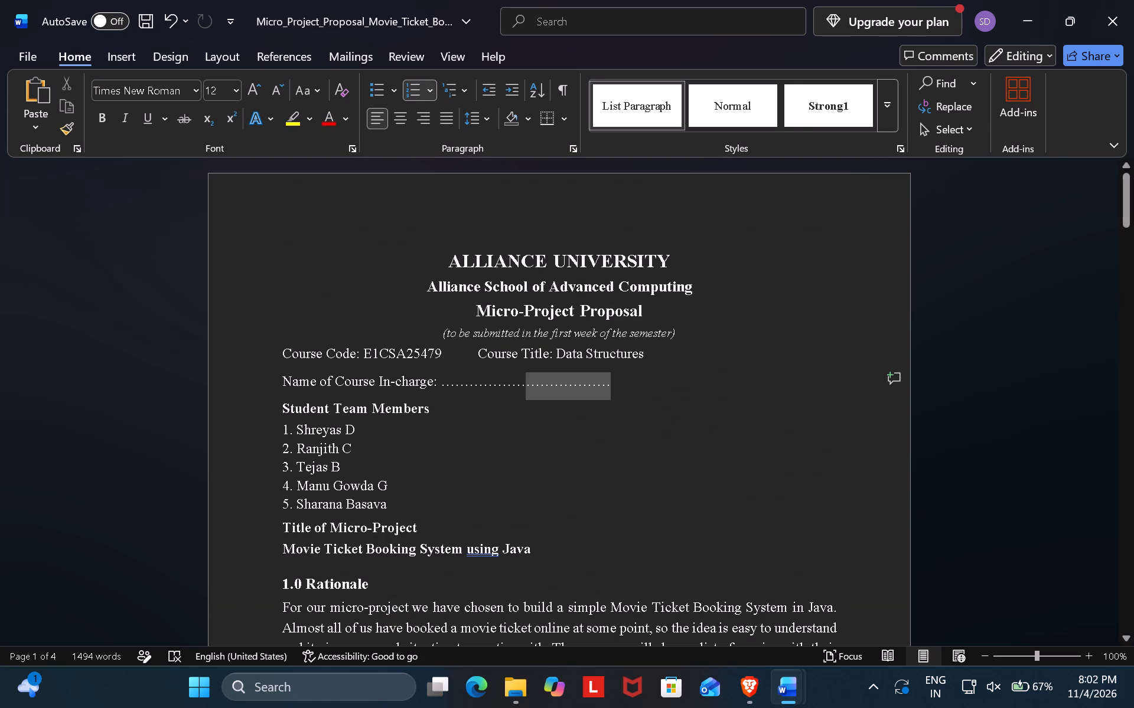
{"action": "left_click_drag", "start_coordinate": [514, 390], "coordinate": [442, 391]}
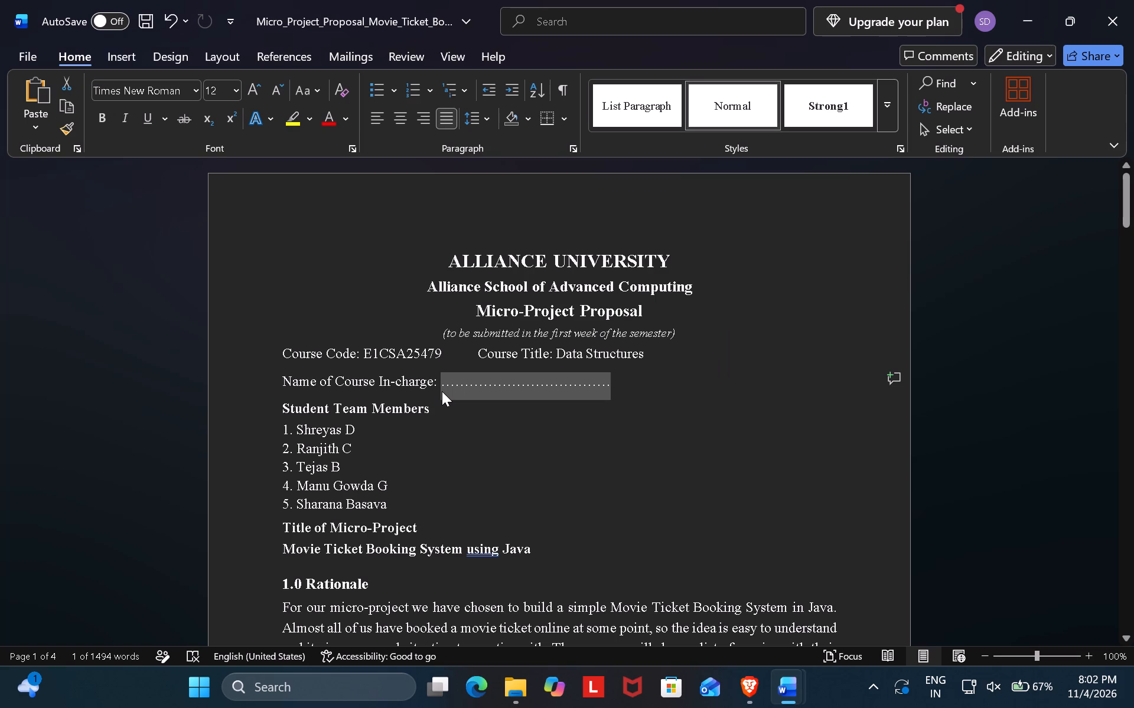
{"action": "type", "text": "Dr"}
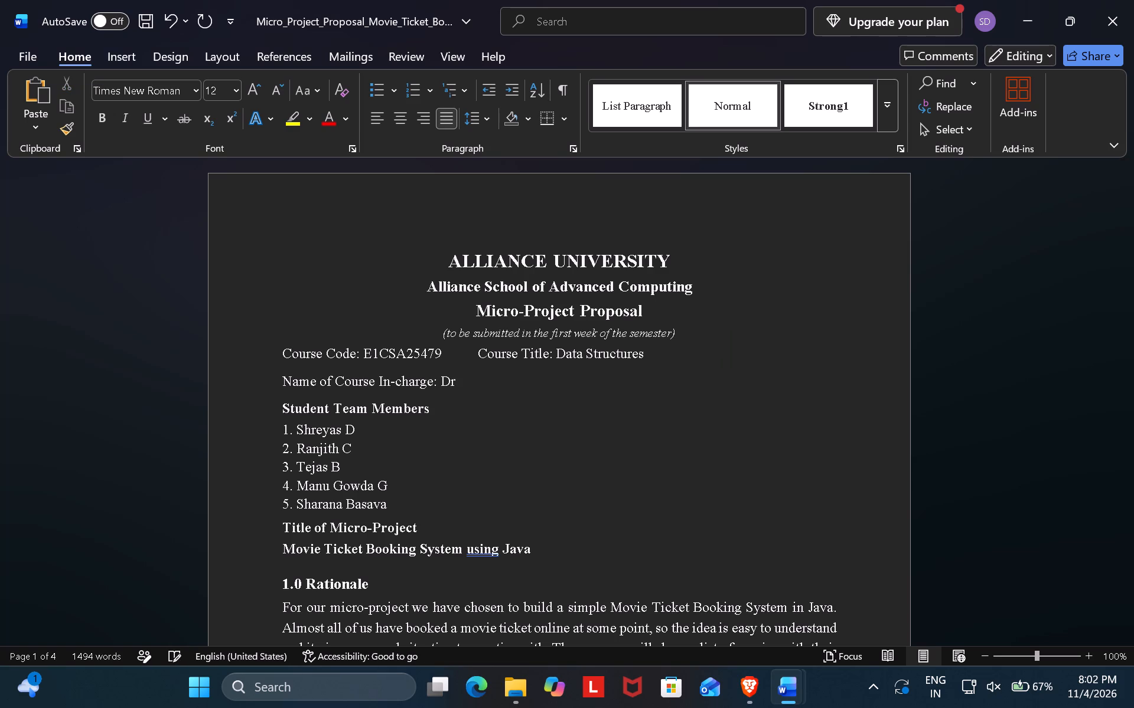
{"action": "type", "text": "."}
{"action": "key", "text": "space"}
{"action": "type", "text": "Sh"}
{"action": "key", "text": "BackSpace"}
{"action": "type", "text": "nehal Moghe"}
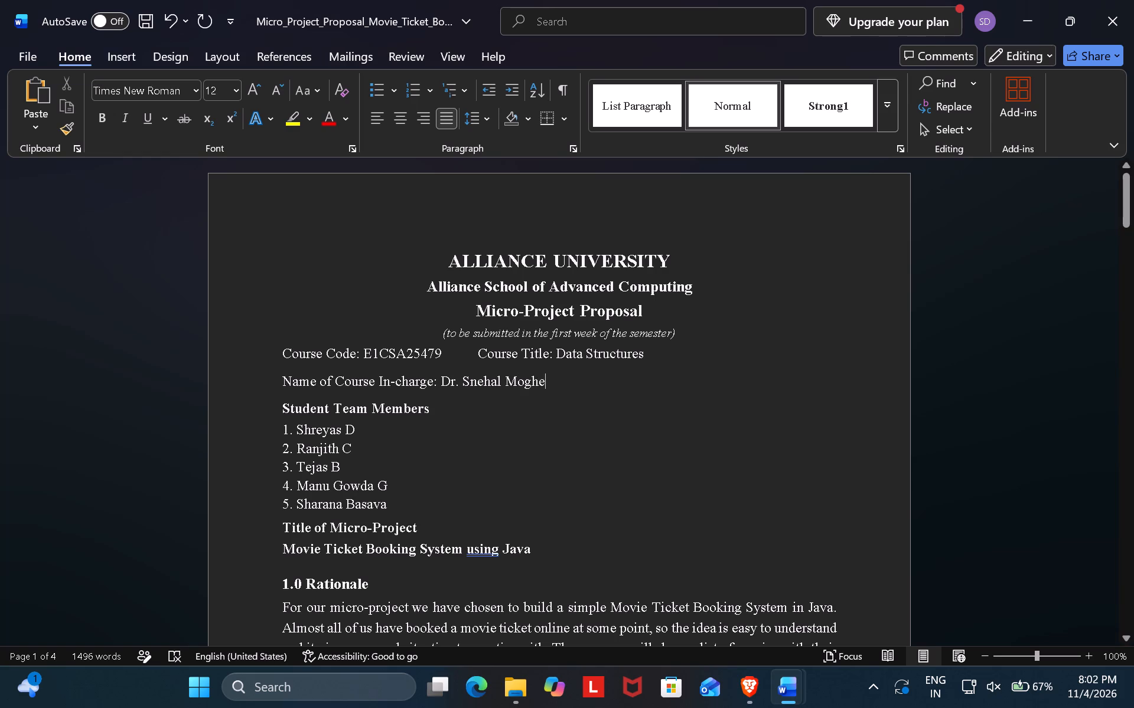
Check the report document briefly, return to the proposal and save it.
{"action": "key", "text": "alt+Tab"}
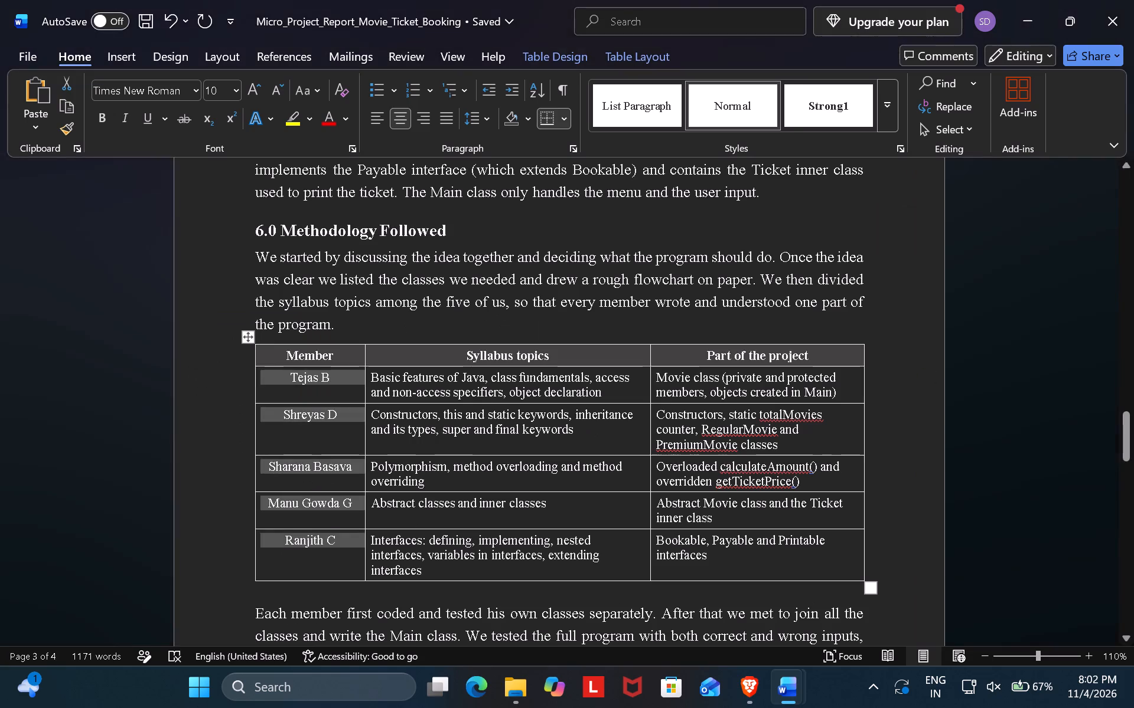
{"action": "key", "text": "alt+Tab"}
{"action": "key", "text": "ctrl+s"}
Select the italic text "(to be submitted in the first week of the semester)" under the Micro-Project Proposal heading.
{"action": "scroll", "coordinate": [673, 457], "scroll_direction": "down", "scroll_amount": 3}
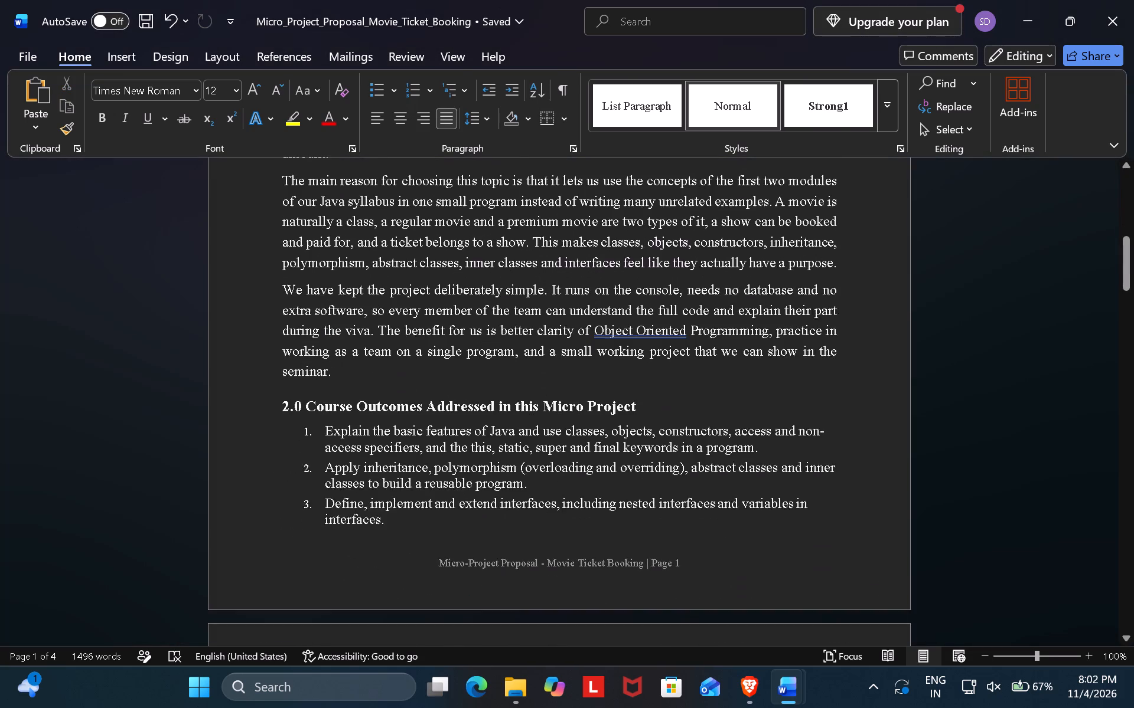
{"action": "scroll", "coordinate": [673, 457], "scroll_direction": "up", "scroll_amount": 3}
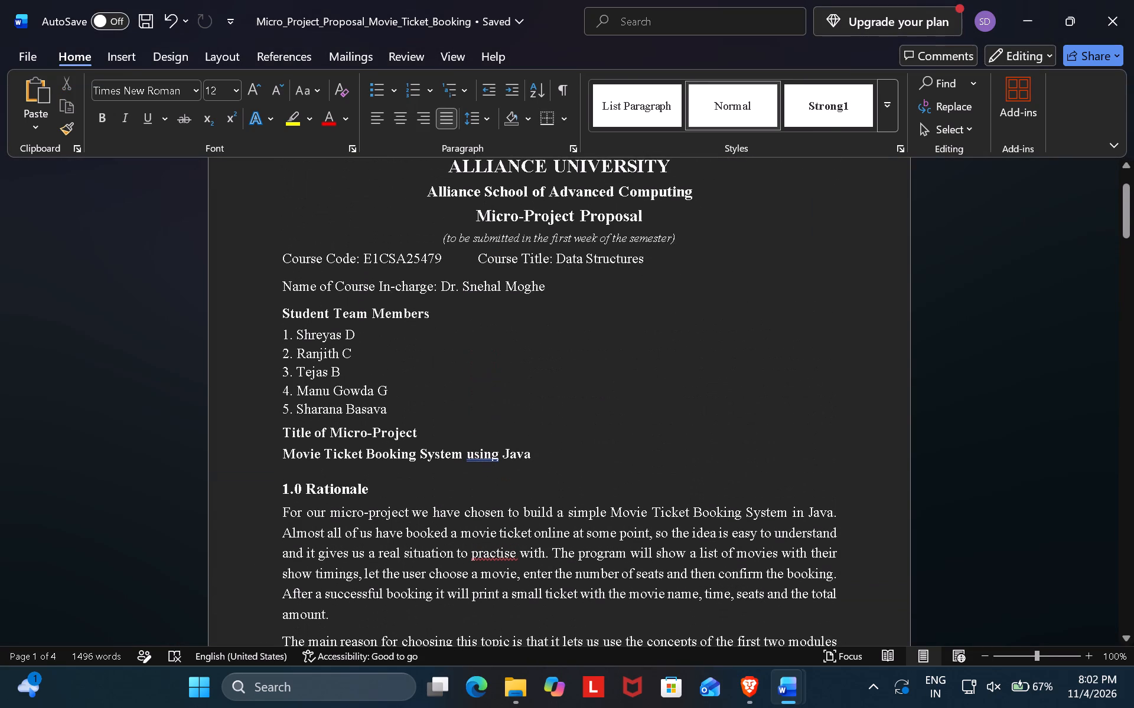
{"action": "scroll", "coordinate": [673, 457], "scroll_direction": "up", "scroll_amount": 1}
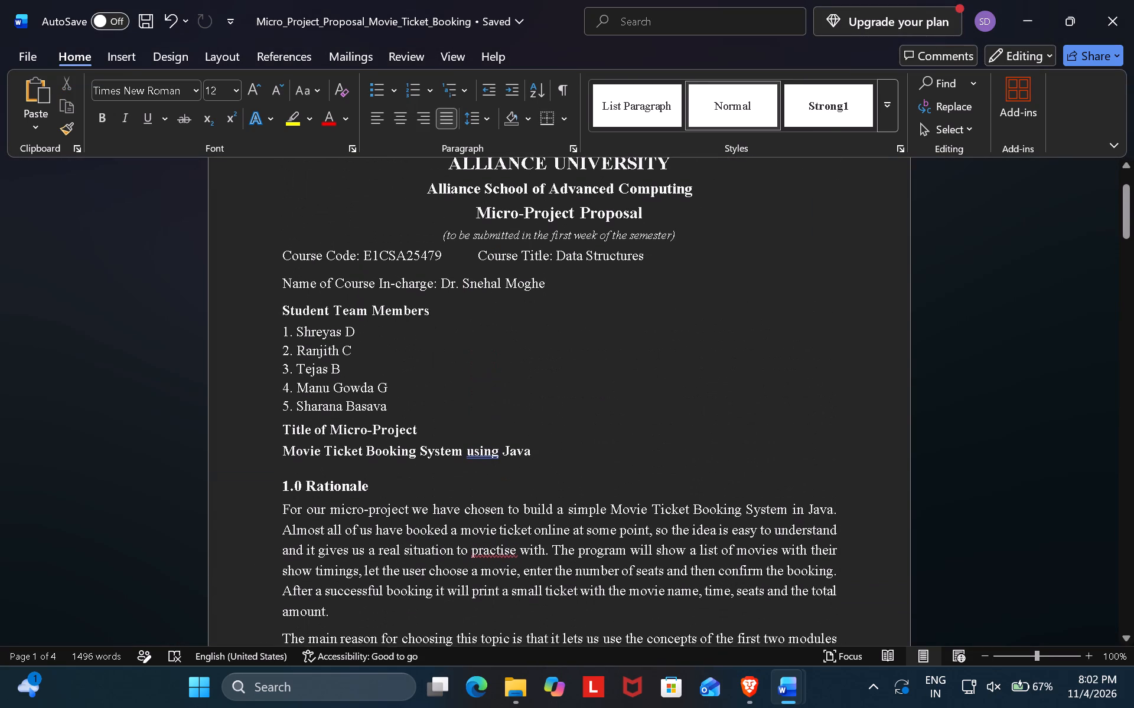
{"action": "scroll", "coordinate": [673, 457], "scroll_direction": "up", "scroll_amount": 1}
{"action": "scroll", "coordinate": [681, 335], "scroll_direction": "up", "scroll_amount": 1}
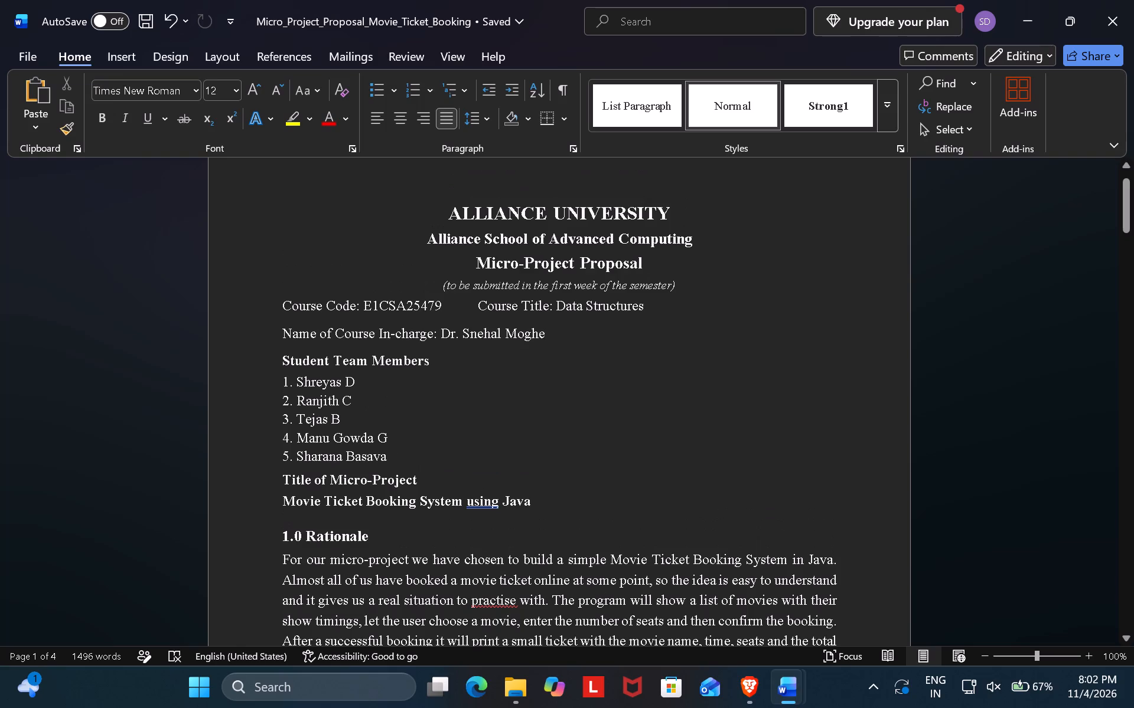
{"action": "left_click_drag", "start_coordinate": [680, 284], "coordinate": [464, 281]}
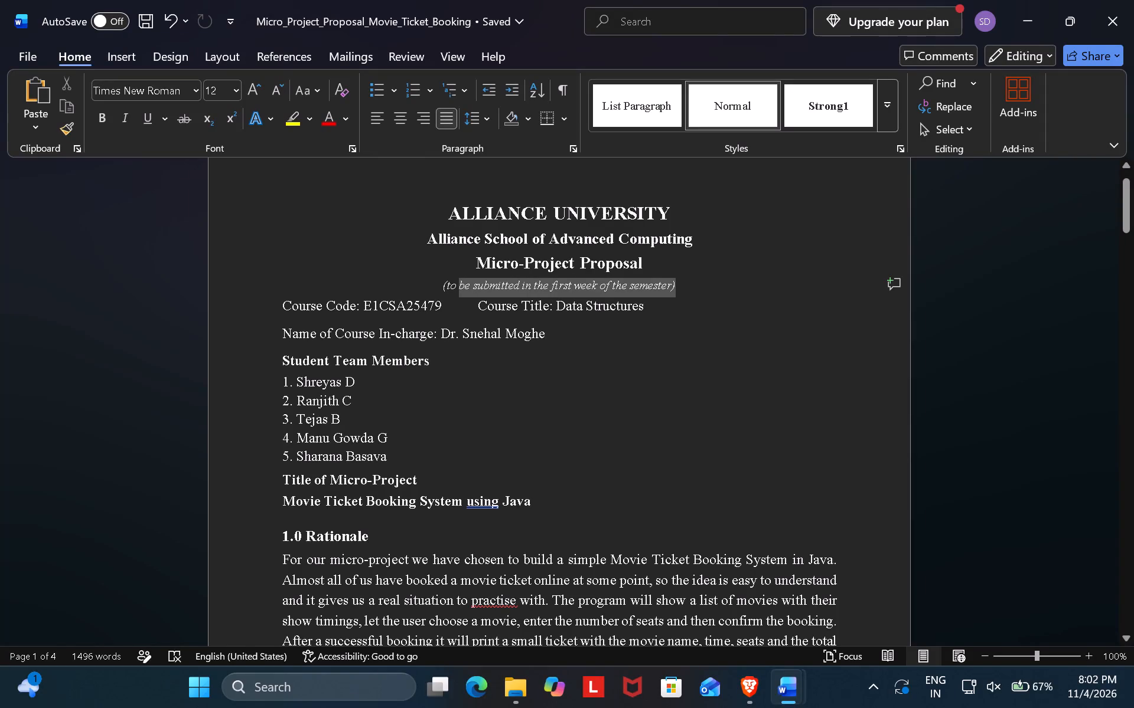
Delete the italic note about submission in the first week of the semester under the Micro-Project Proposal title.
{"action": "left_click_drag", "start_coordinate": [464, 281], "coordinate": [438, 283]}
{"action": "key", "text": "BackSpace"}
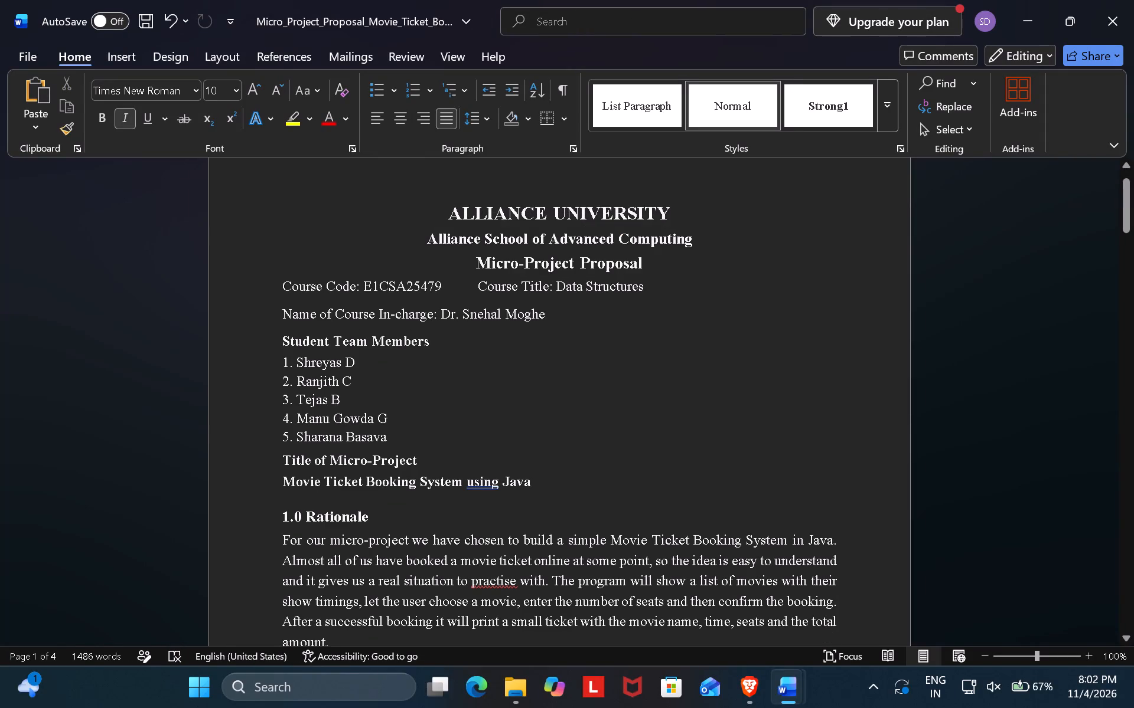
Delete the italic note about semester weeks and calendar dates under 5.0 Action Plan, including its empty line.
{"action": "scroll", "coordinate": [475, 454], "scroll_direction": "down", "scroll_amount": 11}
{"action": "scroll", "coordinate": [475, 454], "scroll_direction": "right", "scroll_amount": 1}
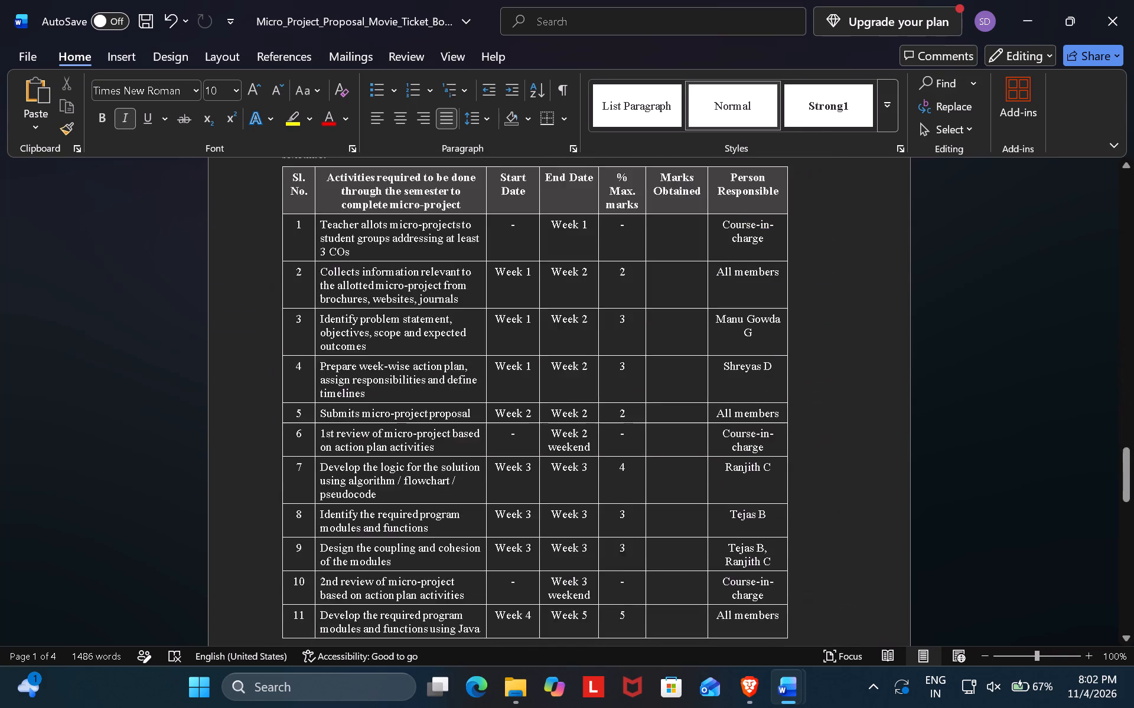
{"action": "scroll", "coordinate": [475, 454], "scroll_direction": "right", "scroll_amount": 2}
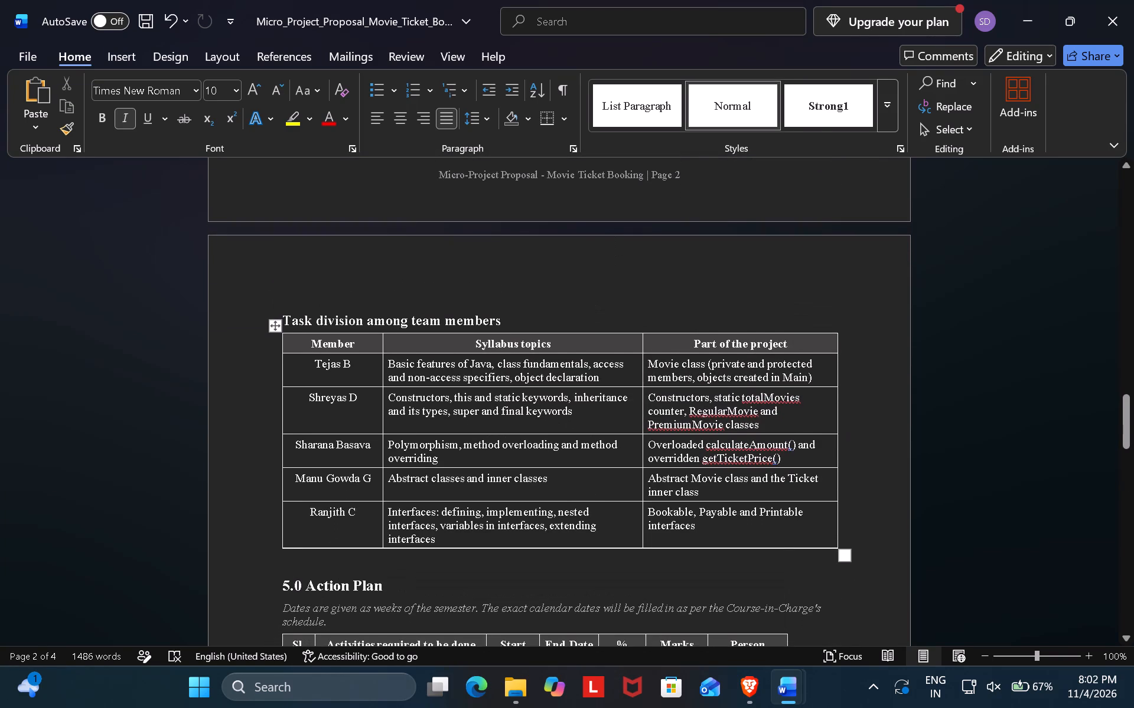
{"action": "scroll", "coordinate": [475, 454], "scroll_direction": "right", "scroll_amount": 1}
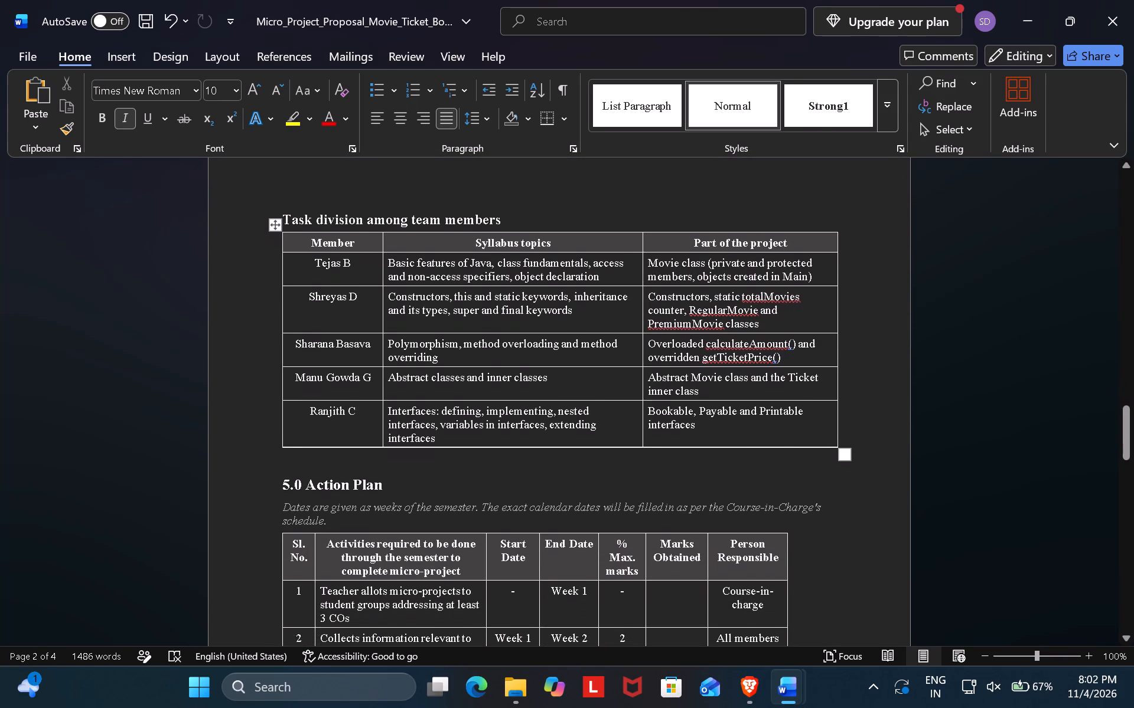
{"action": "scroll", "coordinate": [475, 454], "scroll_direction": "right", "scroll_amount": 1}
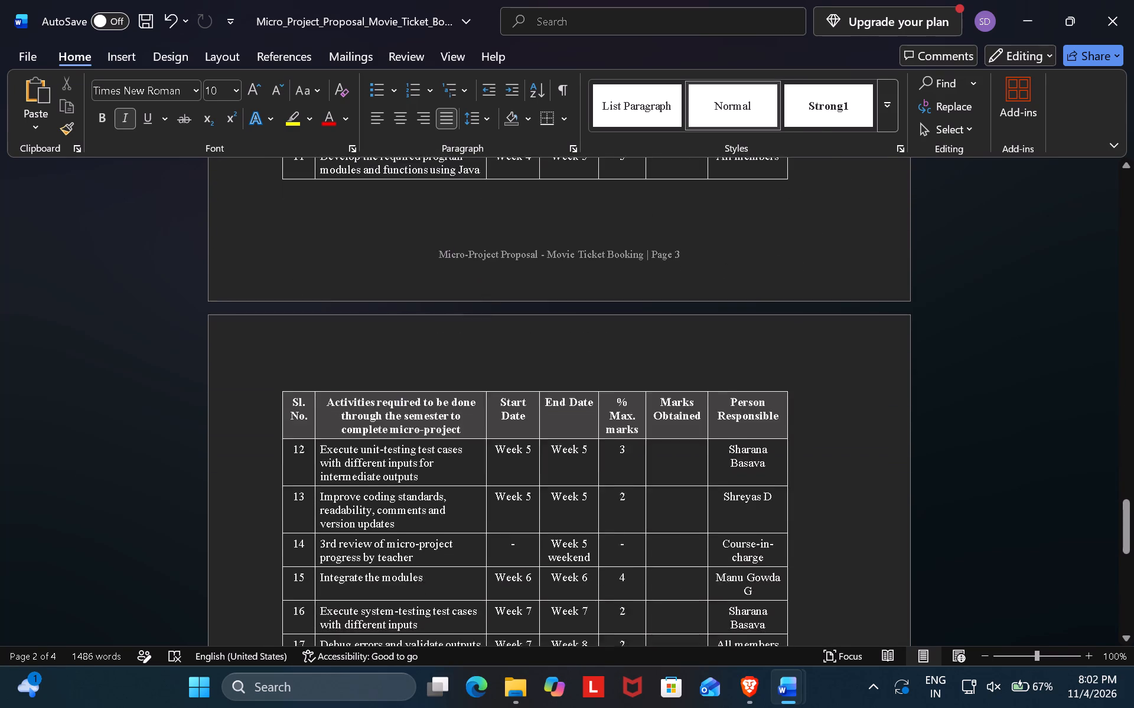
{"action": "scroll", "coordinate": [475, 454], "scroll_direction": "right", "scroll_amount": 1}
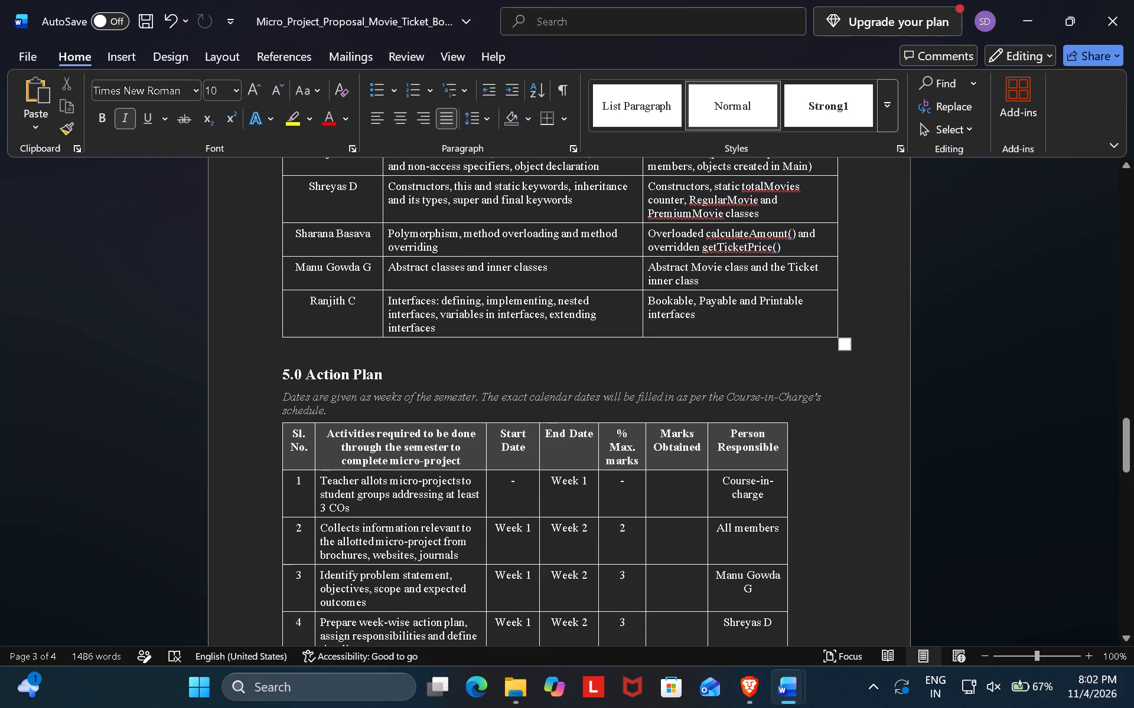
{"action": "scroll", "coordinate": [475, 454], "scroll_direction": "right", "scroll_amount": 1}
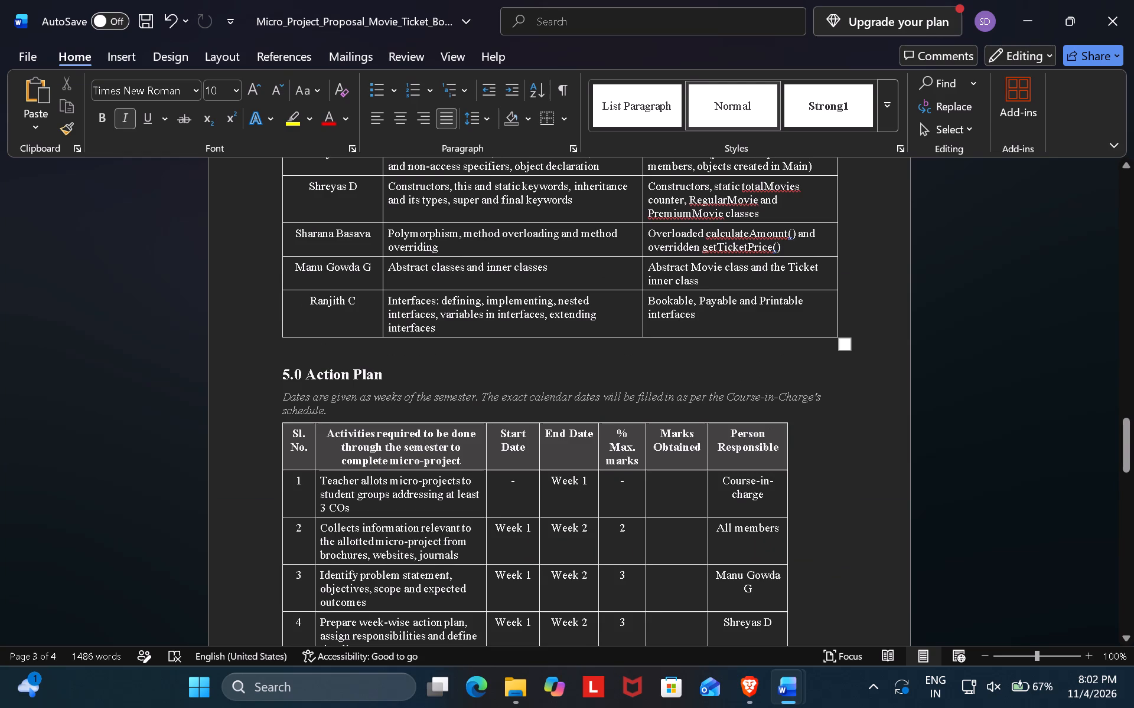
{"action": "left_click_drag", "start_coordinate": [334, 413], "coordinate": [293, 393]}
{"action": "key", "text": "BackSpace"}
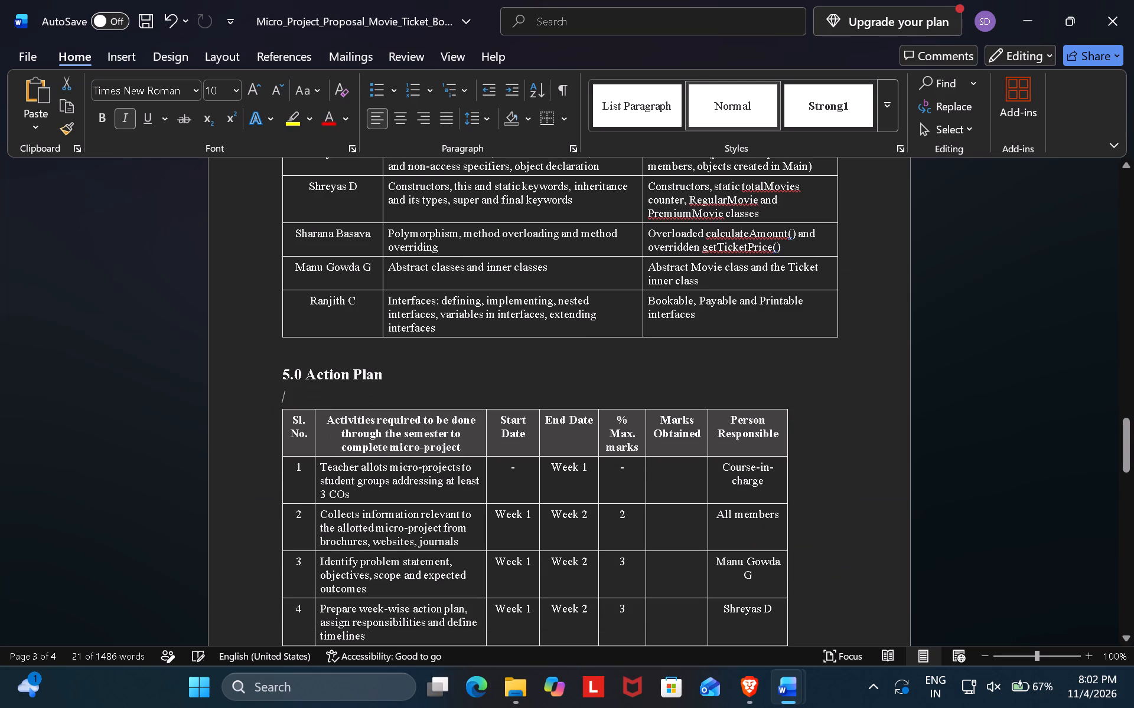
{"action": "key", "text": "BackSpace"}
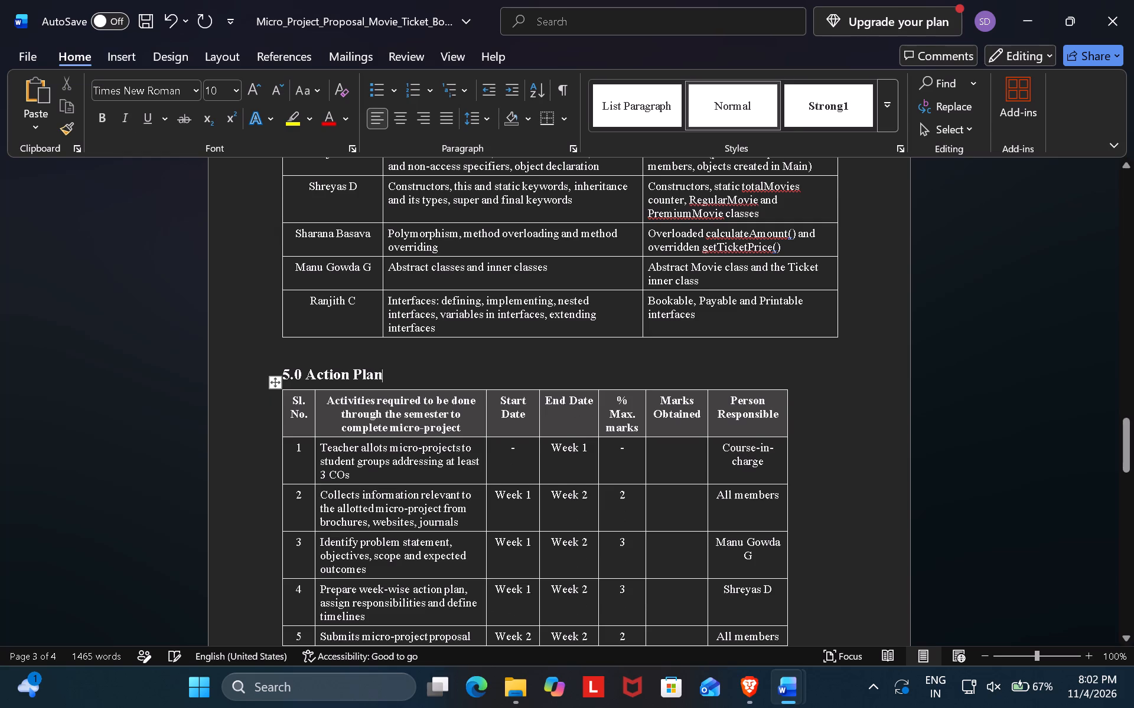
Delete the italic note about marks awarded between reviews below Total Marks: 100, above 6.0 Tentative Resources Required.
{"action": "scroll", "coordinate": [449, 525], "scroll_direction": "down", "scroll_amount": 7}
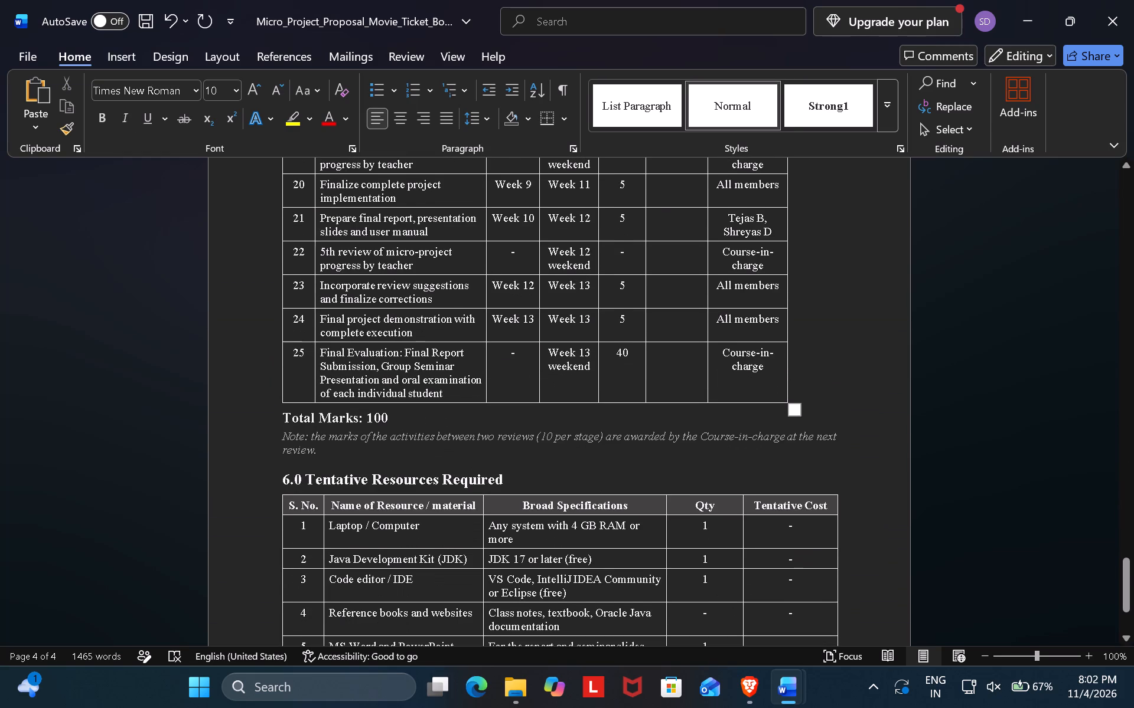
{"action": "left_click_drag", "start_coordinate": [326, 452], "coordinate": [294, 441]}
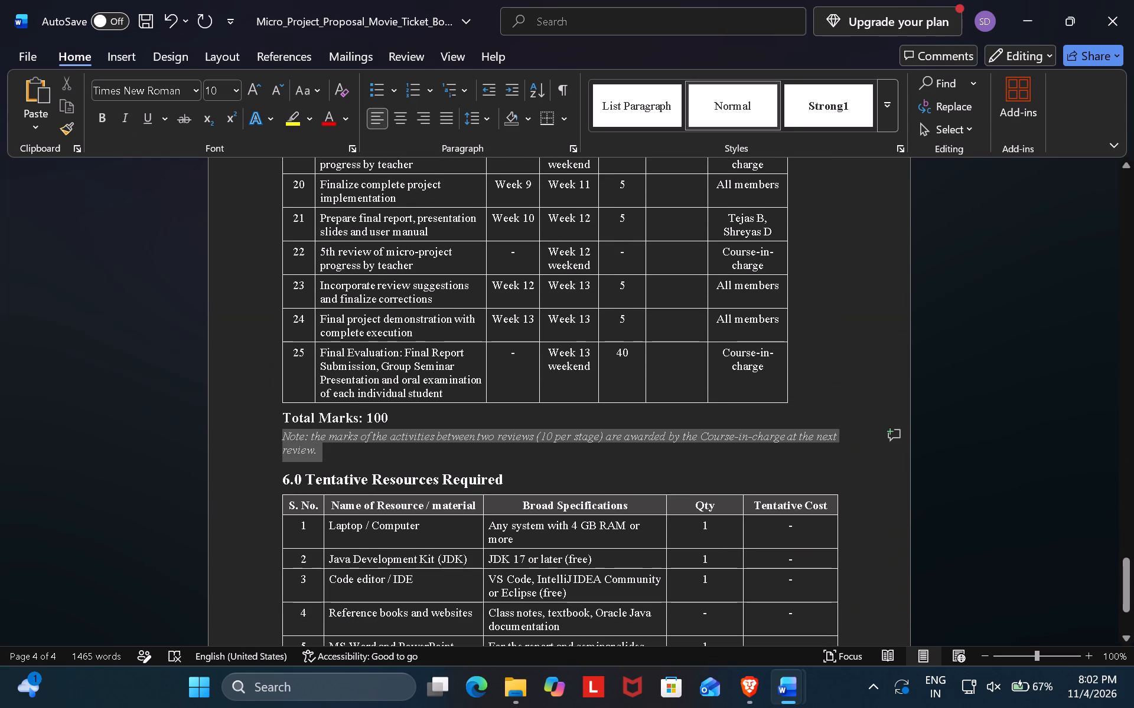
{"action": "left_click_drag", "start_coordinate": [294, 441], "coordinate": [281, 438]}
{"action": "left_click_drag", "start_coordinate": [281, 438], "coordinate": [278, 437]}
{"action": "left_click_drag", "start_coordinate": [278, 437], "coordinate": [277, 436]}
{"action": "key", "text": "BackSpace"}
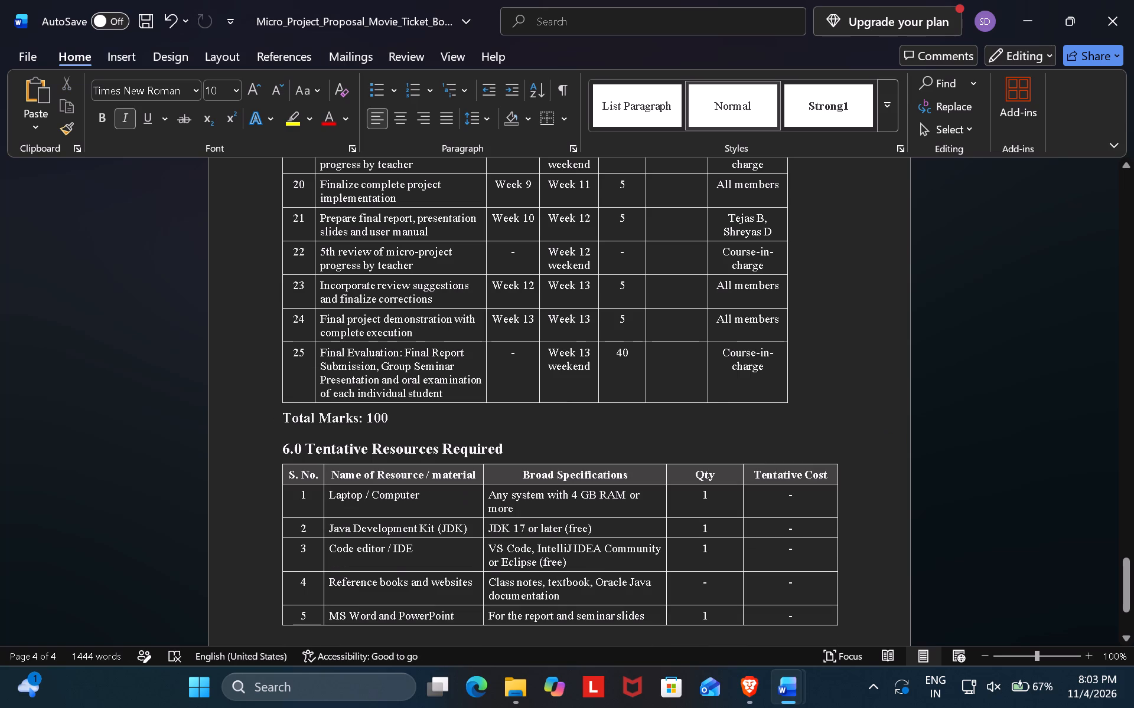
{"action": "key", "text": "Up"}
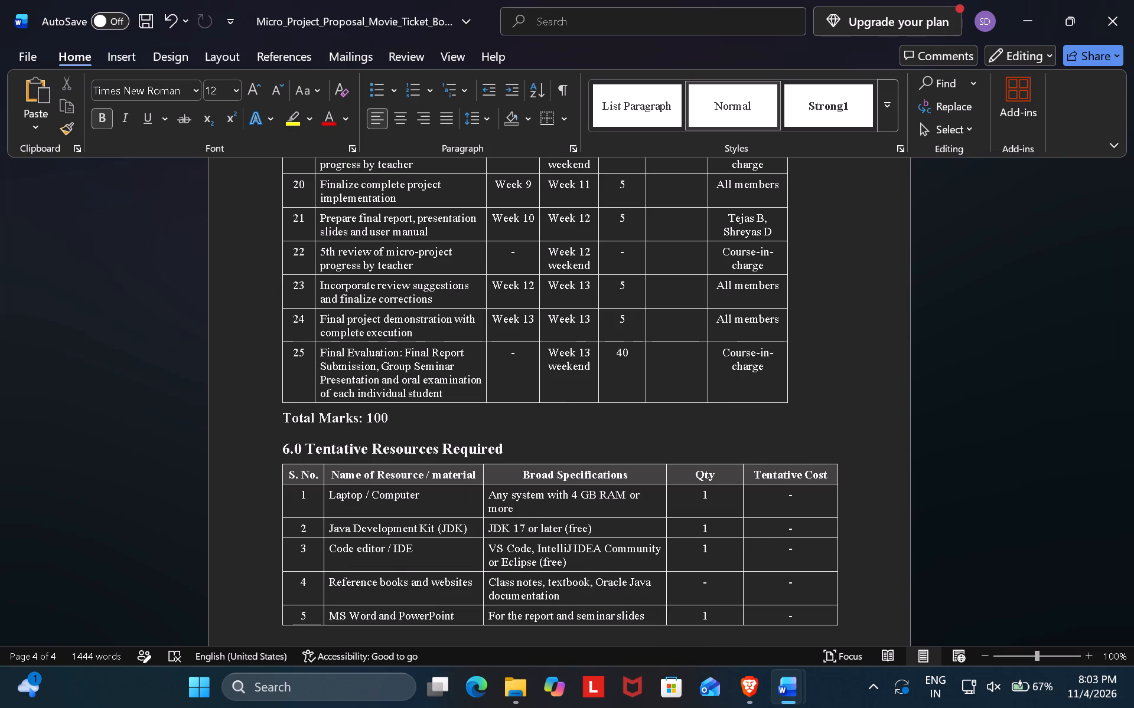
Look over the edited proposal from its end back to the title page and save it.
{"action": "scroll", "coordinate": [396, 495], "scroll_direction": "down", "scroll_amount": 1}
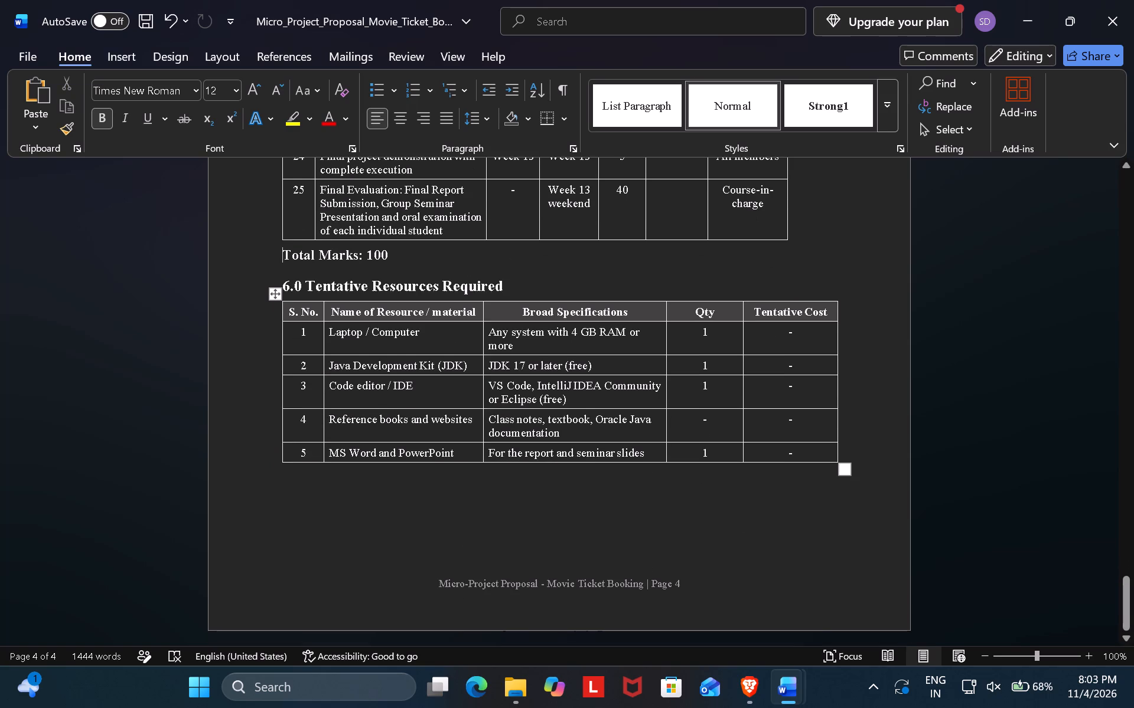
{"action": "scroll", "coordinate": [396, 495], "scroll_direction": "down", "scroll_amount": 1}
{"action": "scroll", "coordinate": [396, 495], "scroll_direction": "up", "scroll_amount": 10}
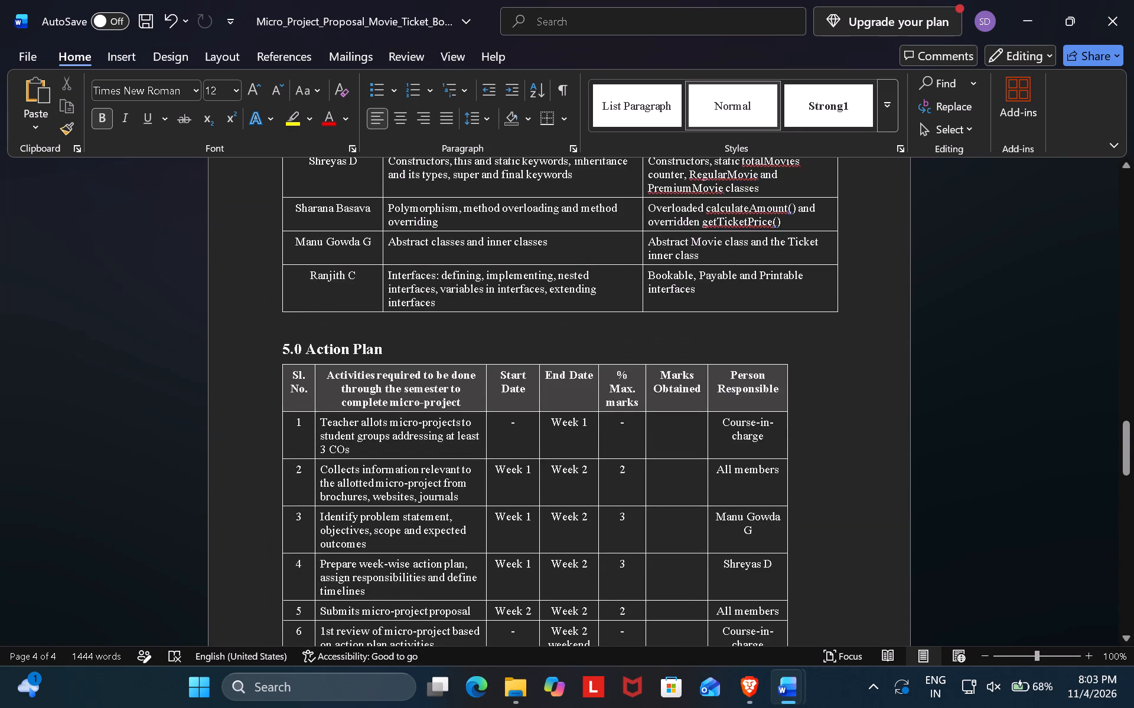
{"action": "scroll", "coordinate": [396, 495], "scroll_direction": "up", "scroll_amount": 8}
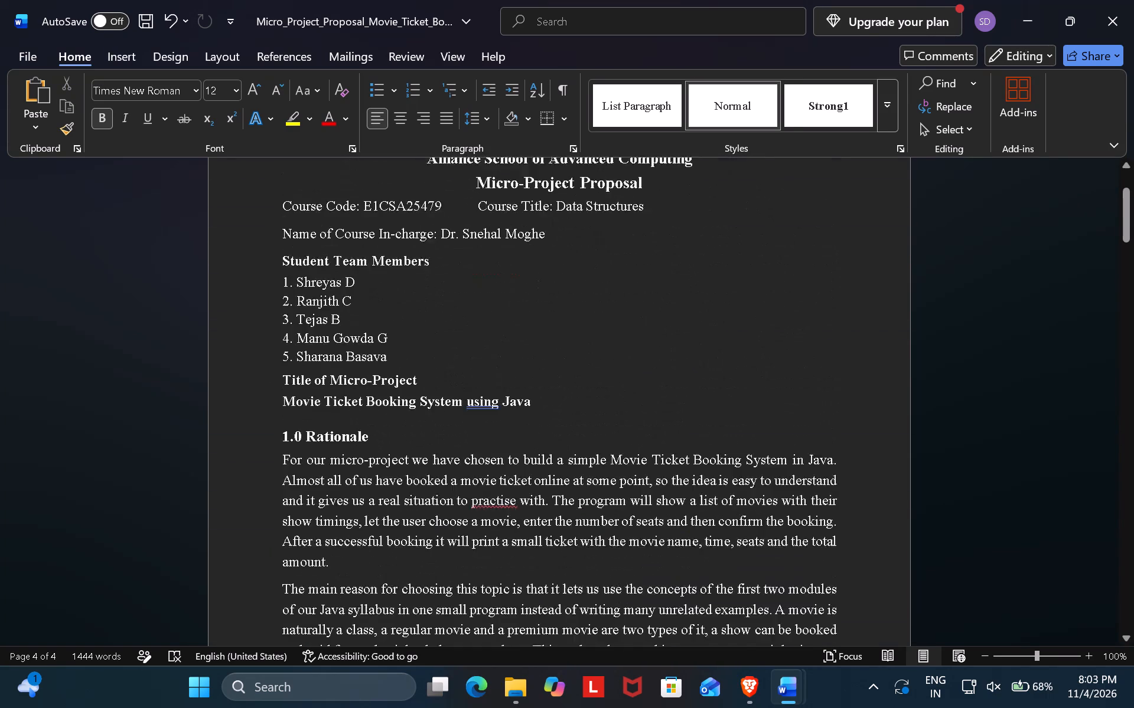
{"action": "scroll", "coordinate": [396, 495], "scroll_direction": "up", "scroll_amount": 7}
{"action": "key", "text": "ctrl+s"}
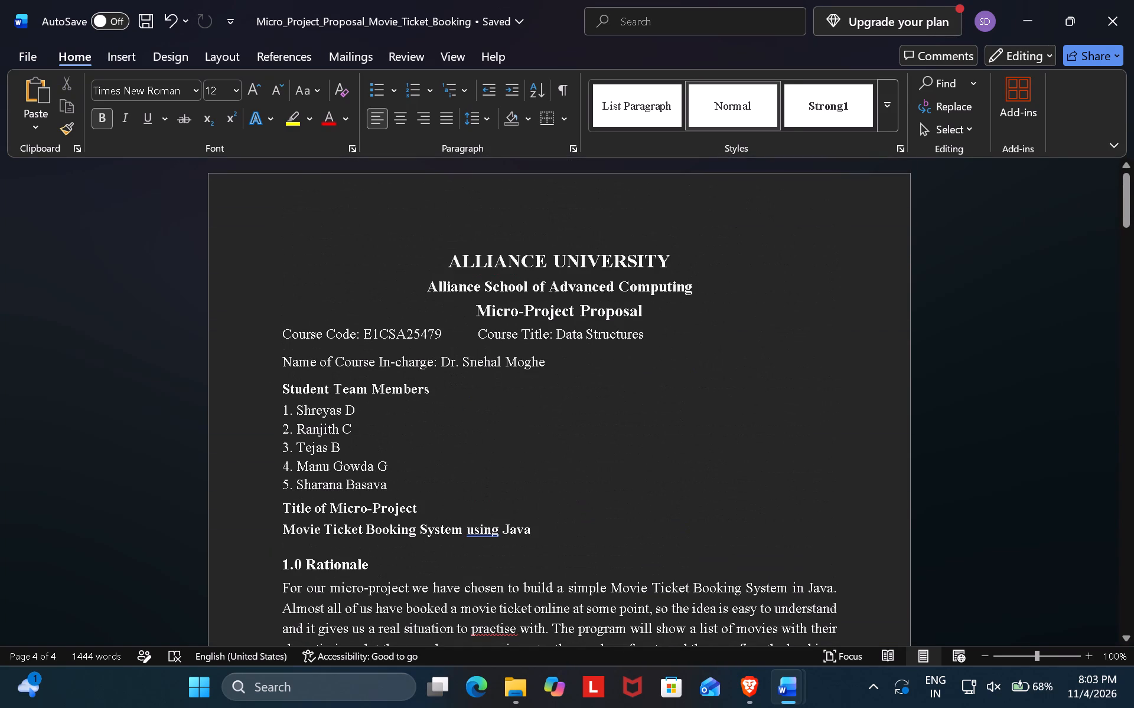
Switch to the report, check the member topics table under 6.0 Methodology Followed, and return to the proposal.
{"action": "key", "text": "alt+Tab"}
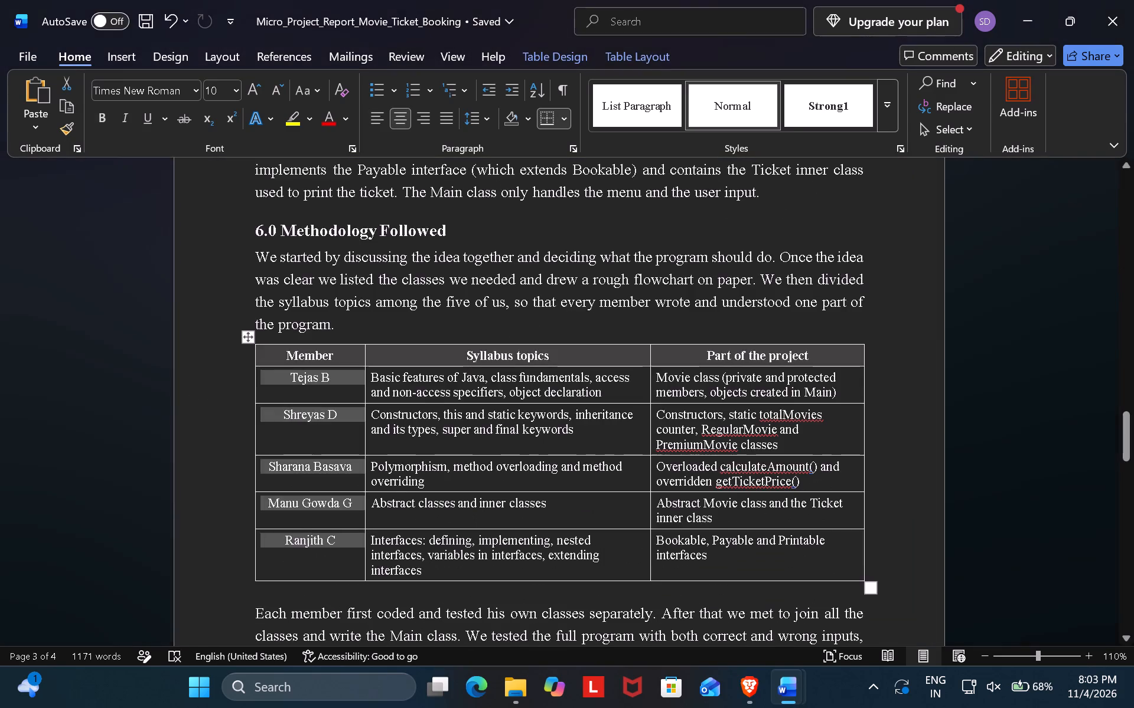
{"action": "key", "text": "alt+Tab"}
{"action": "key", "text": "alt+Tab"}
{"action": "left_click", "coordinate": [782, 444]}
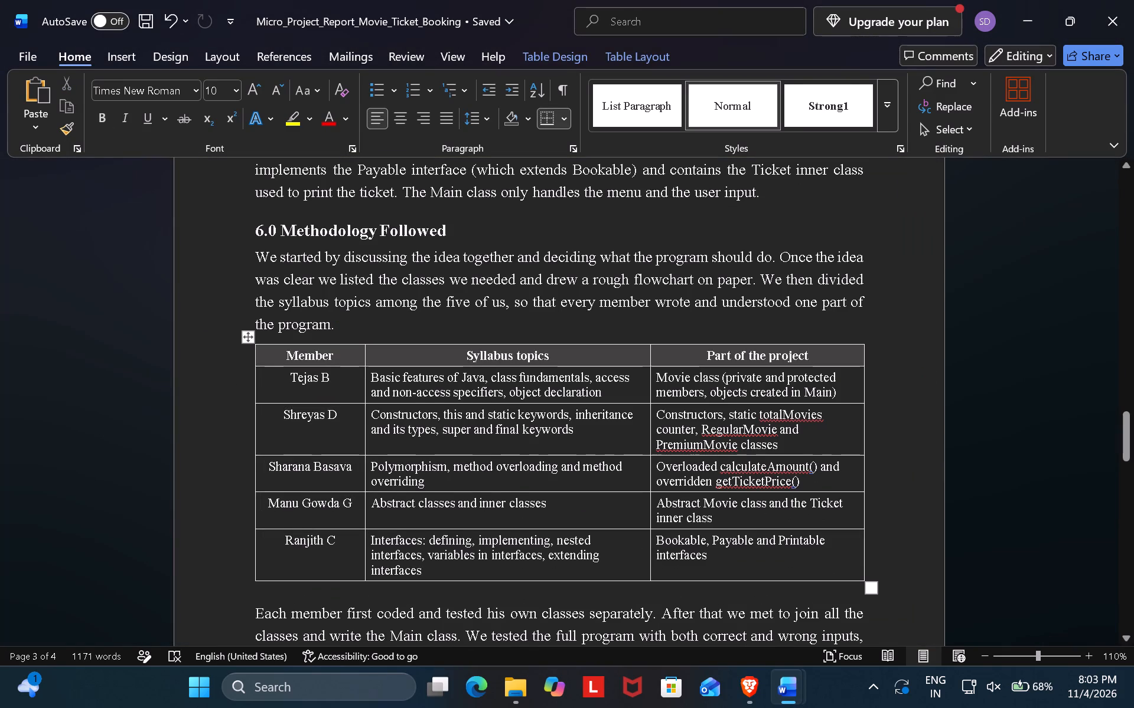
{"action": "key", "text": "alt+Tab"}
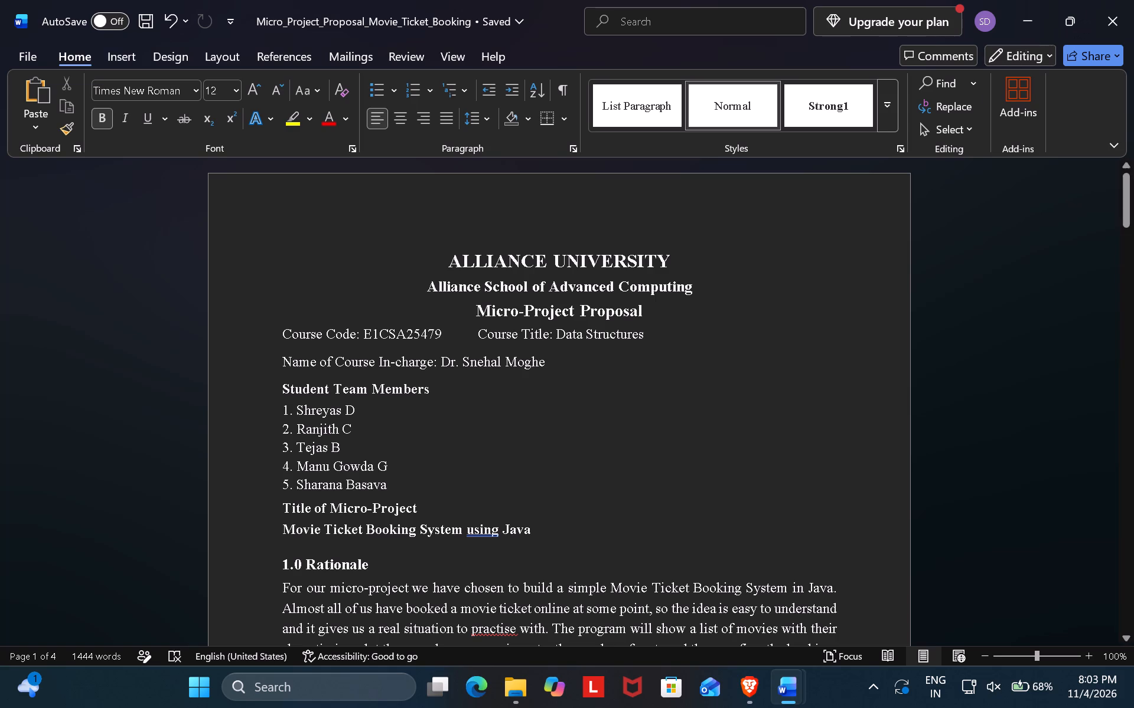
Export the proposal as a PDF named java_MP_proposal in the Downloads folder.
{"action": "left_click", "coordinate": [26, 51]}
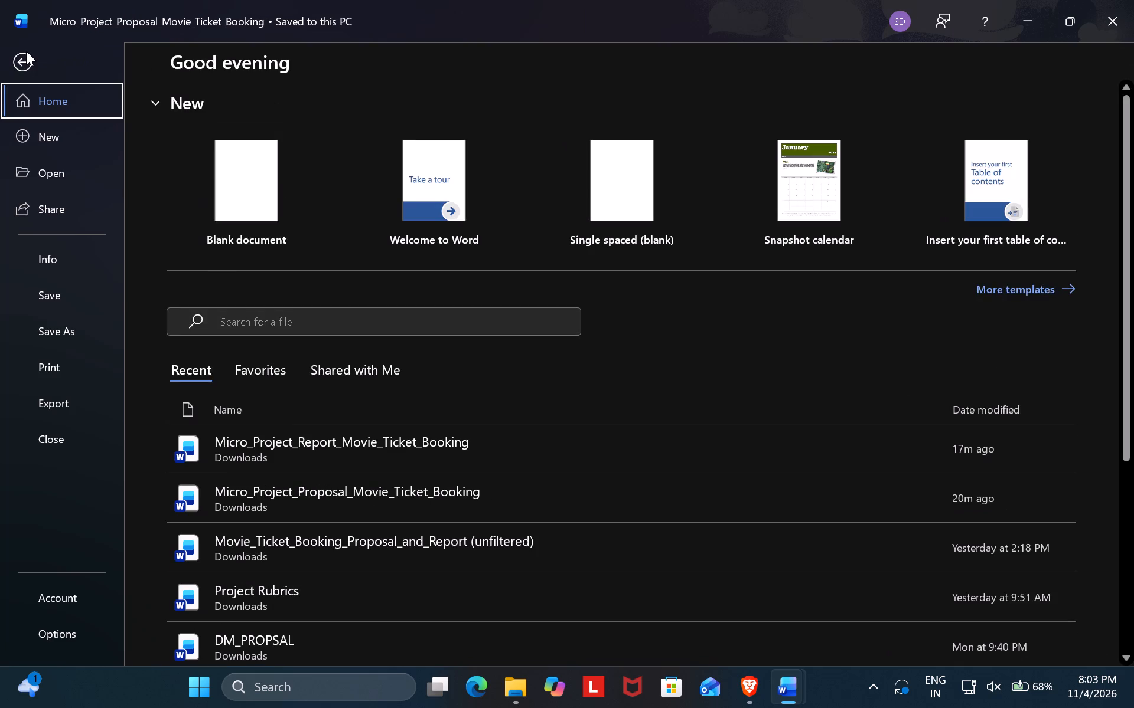
{"action": "left_click", "coordinate": [72, 402]}
{"action": "left_click", "coordinate": [498, 235]}
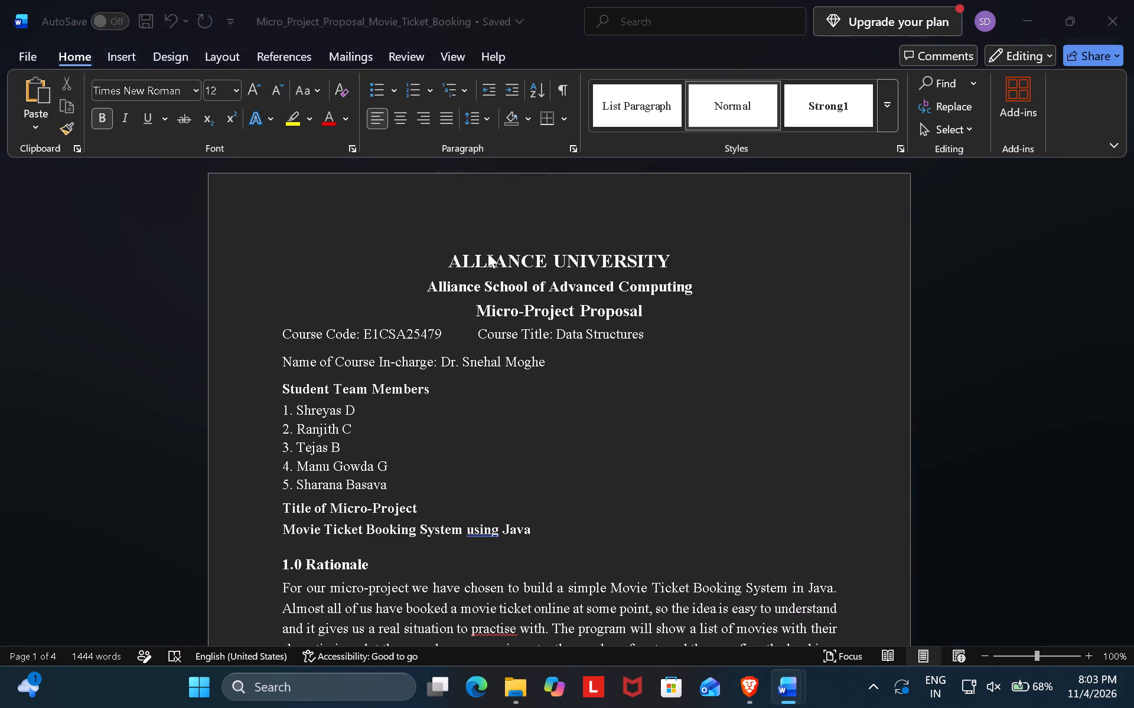
{"action": "key", "text": "ctrl+BackSpace"}
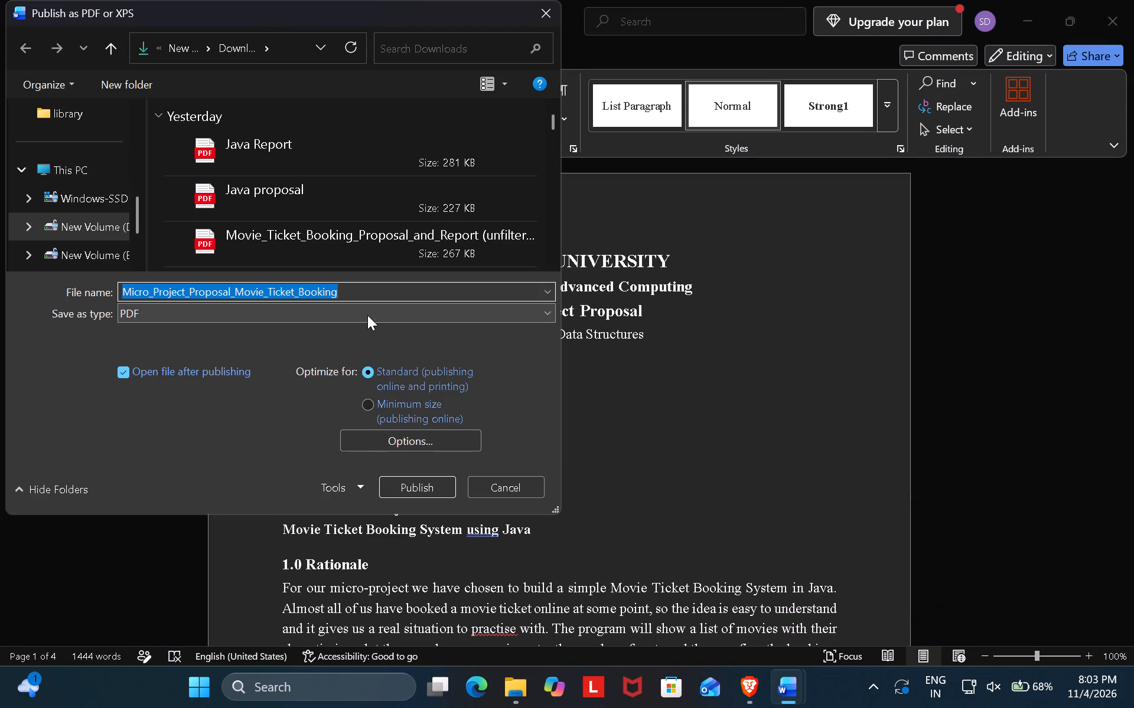
{"action": "key", "text": "ctrl+BackSpace"}
{"action": "key", "text": "BackSpace"}
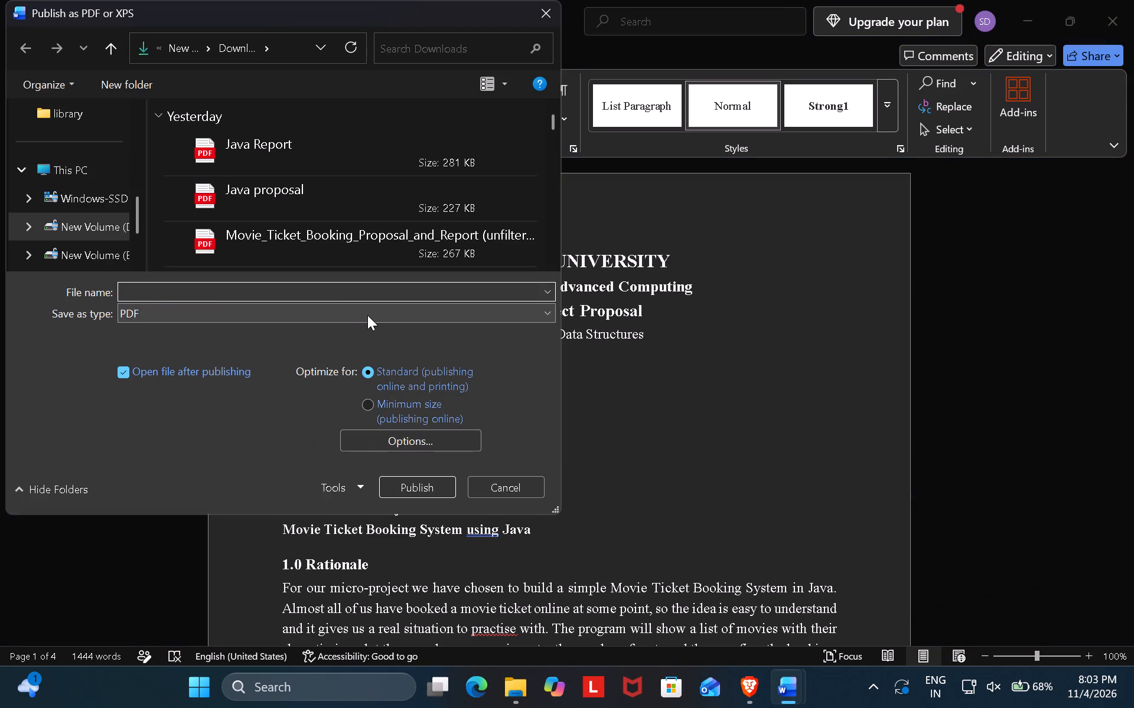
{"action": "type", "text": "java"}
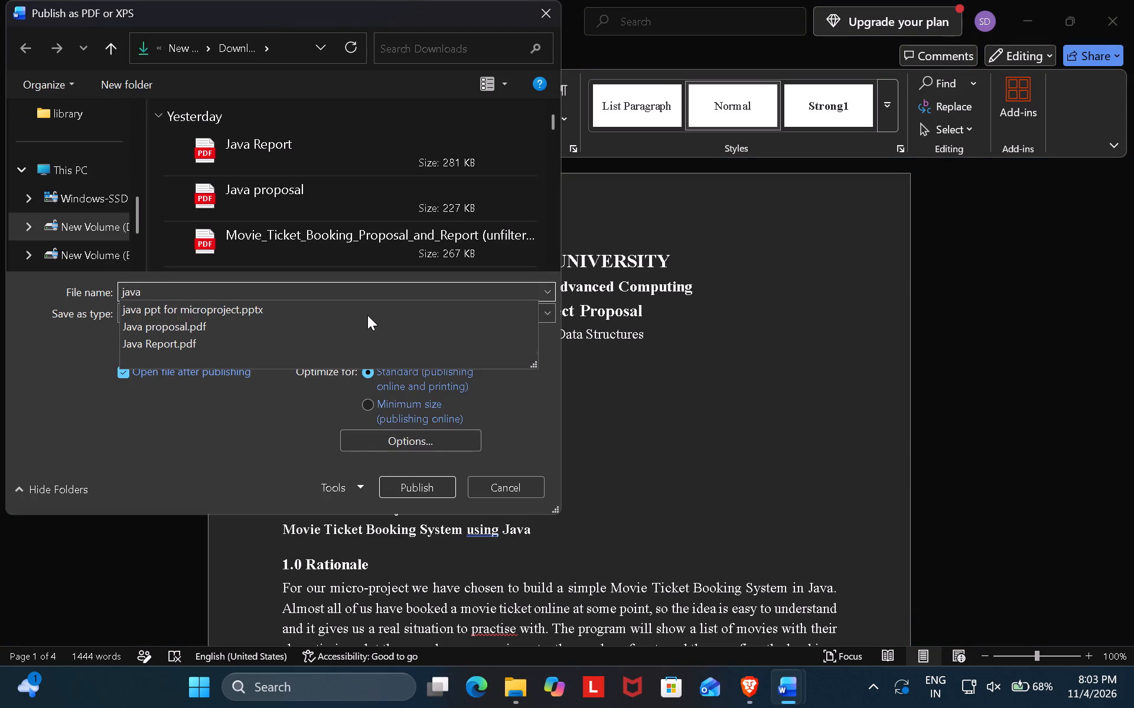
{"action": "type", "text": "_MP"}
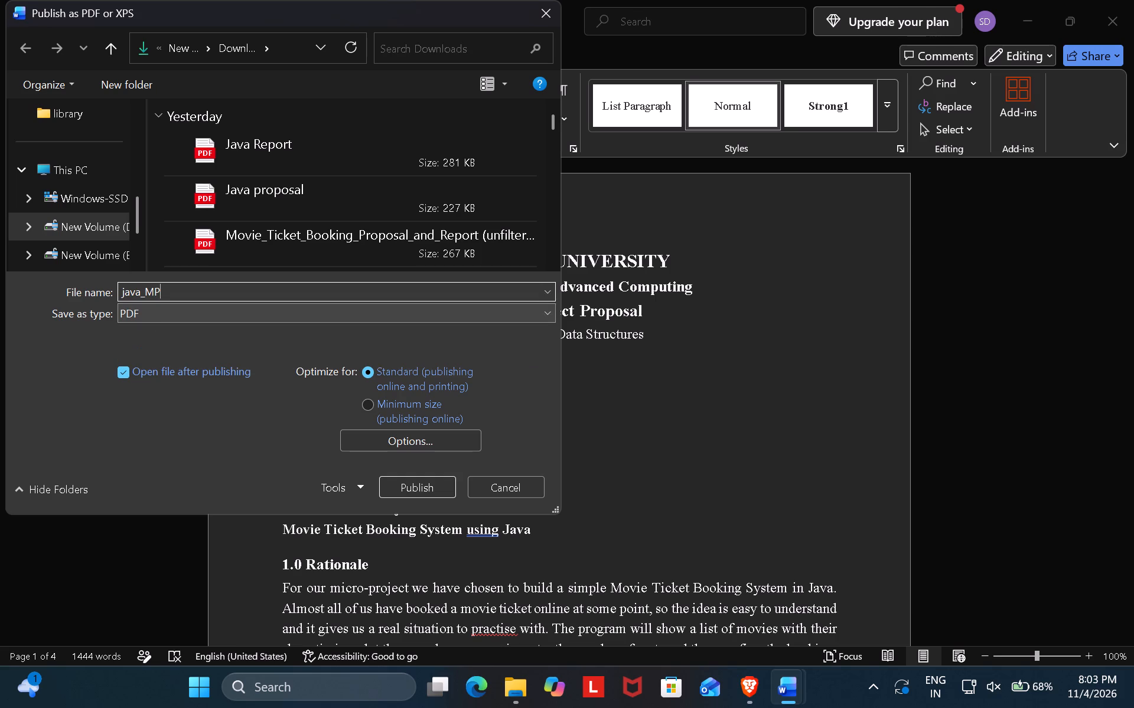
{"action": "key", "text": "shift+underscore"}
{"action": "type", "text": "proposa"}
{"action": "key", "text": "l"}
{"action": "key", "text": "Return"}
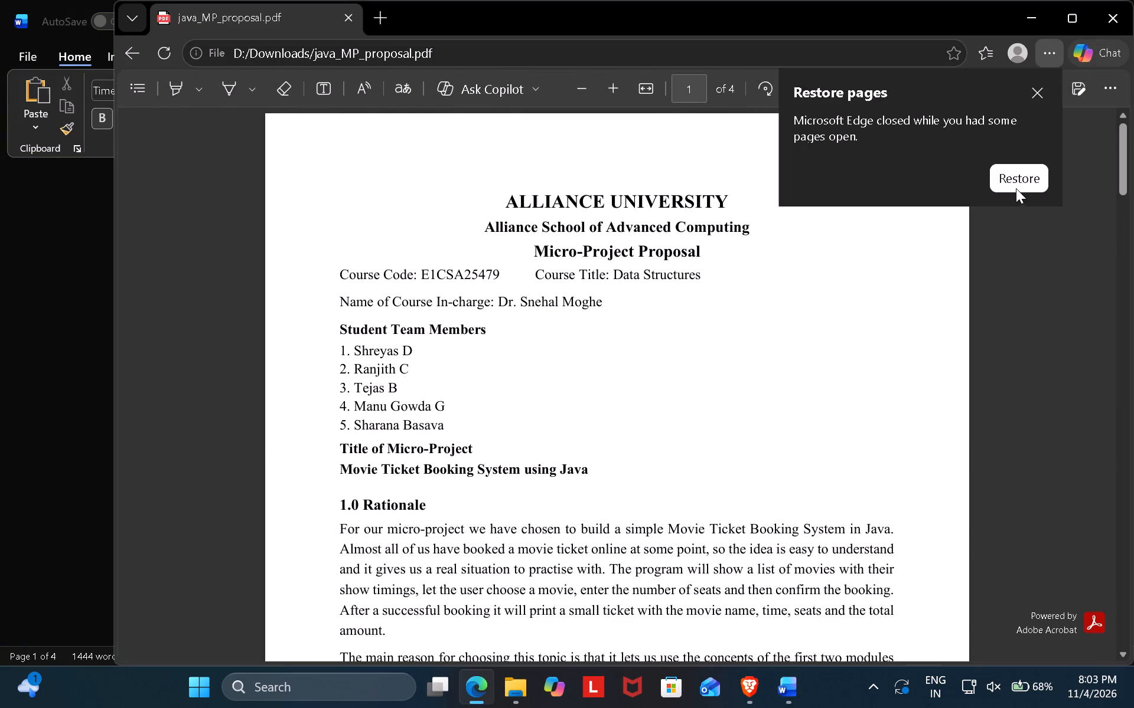
Dismiss the restore prompt in Edge and review the exported proposal PDF's section layout, Action Plan table and page footers.
{"action": "left_click", "coordinate": [1043, 94]}
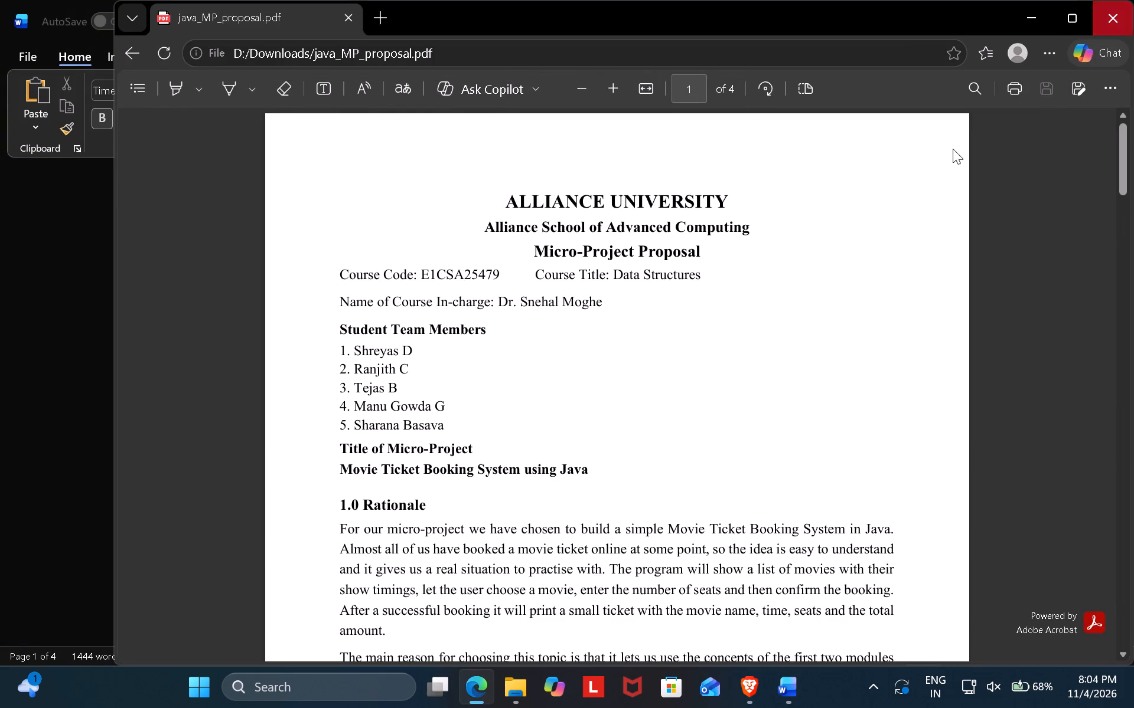
{"action": "scroll", "coordinate": [704, 407], "scroll_direction": "down", "scroll_amount": 7}
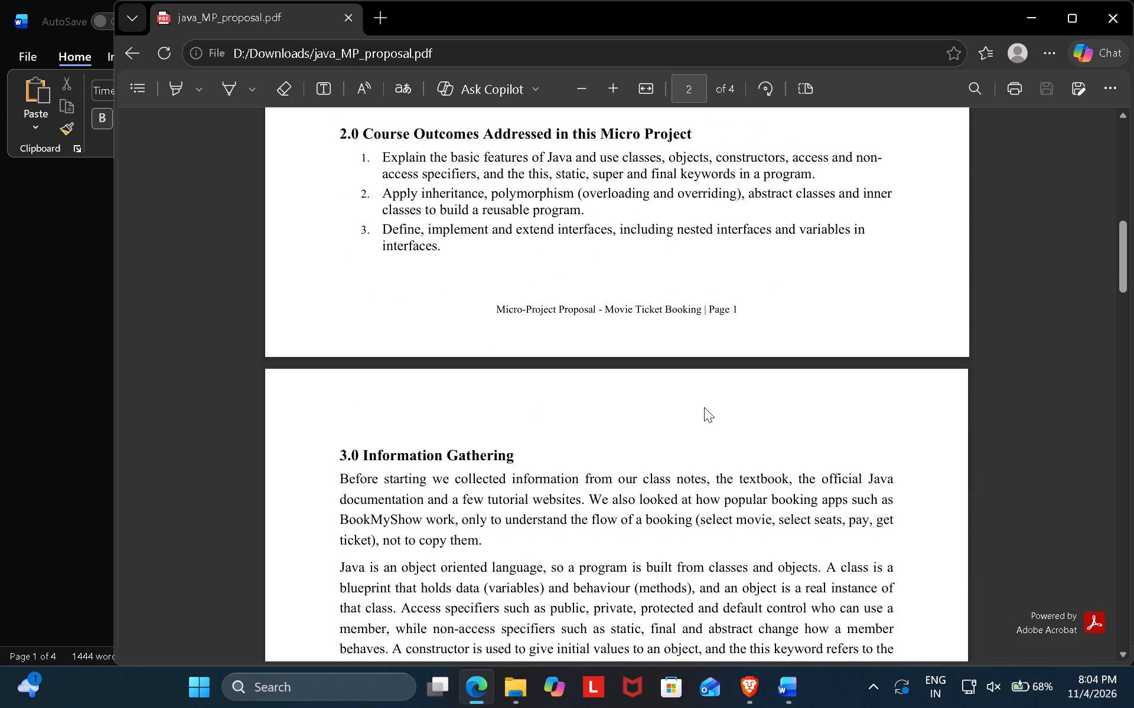
{"action": "scroll", "coordinate": [704, 407], "scroll_direction": "down", "scroll_amount": 3}
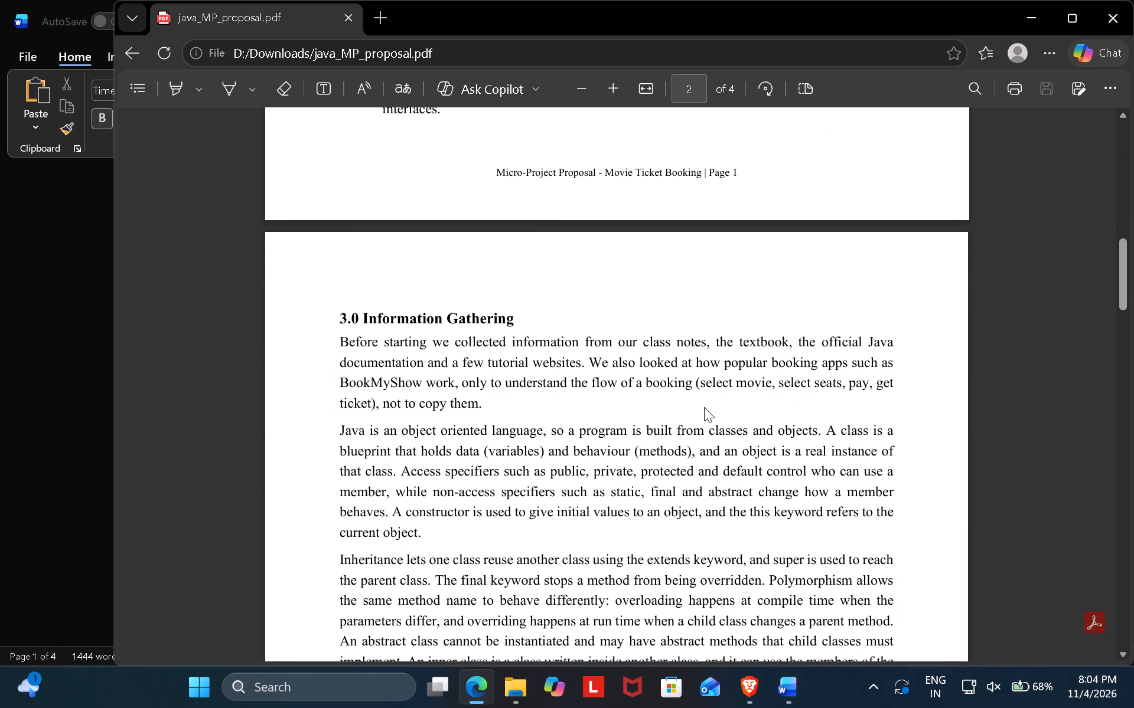
{"action": "scroll", "coordinate": [704, 407], "scroll_direction": "down", "scroll_amount": 7}
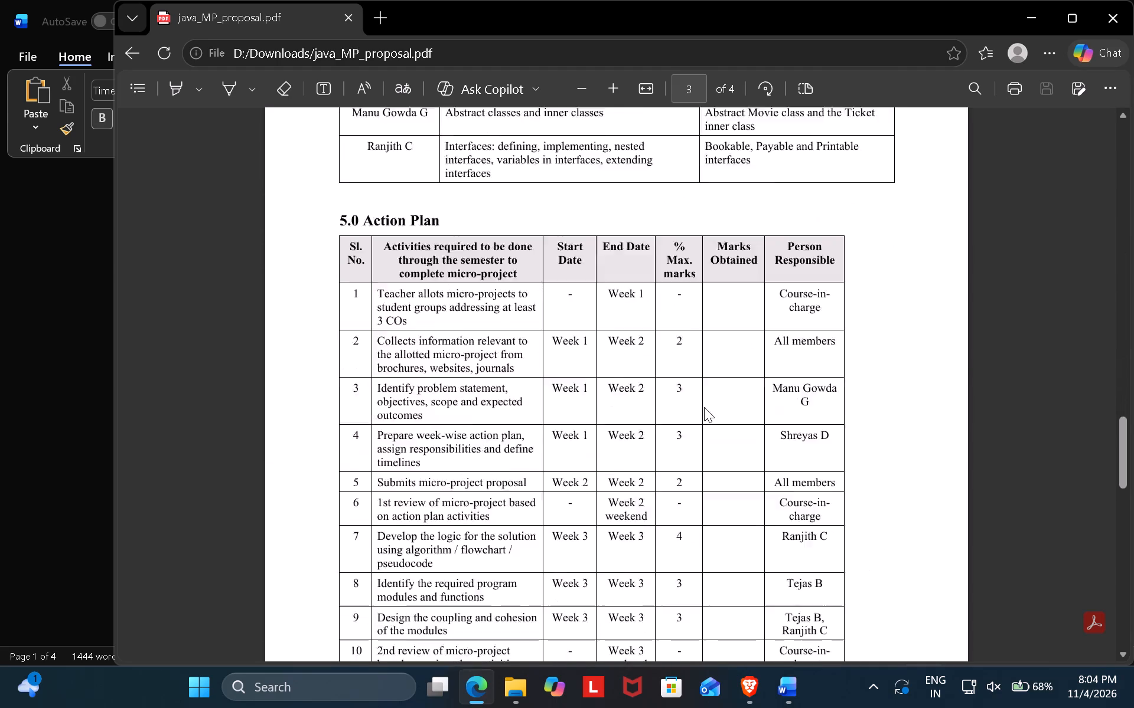
{"action": "scroll", "coordinate": [704, 407], "scroll_direction": "down", "scroll_amount": 6}
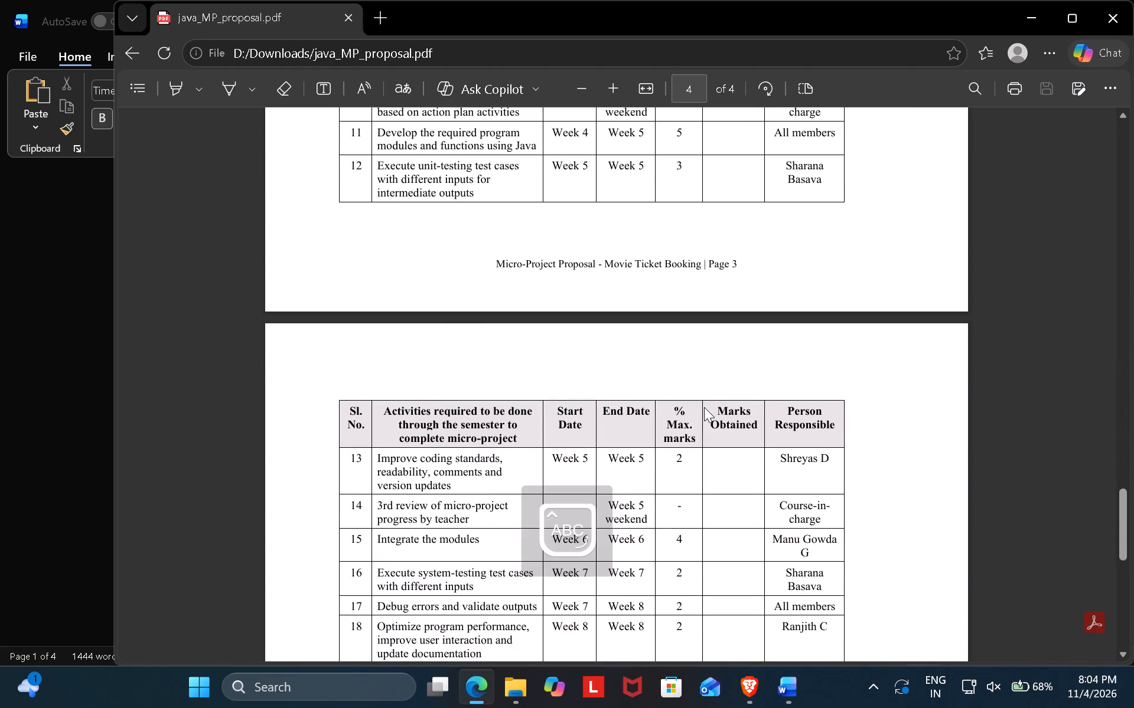
Return to the proposal in Word and replace the first page's whole footer text with 1.
{"action": "key", "text": "alt+Tab"}
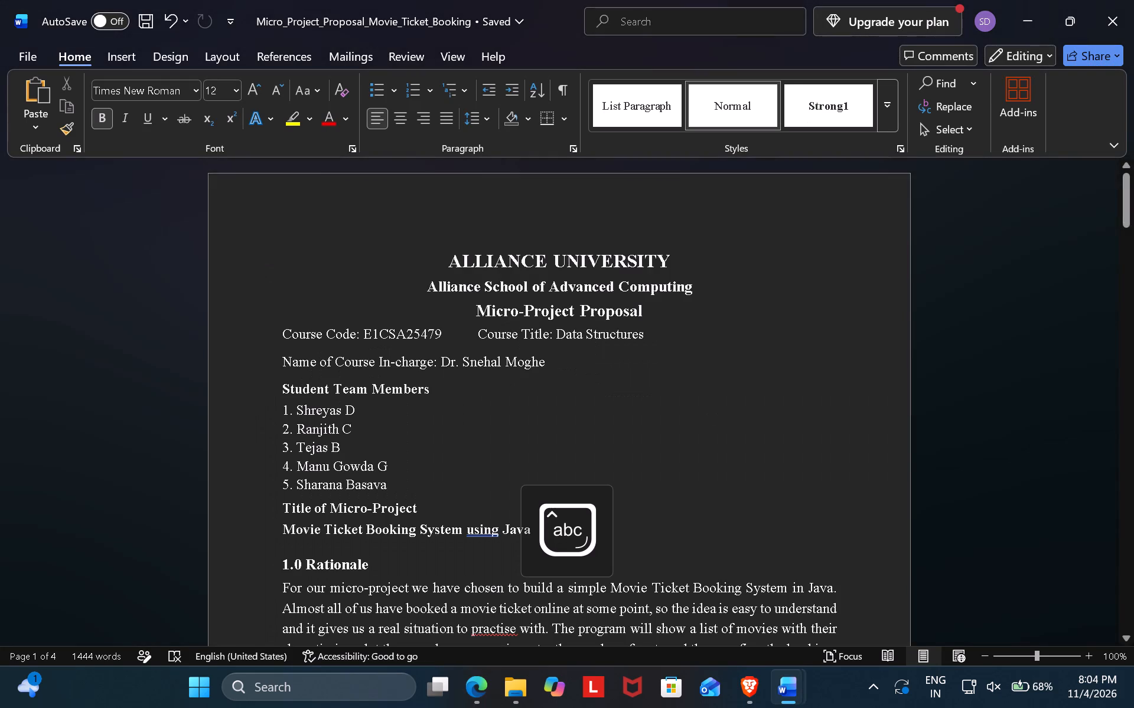
{"action": "scroll", "coordinate": [511, 470], "scroll_direction": "down", "scroll_amount": 3}
{"action": "left_click", "coordinate": [592, 368]}
{"action": "double_click", "coordinate": [592, 368]}
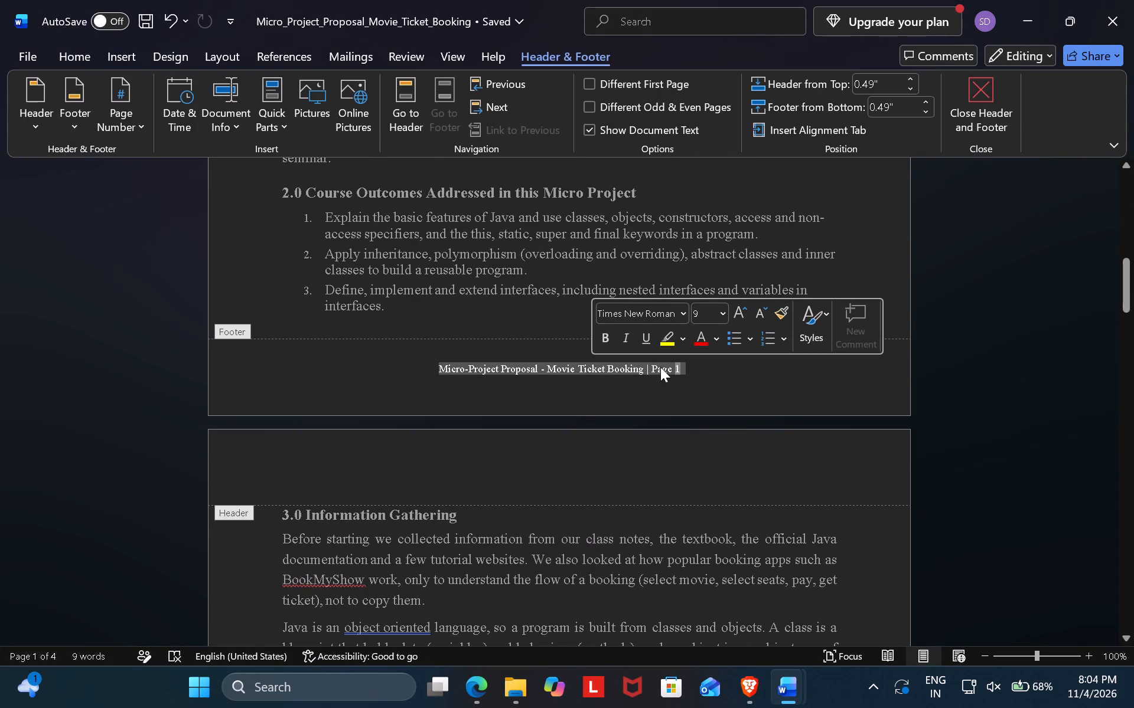
{"action": "key", "text": "BackSpace"}
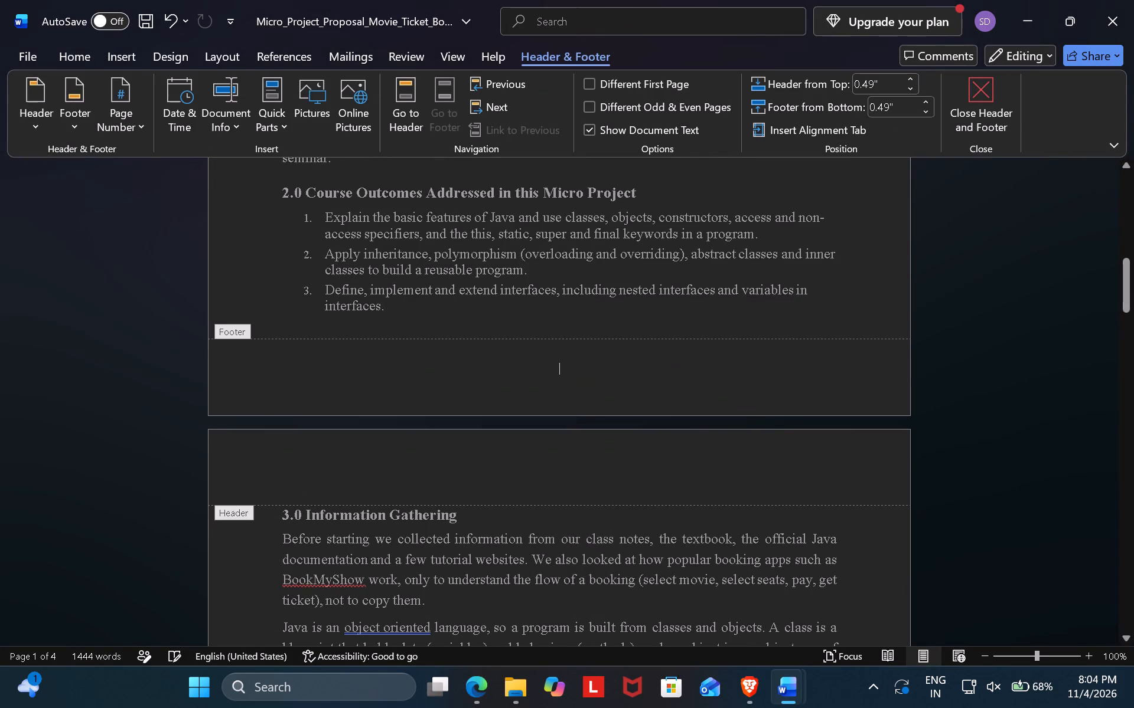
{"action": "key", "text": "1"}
Replace the footer number on page 2 with 2 and check the first page's footer.
{"action": "scroll", "coordinate": [638, 473], "scroll_direction": "down", "scroll_amount": 1}
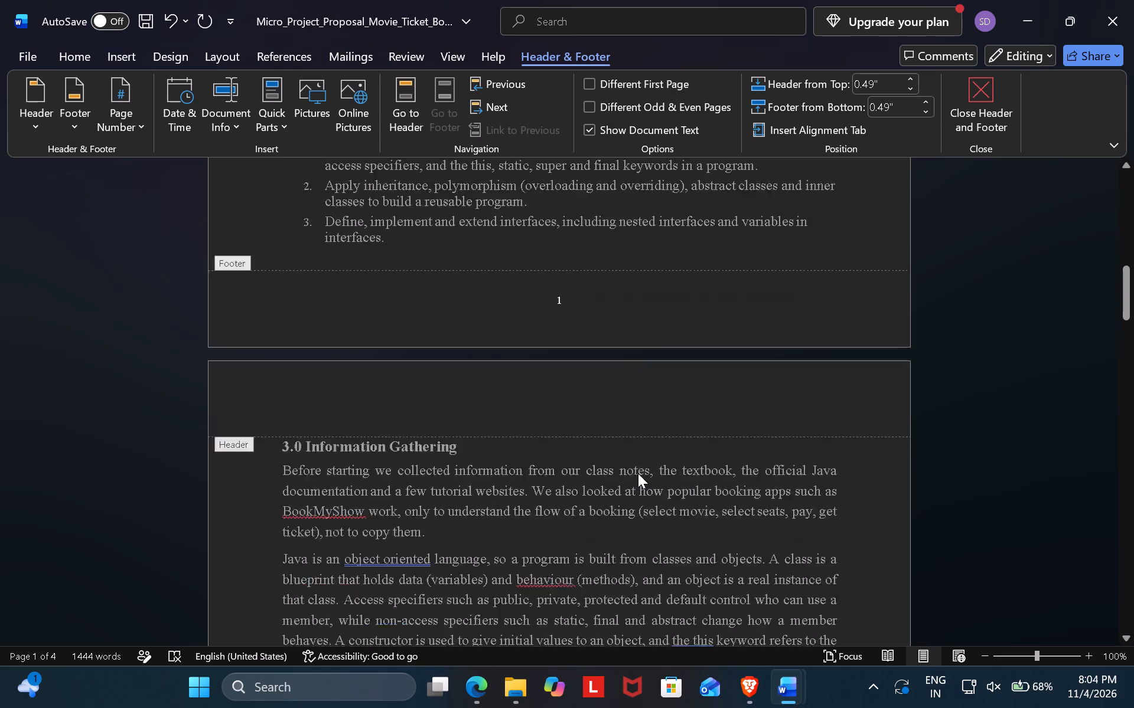
{"action": "scroll", "coordinate": [638, 473], "scroll_direction": "down", "scroll_amount": 4}
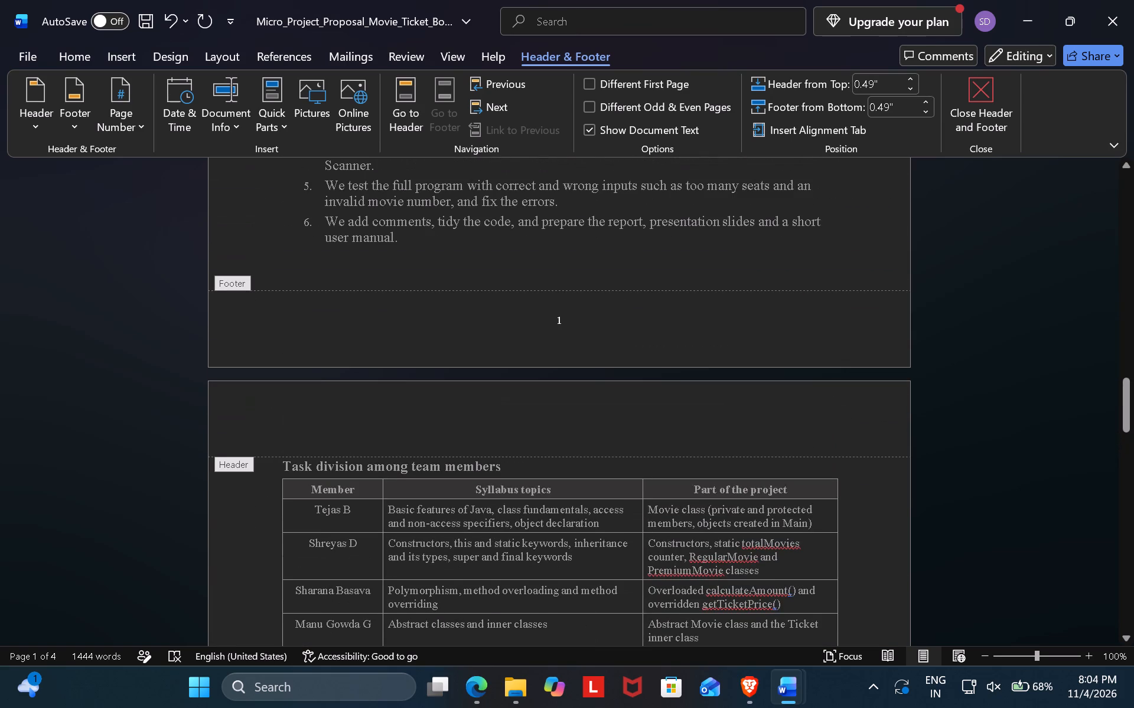
{"action": "left_click", "coordinate": [556, 340]}
{"action": "key", "text": "Delete"}
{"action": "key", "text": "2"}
{"action": "scroll", "coordinate": [568, 323], "scroll_direction": "up", "scroll_amount": 1}
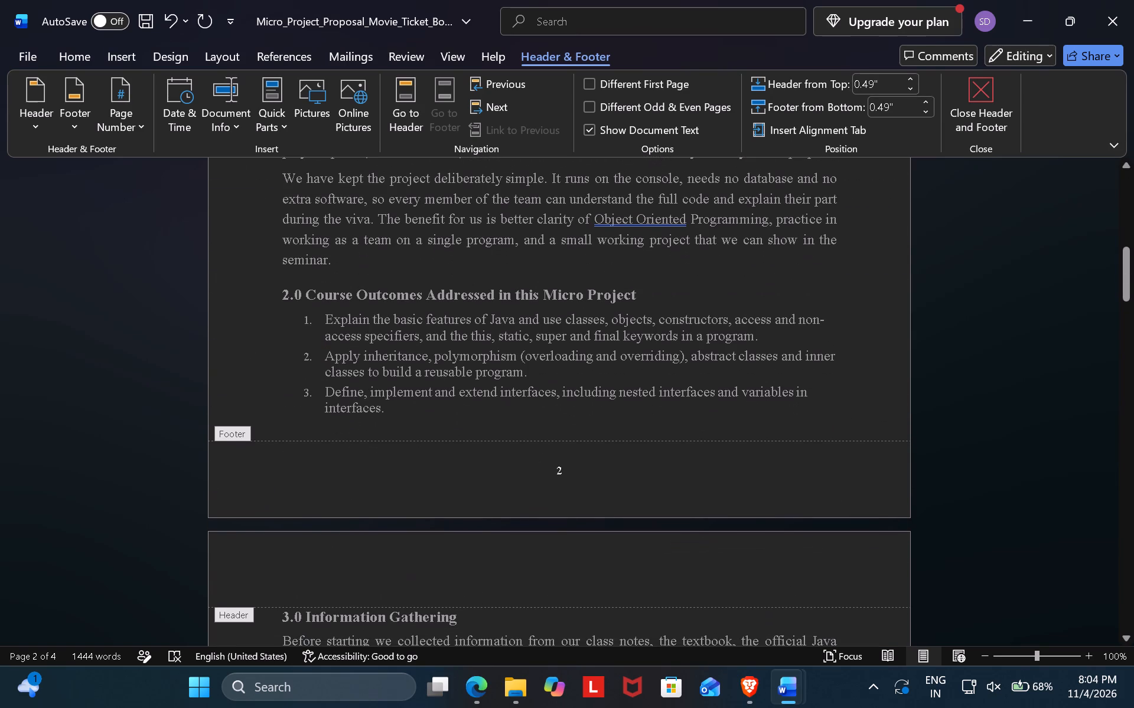
Undo the recent footer edits in the proposal to restore the original footer text with its automatic page numbering.
{"action": "scroll", "coordinate": [568, 323], "scroll_direction": "up", "scroll_amount": 3}
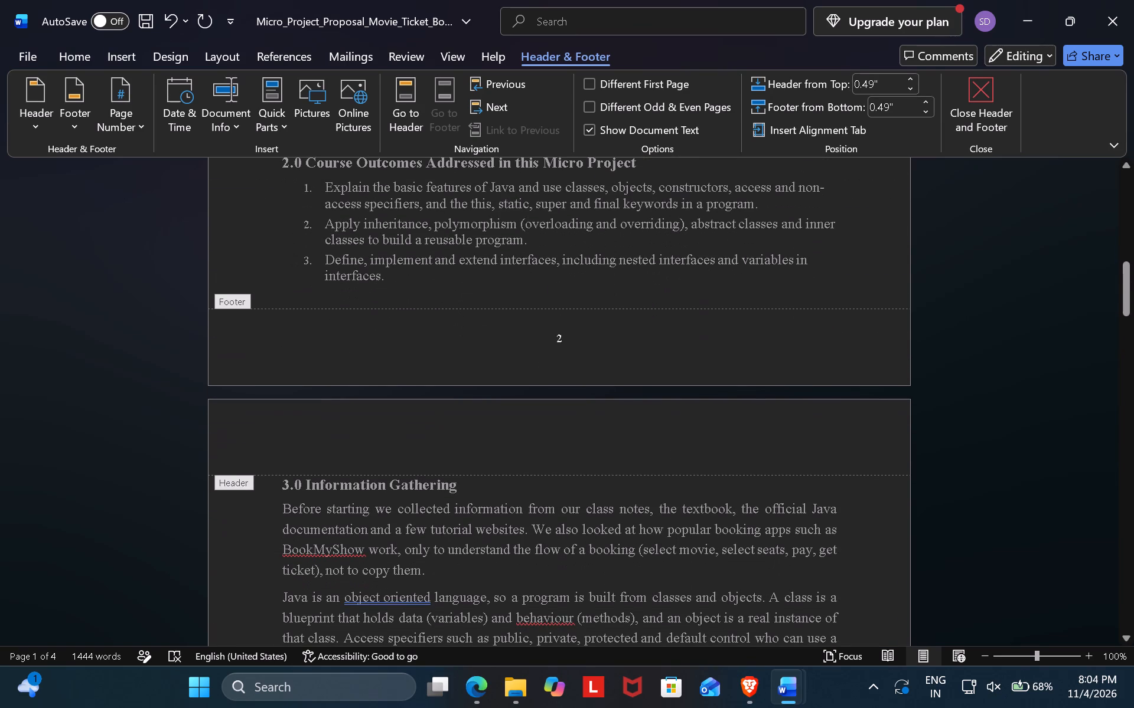
{"action": "scroll", "coordinate": [568, 323], "scroll_direction": "up", "scroll_amount": 1}
{"action": "key", "text": "ctrl+z"}
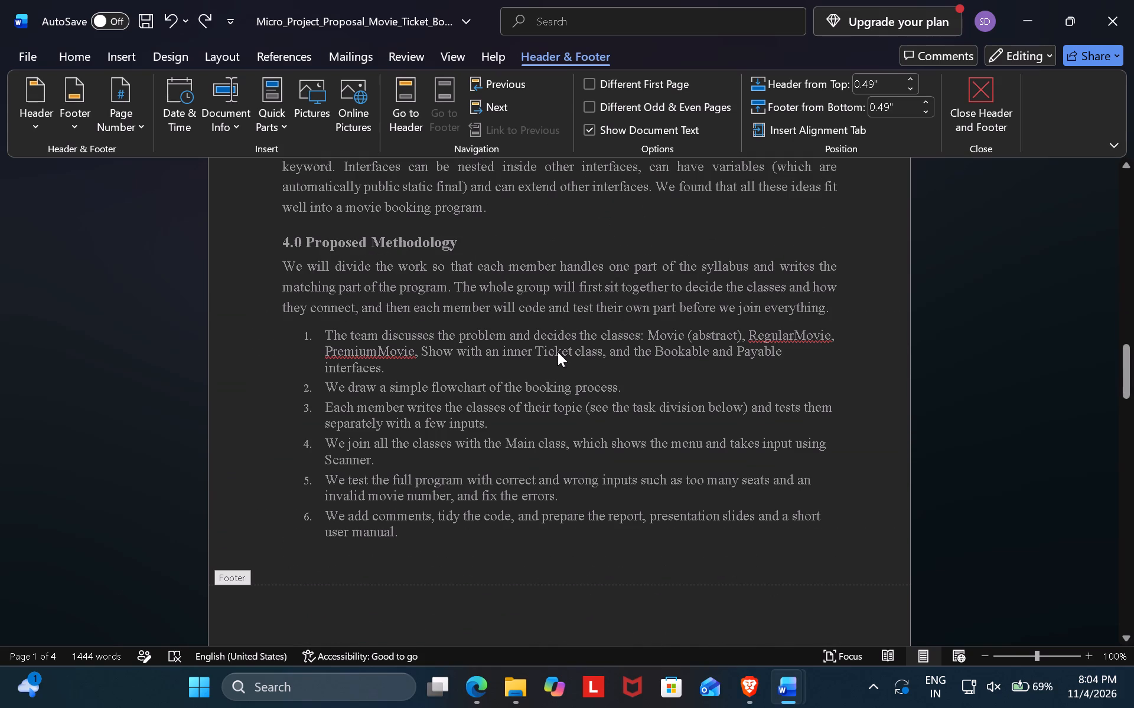
{"action": "key", "text": "ctrl+z"}
{"action": "key", "text": "ctrl+z"}
{"action": "scroll", "coordinate": [589, 401], "scroll_direction": "up", "scroll_amount": 2}
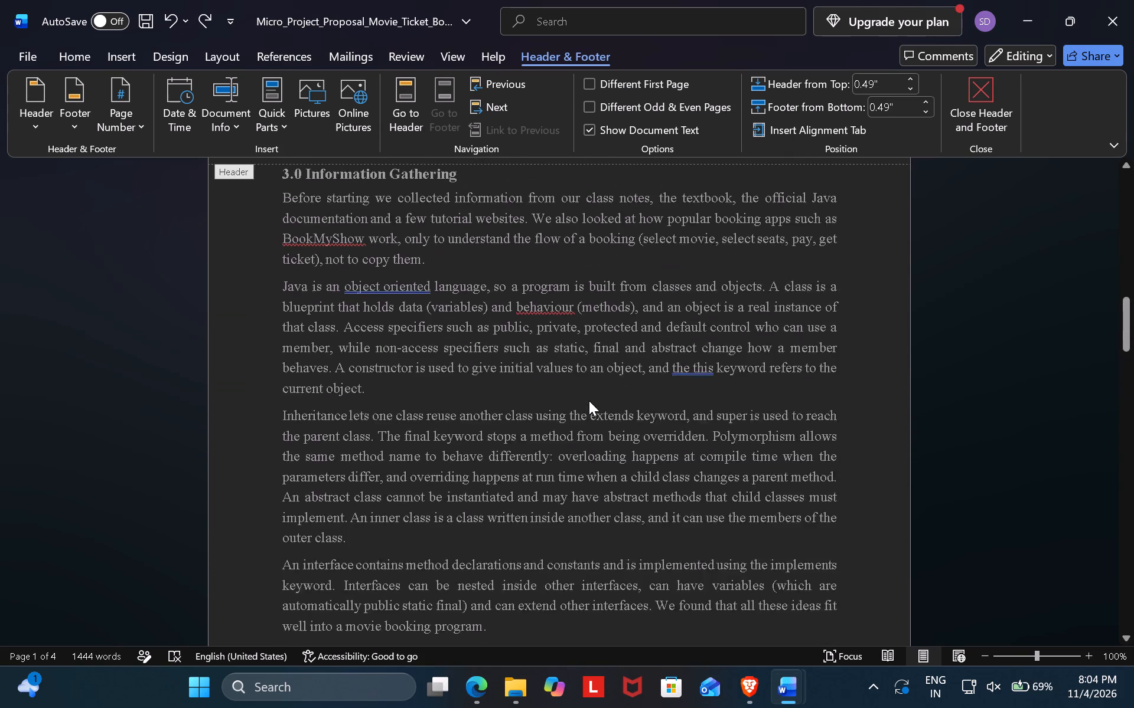
{"action": "scroll", "coordinate": [589, 401], "scroll_direction": "up", "scroll_amount": 4}
{"action": "key", "text": "ctrl+z"}
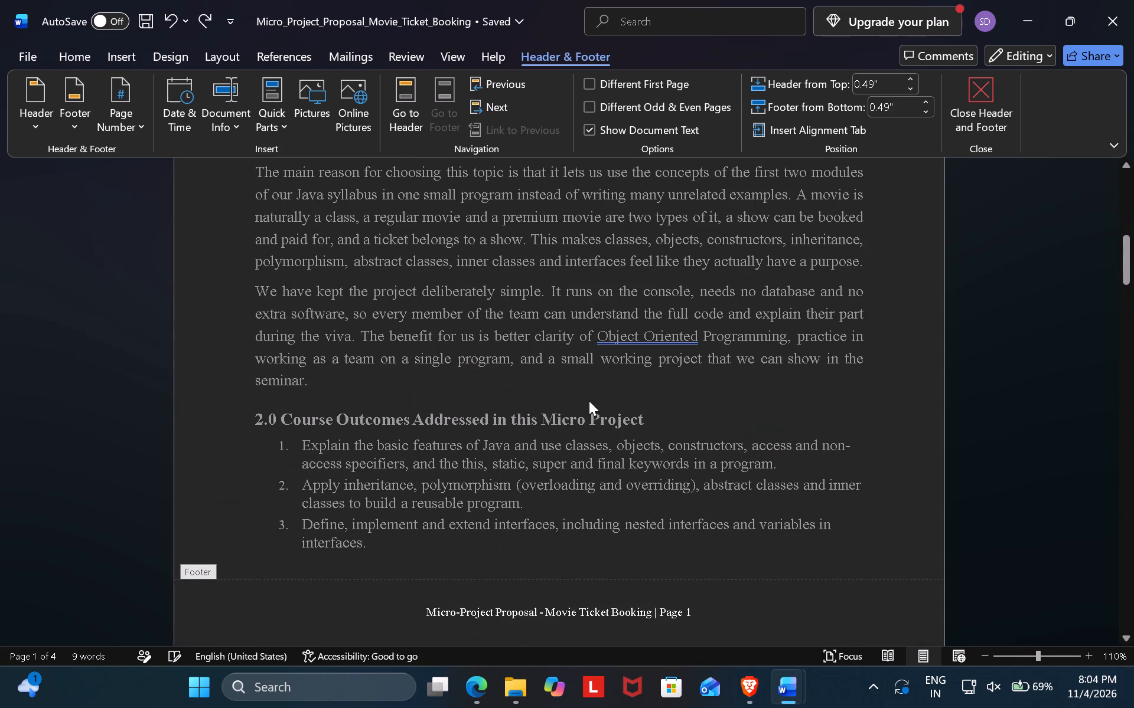
{"action": "scroll", "coordinate": [576, 633], "scroll_direction": "down", "scroll_amount": 5}
{"action": "scroll", "coordinate": [576, 633], "scroll_direction": "up", "scroll_amount": 1}
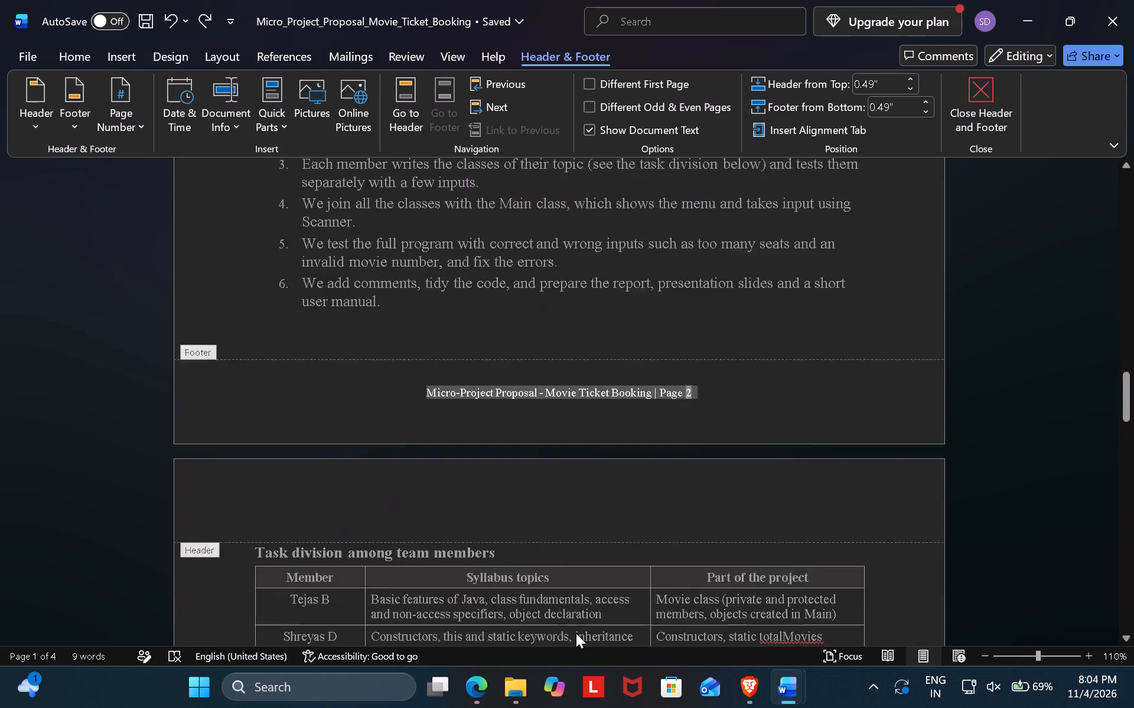
{"action": "scroll", "coordinate": [576, 633], "scroll_direction": "up", "scroll_amount": 1}
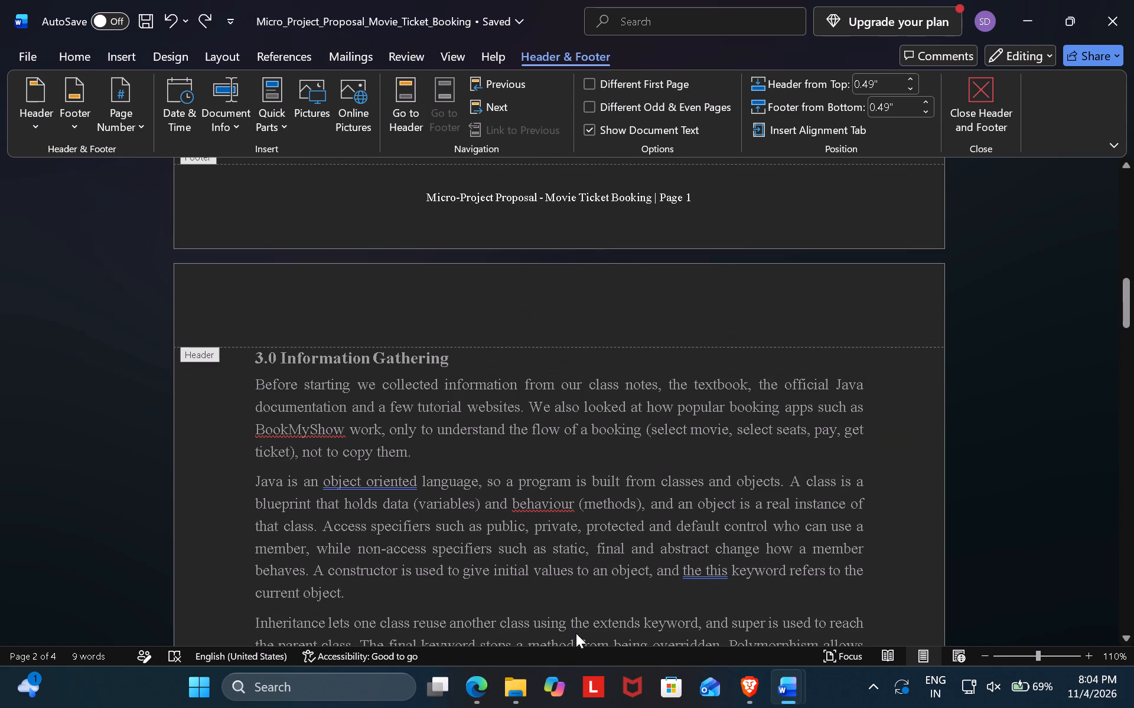
Delete "Micro-Project Proposal - Movie Ticket Booking | Page" from the first page's footer, keeping only the page number field.
{"action": "left_click", "coordinate": [659, 408]}
{"action": "left_click", "coordinate": [658, 193]}
{"action": "key", "text": "ctrl+BackSpace"}
{"action": "key", "text": "ctrl+BackSpace"}
{"action": "key", "text": "ctrl+BackSpace"}
{"action": "key", "text": "ctrl+BackSpace"}
{"action": "key", "text": "ctrl+BackSpace"}
{"action": "key", "text": "ctrl+BackSpace"}
{"action": "key", "text": "ctrl+BackSpace"}
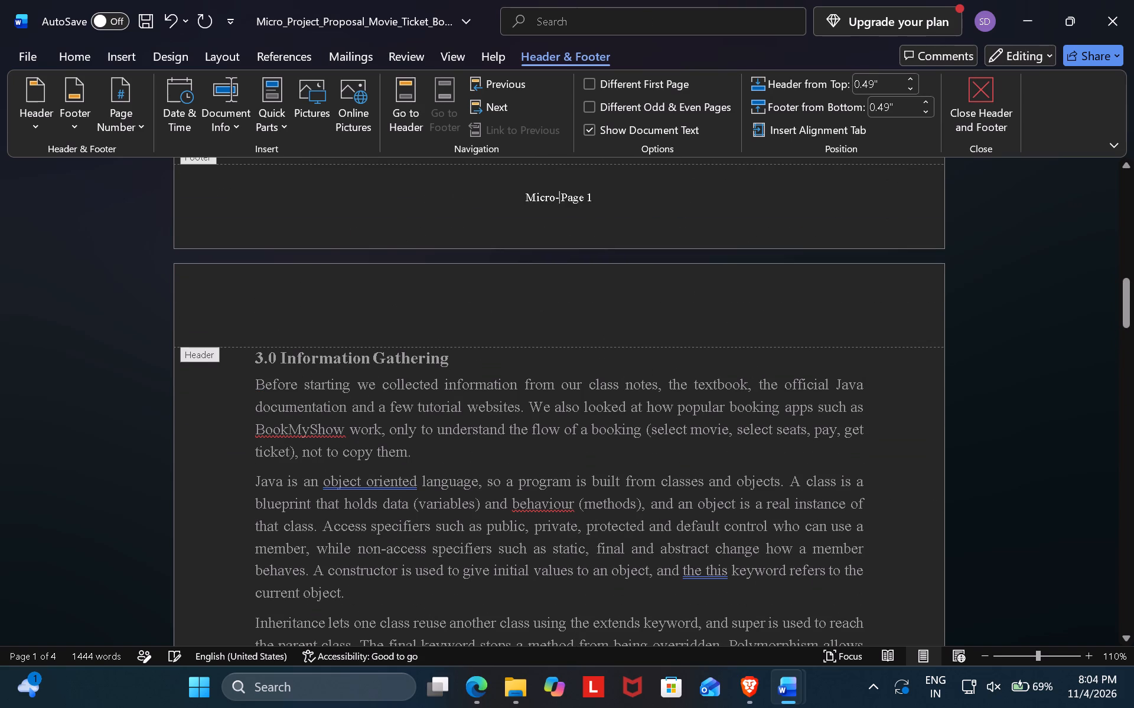
{"action": "key", "text": "ctrl+BackSpace"}
{"action": "key", "text": "ctrl+BackSpace"}
{"action": "key", "text": "ctrl+BackSpace"}
{"action": "key", "text": "ctrl+Delete"}
{"action": "left_click", "coordinate": [710, 322]}
Check the footers through page 4 and save the proposal document.
{"action": "scroll", "coordinate": [660, 401], "scroll_direction": "down", "scroll_amount": 4}
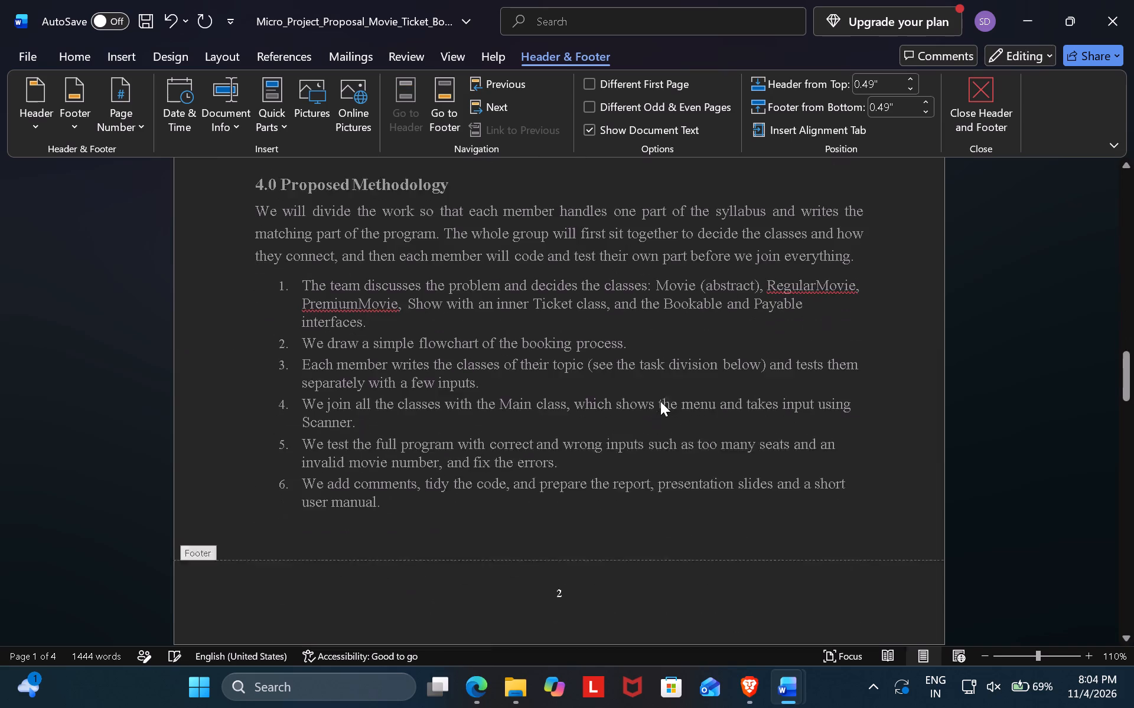
{"action": "scroll", "coordinate": [660, 401], "scroll_direction": "down", "scroll_amount": 6}
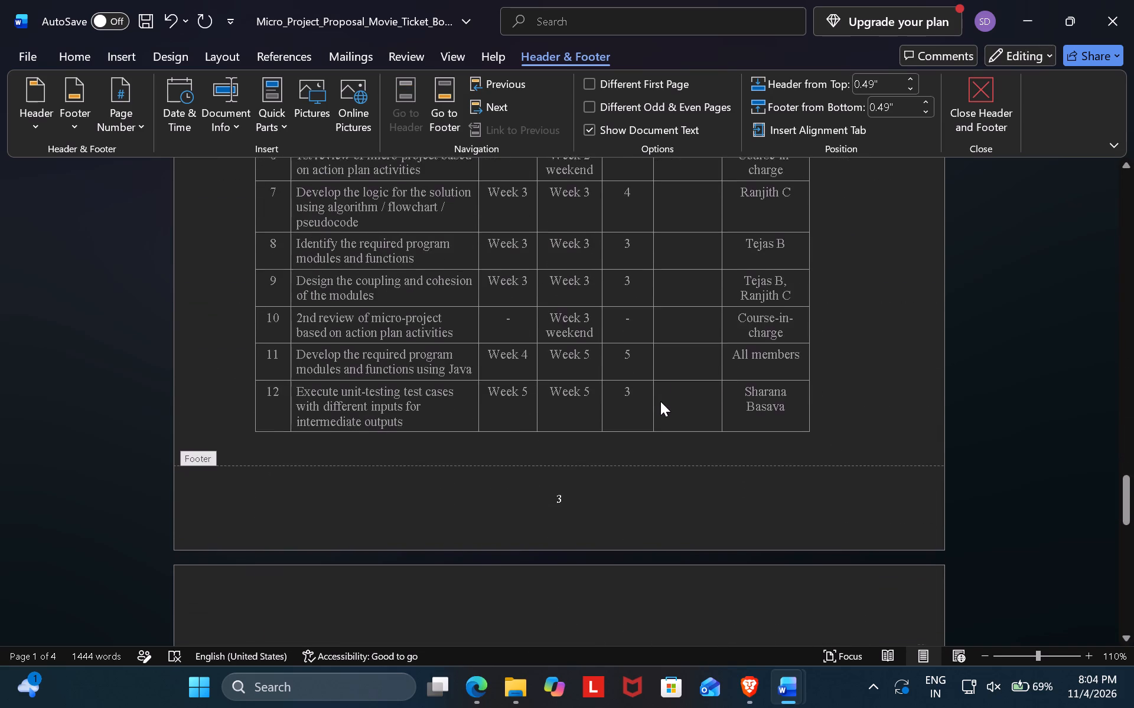
{"action": "scroll", "coordinate": [660, 401], "scroll_direction": "down", "scroll_amount": 8}
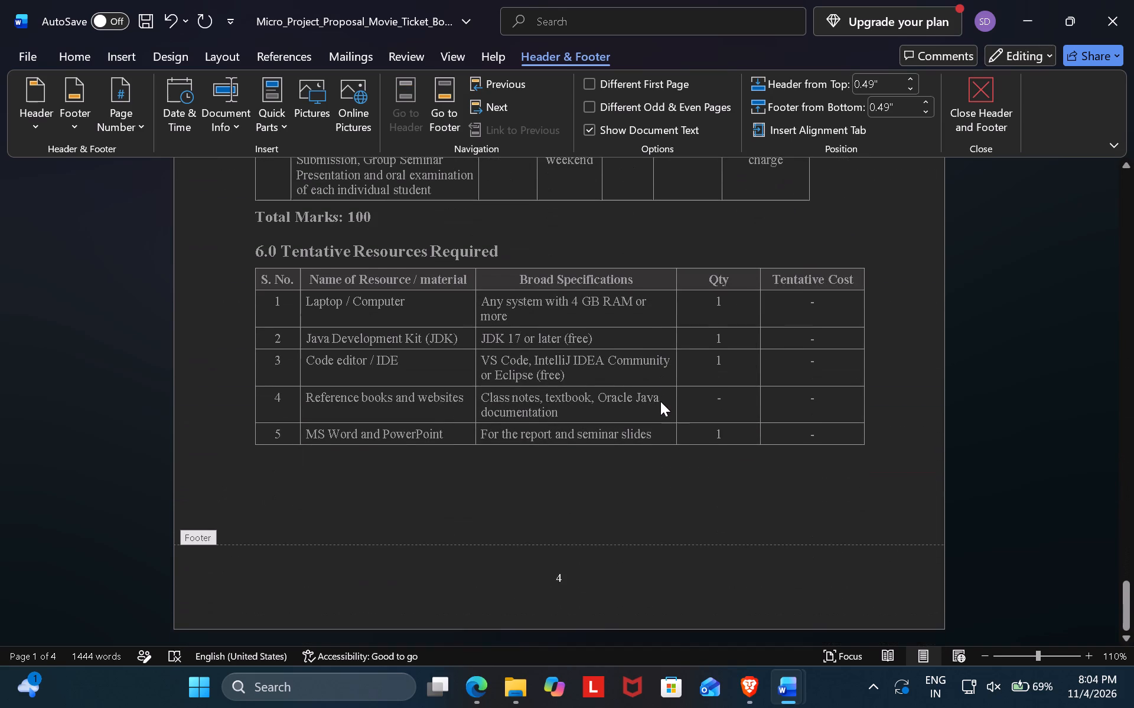
{"action": "scroll", "coordinate": [660, 401], "scroll_direction": "down", "scroll_amount": 1}
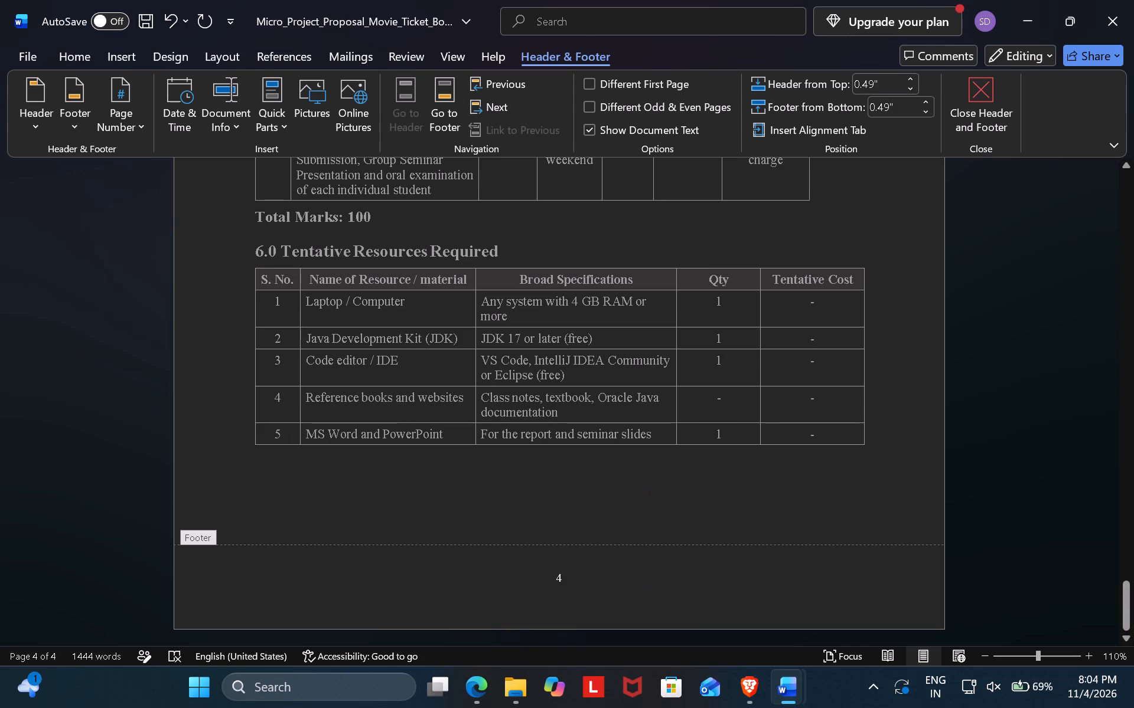
{"action": "key", "text": "ctrl+s"}
{"action": "left_click", "coordinate": [1009, 490]}
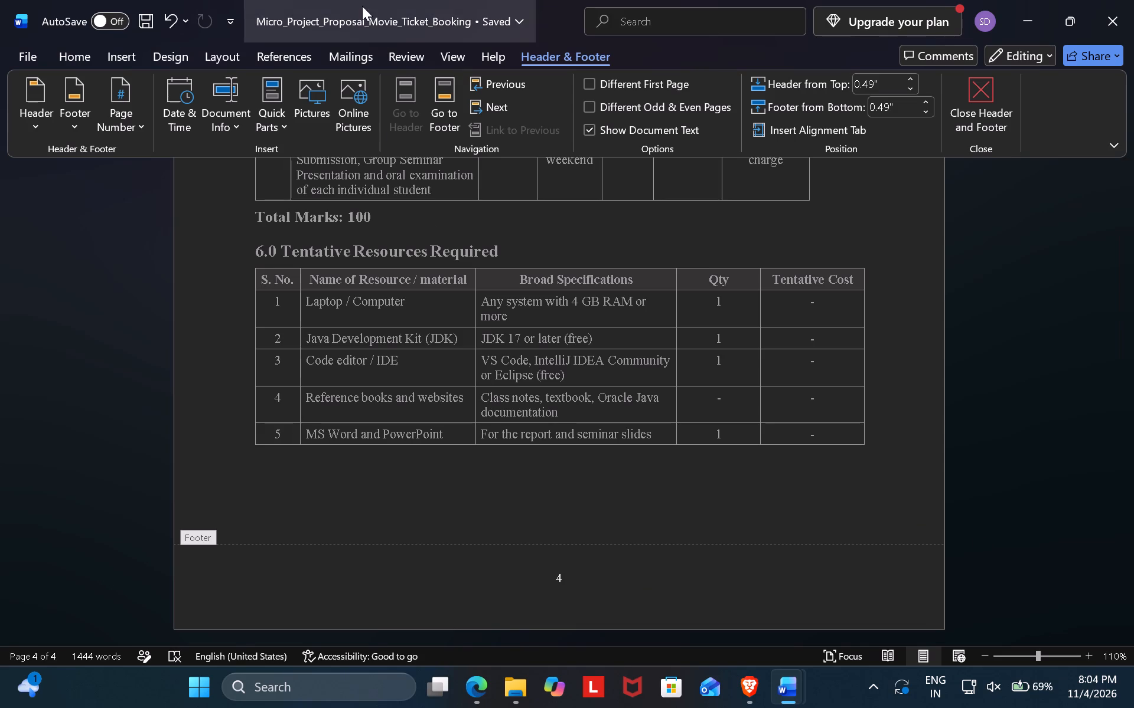
Export the proposal as a PDF in Downloads, replacing the existing java_MP_proposal file.
{"action": "left_click", "coordinate": [24, 55]}
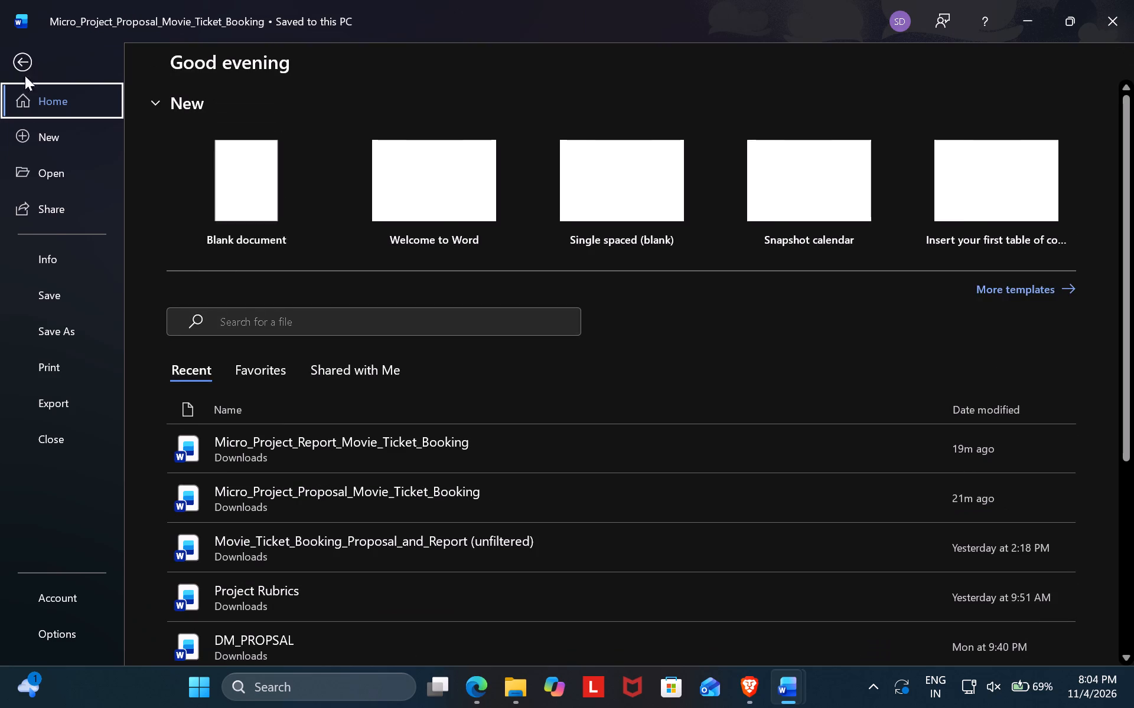
{"action": "left_click", "coordinate": [56, 414]}
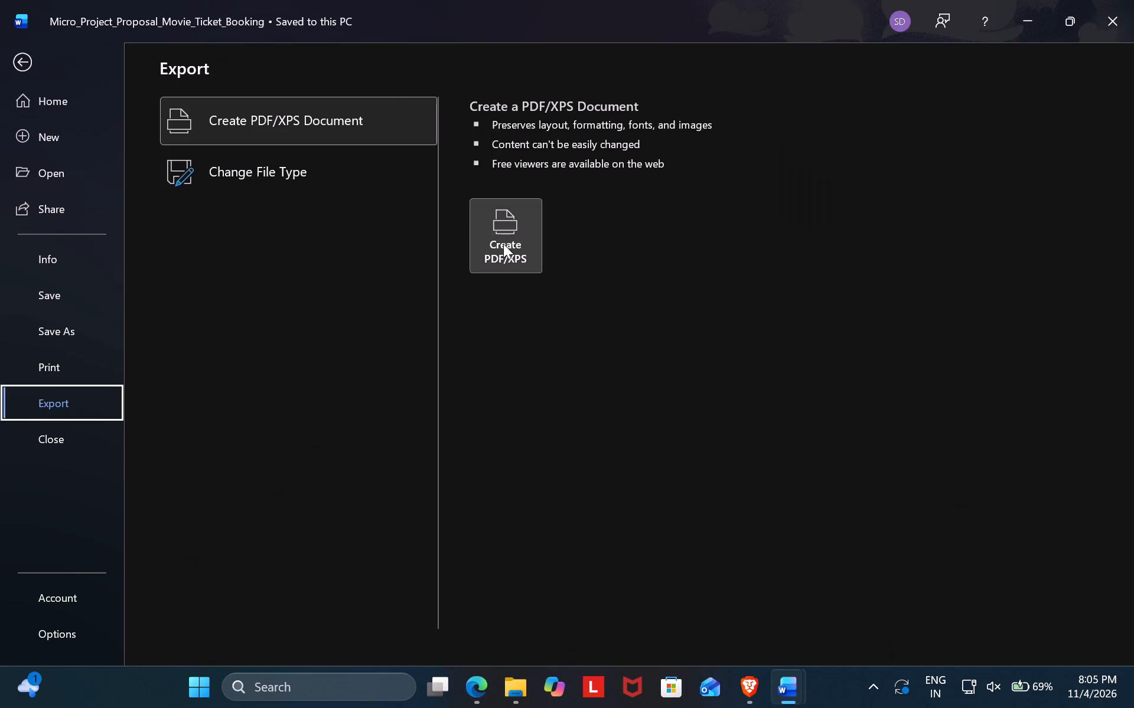
{"action": "left_click", "coordinate": [503, 244]}
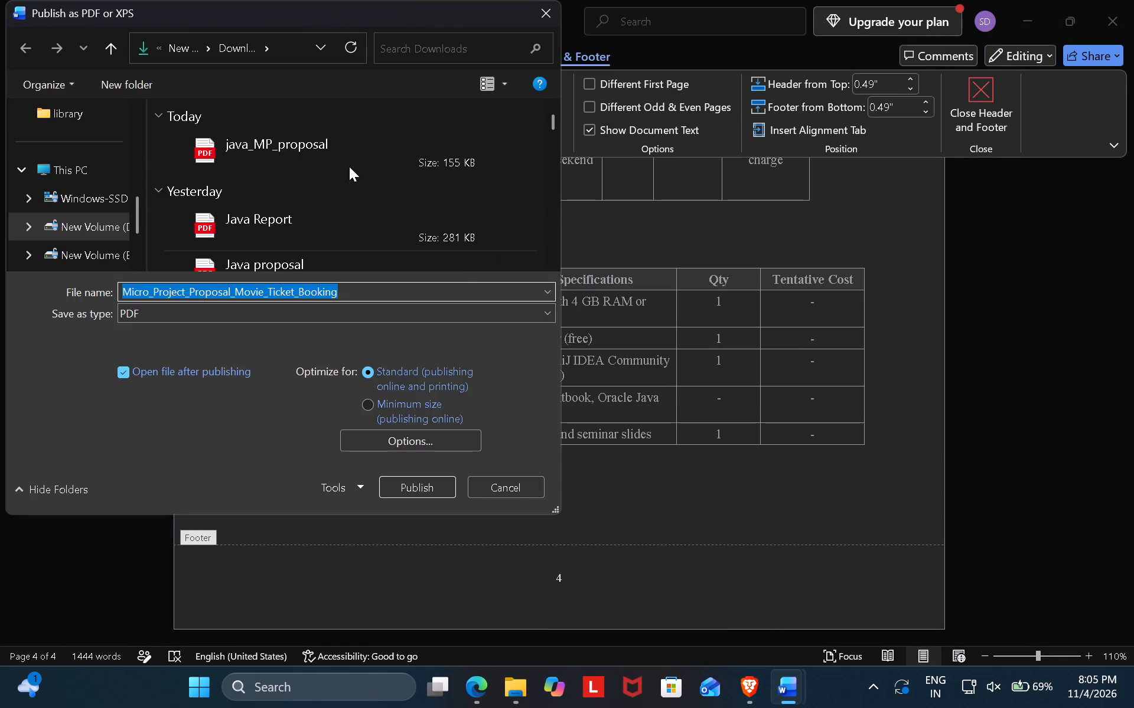
{"action": "left_click", "coordinate": [356, 160]}
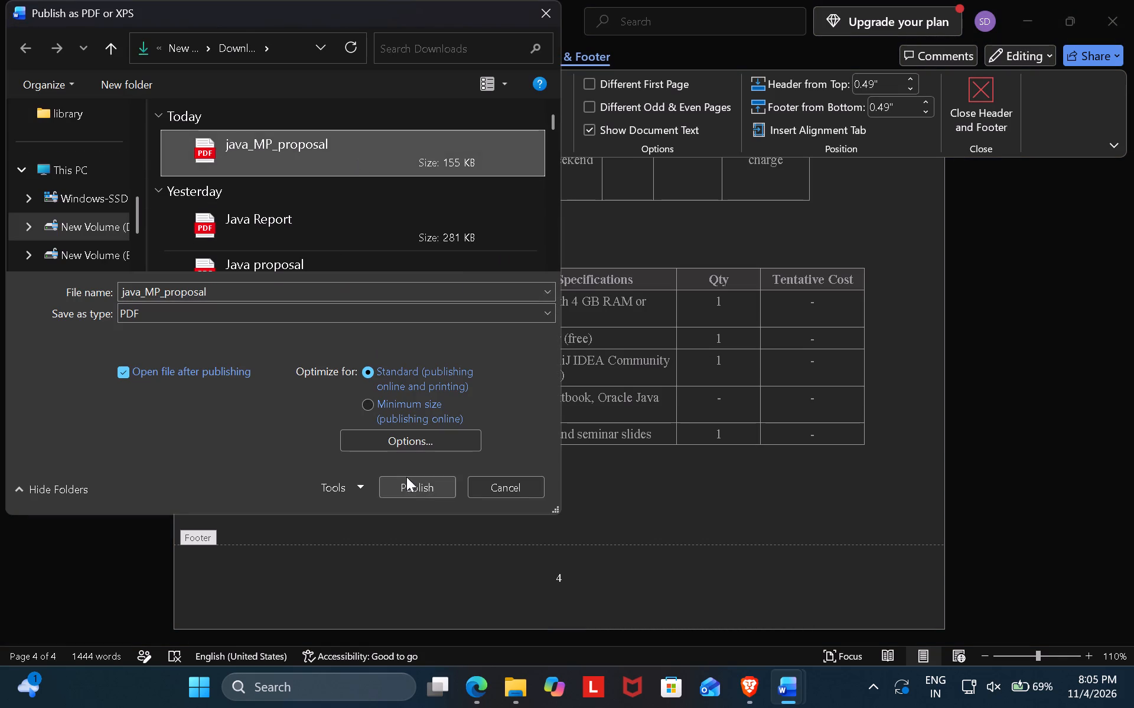
{"action": "left_click", "coordinate": [413, 486]}
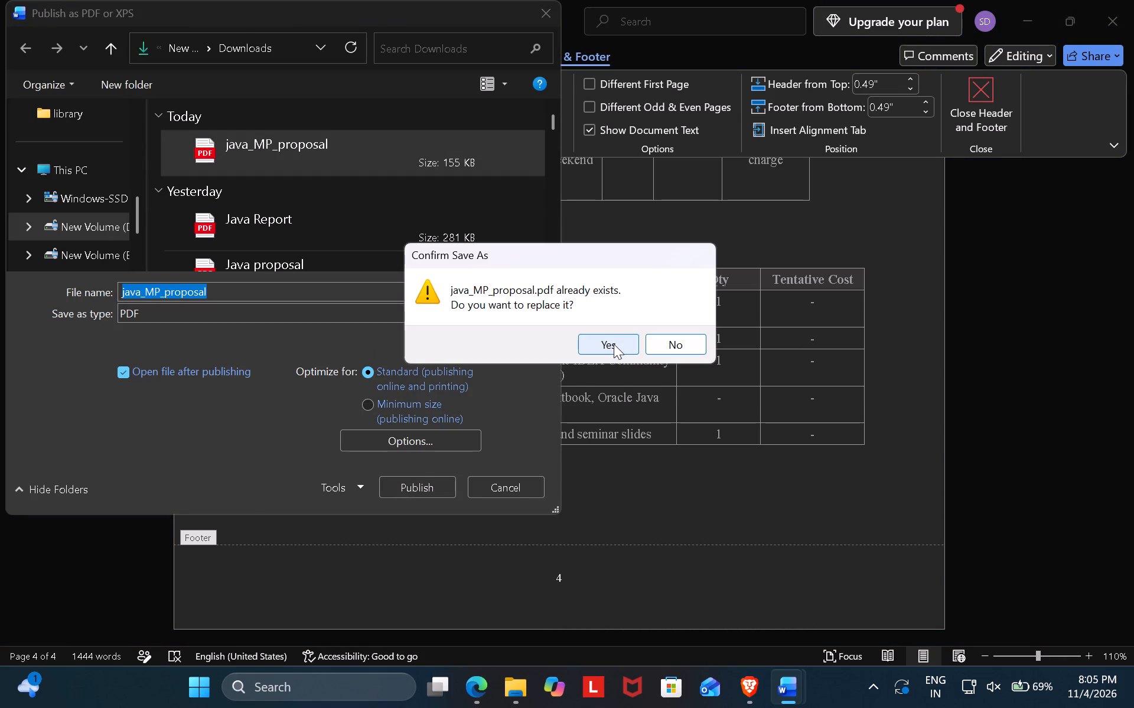
{"action": "left_click", "coordinate": [614, 344]}
Review the newly exported proposal PDF in Edge, compare it with the earlier copy's last page, and close the browser.
{"action": "scroll", "coordinate": [563, 355], "scroll_direction": "up", "scroll_amount": 3}
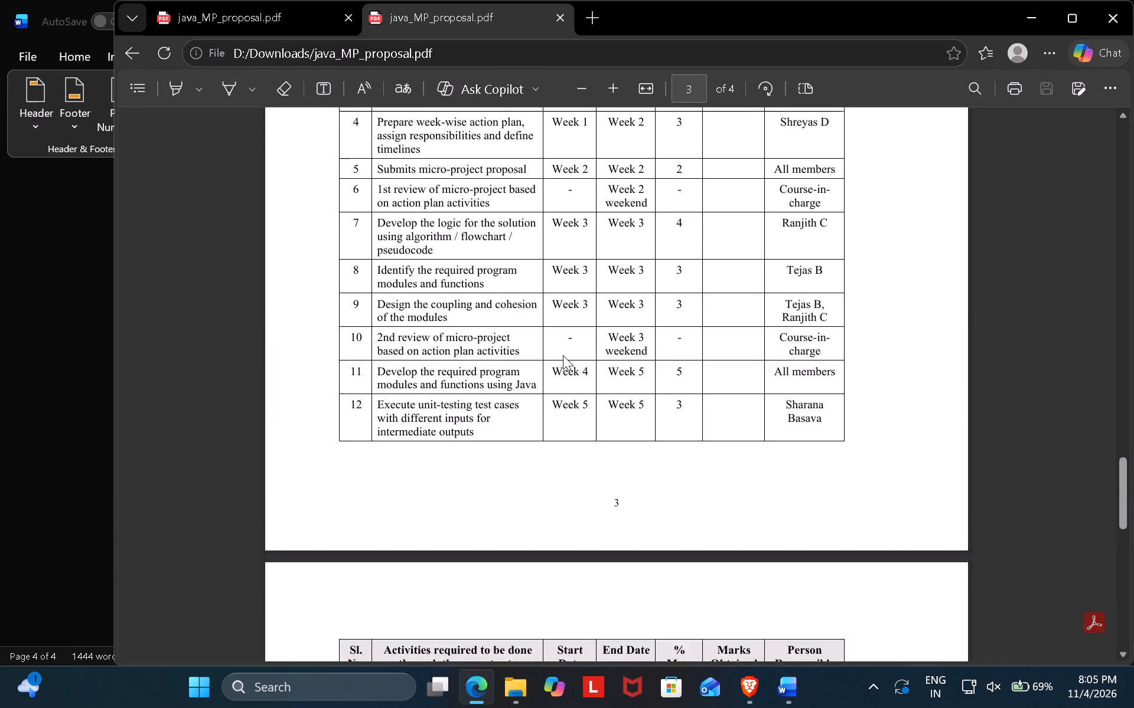
{"action": "scroll", "coordinate": [563, 355], "scroll_direction": "up", "scroll_amount": 11}
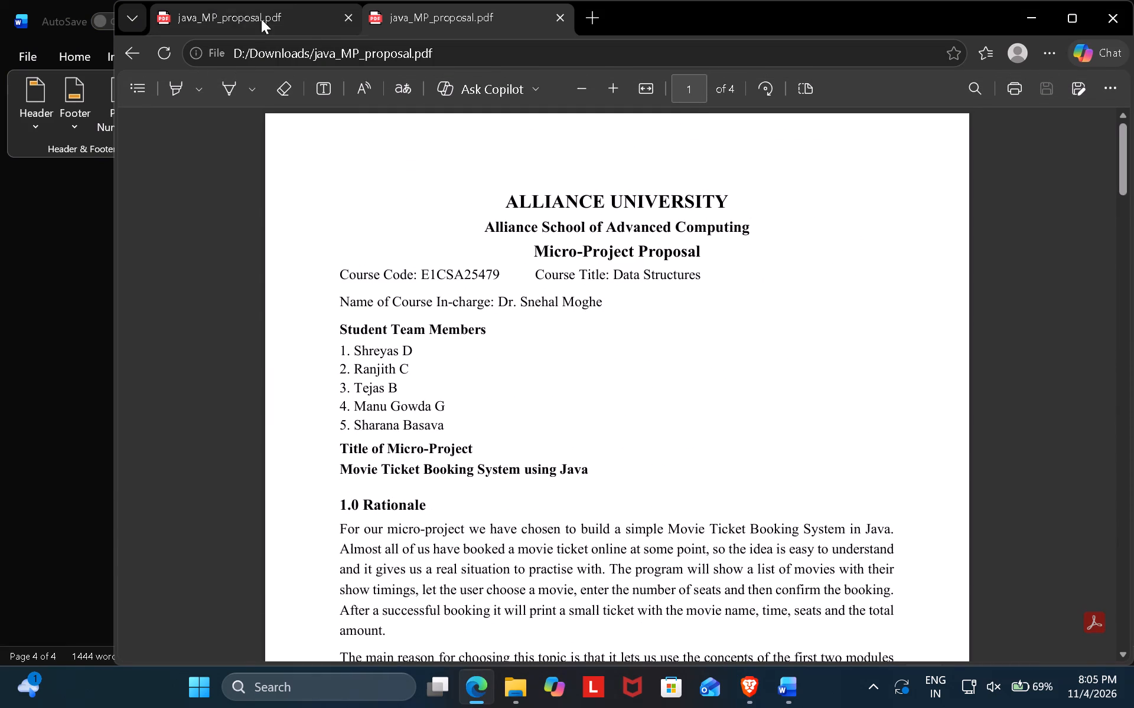
{"action": "left_click", "coordinate": [259, 28]}
{"action": "scroll", "coordinate": [556, 398], "scroll_direction": "down", "scroll_amount": 3}
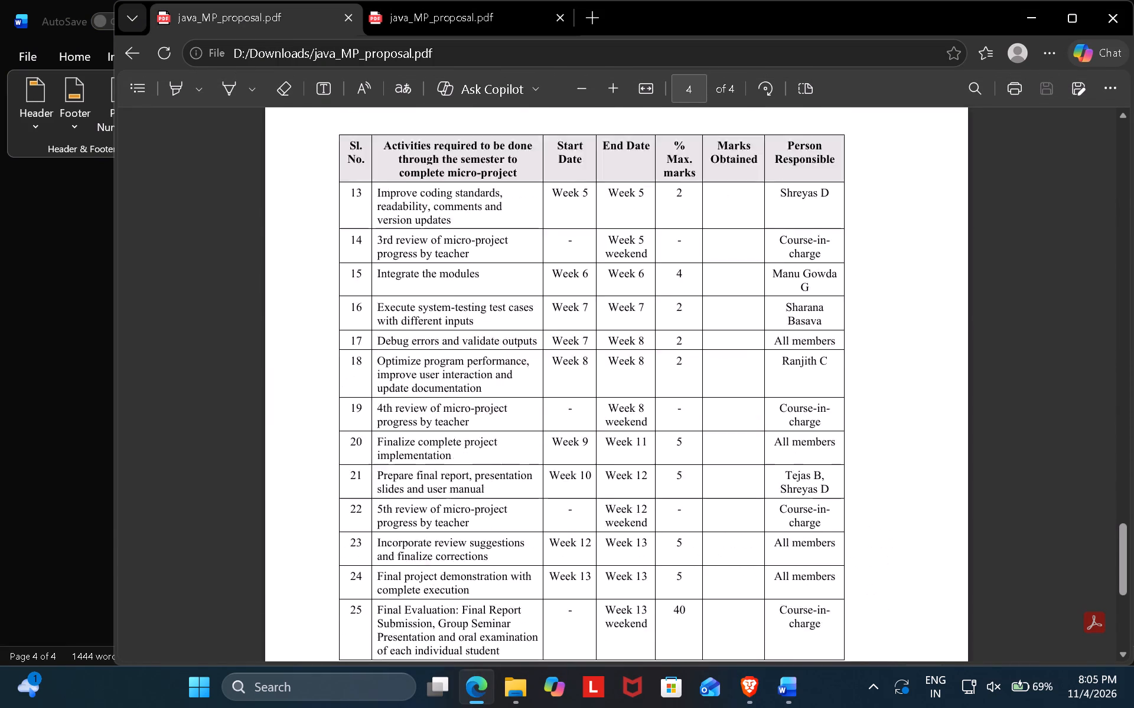
{"action": "scroll", "coordinate": [556, 398], "scroll_direction": "down", "scroll_amount": 8}
{"action": "left_click", "coordinate": [1125, 11]}
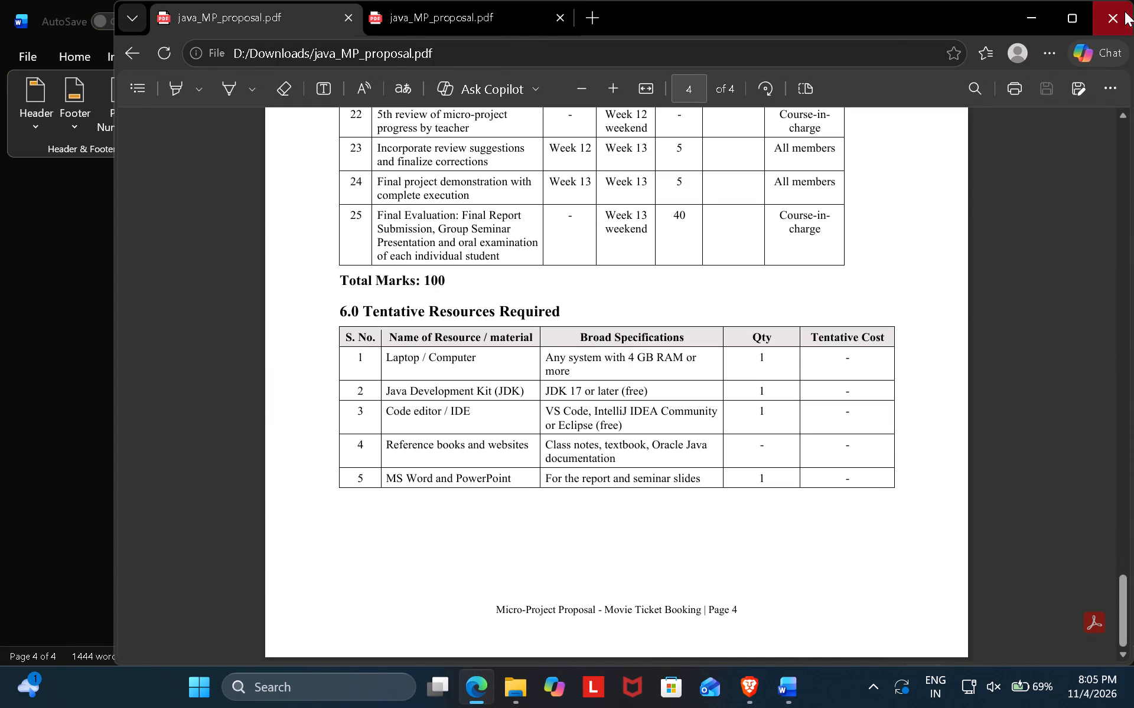
Return to the movie ticket booking proposal in Word and close the document.
{"action": "key", "text": "alt+Tab"}
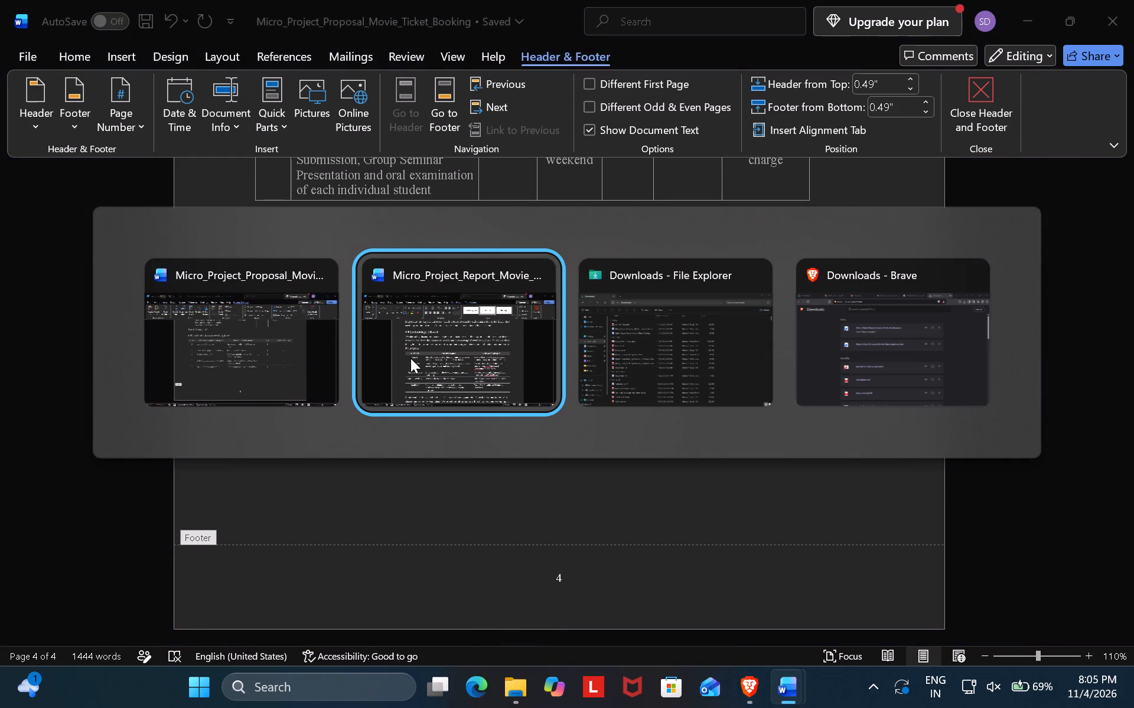
{"action": "key", "text": "alt+Tab"}
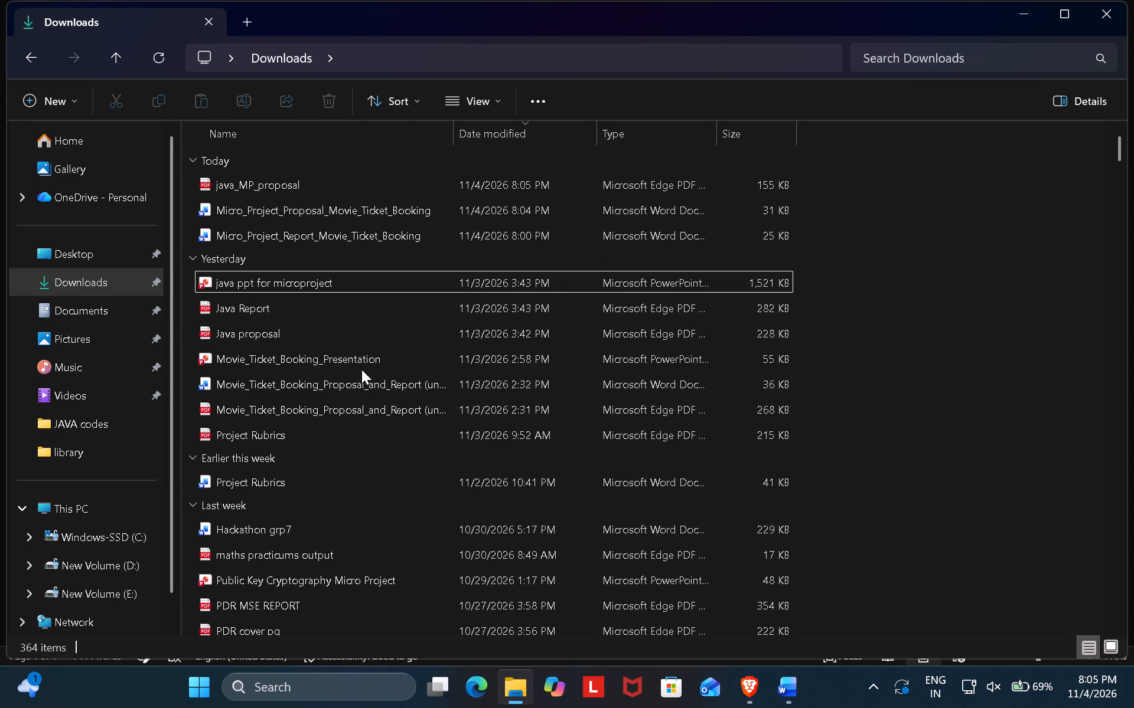
{"action": "key", "text": "alt+Tab"}
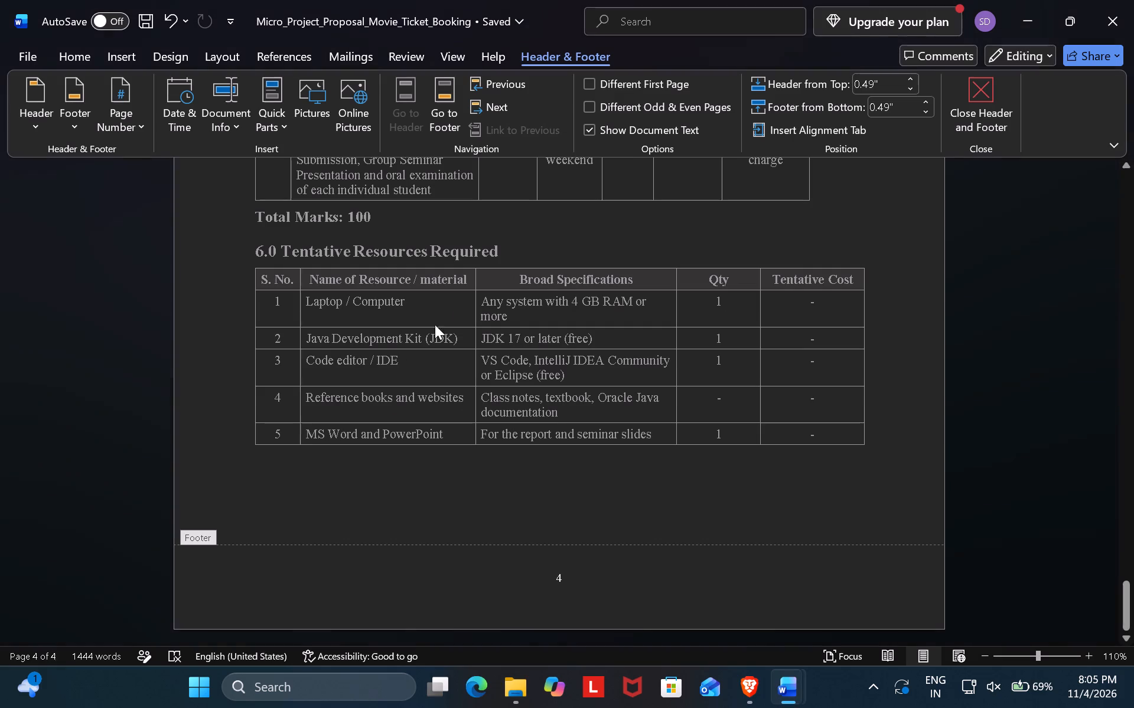
{"action": "scroll", "coordinate": [348, 322], "scroll_direction": "up", "scroll_amount": 7}
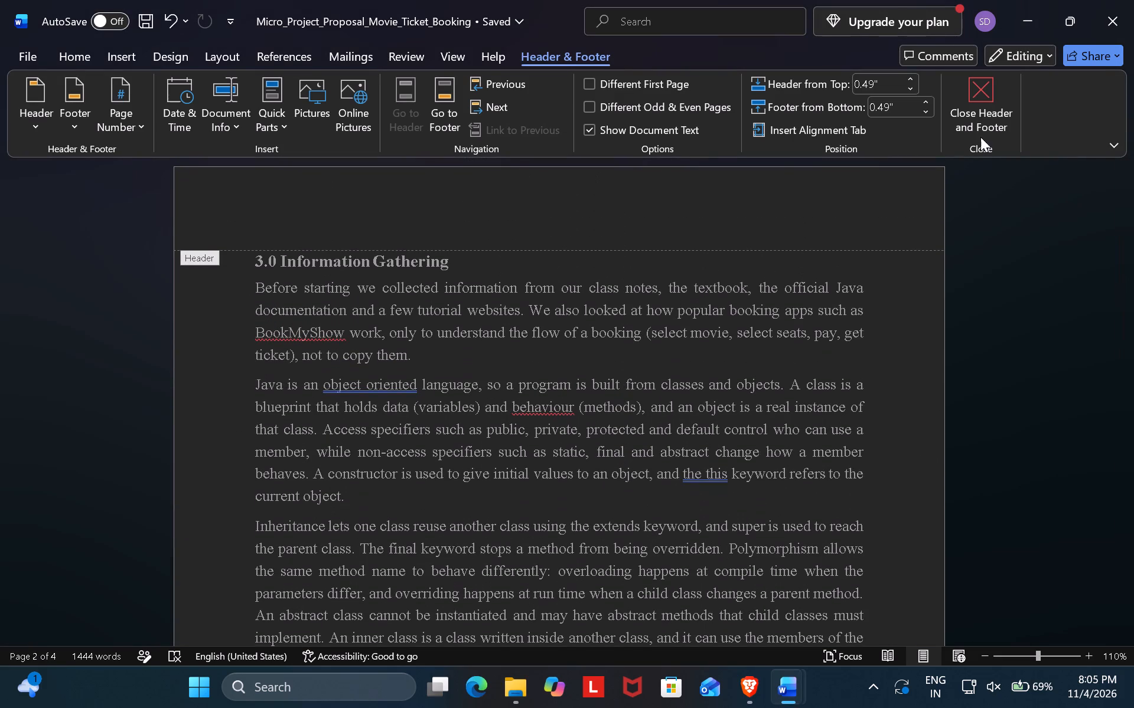
{"action": "left_click", "coordinate": [1112, 24]}
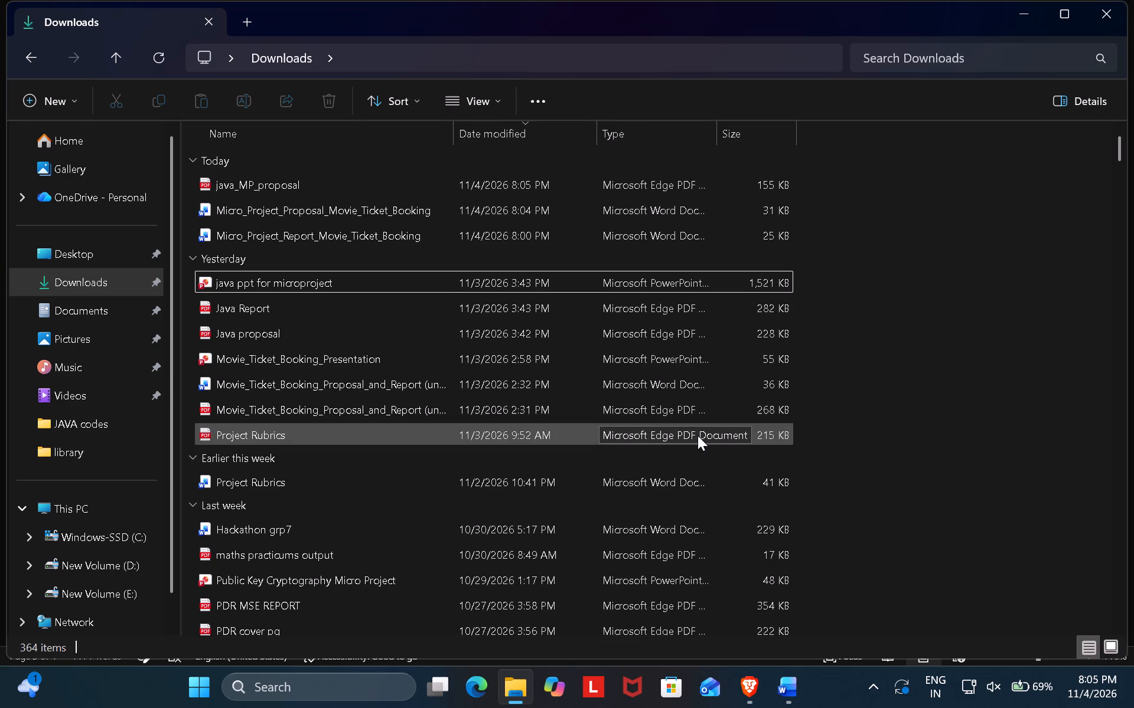
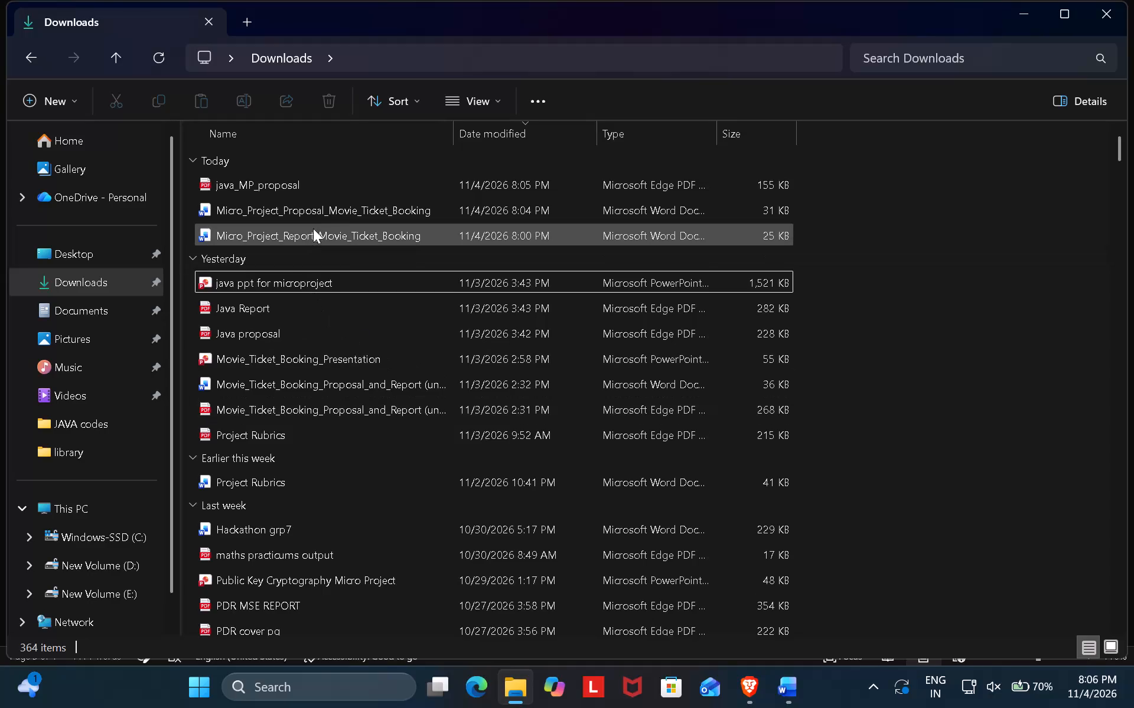
Open the Micro_Project_Report_Movie_Ticket_Booking document from Downloads and look over page 3 and the first page.
{"action": "double_click", "coordinate": [327, 232]}
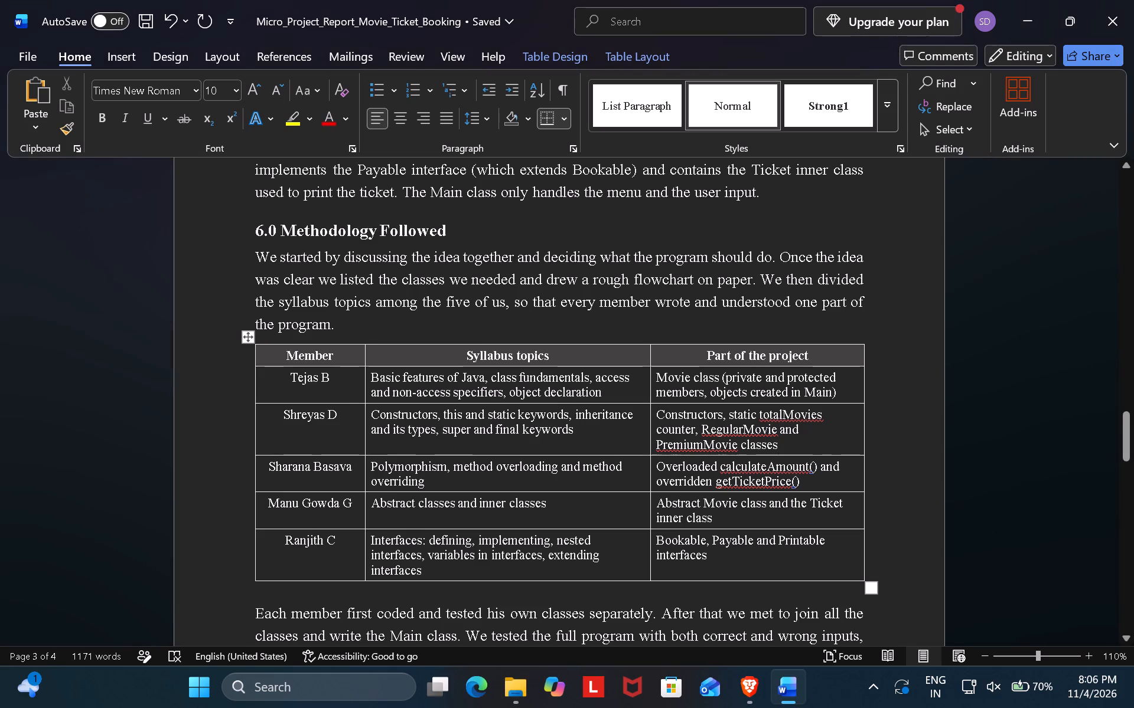
{"action": "scroll", "coordinate": [520, 409], "scroll_direction": "down", "scroll_amount": 4}
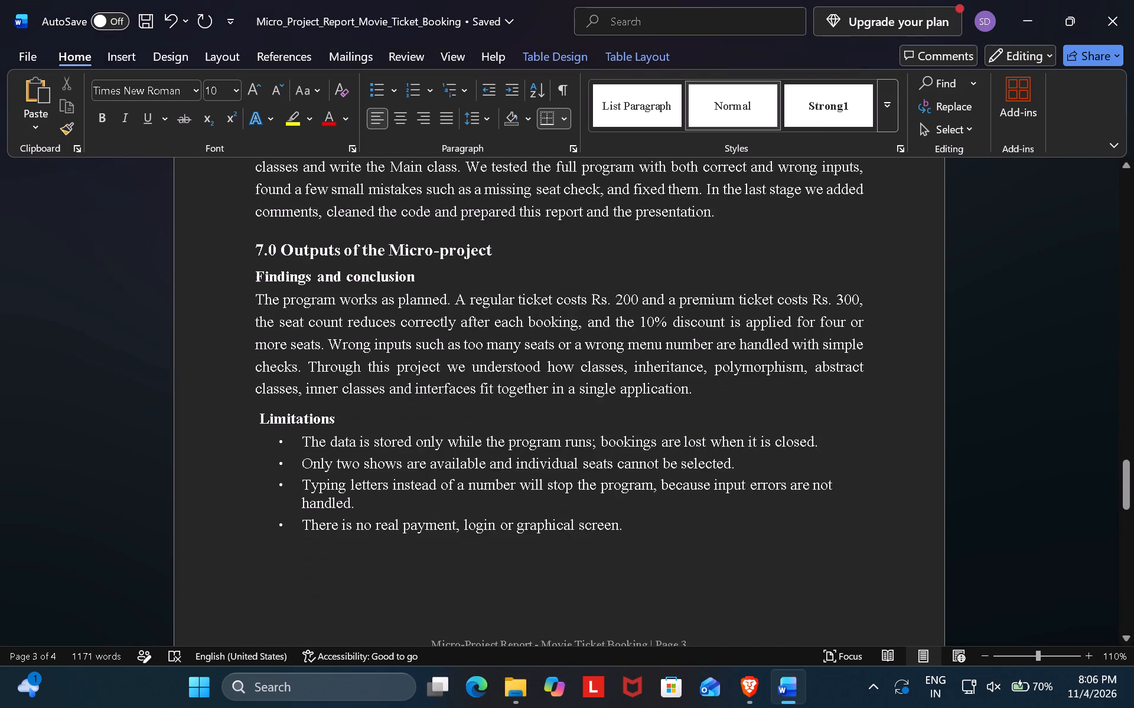
{"action": "scroll", "coordinate": [520, 409], "scroll_direction": "up", "scroll_amount": 4}
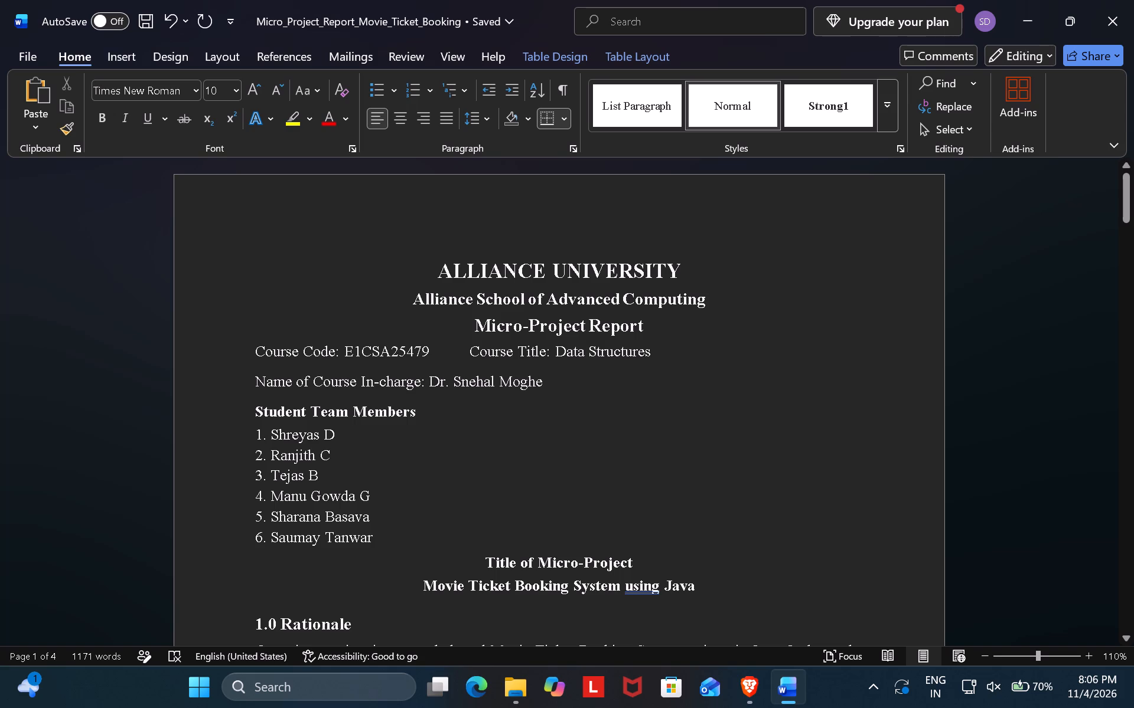
Open Micro_Project_Proposal_Movie_Ticket_Booking from Downloads and append a dash and the first team member's ID number to the first entry.
{"action": "key", "text": "alt+Tab"}
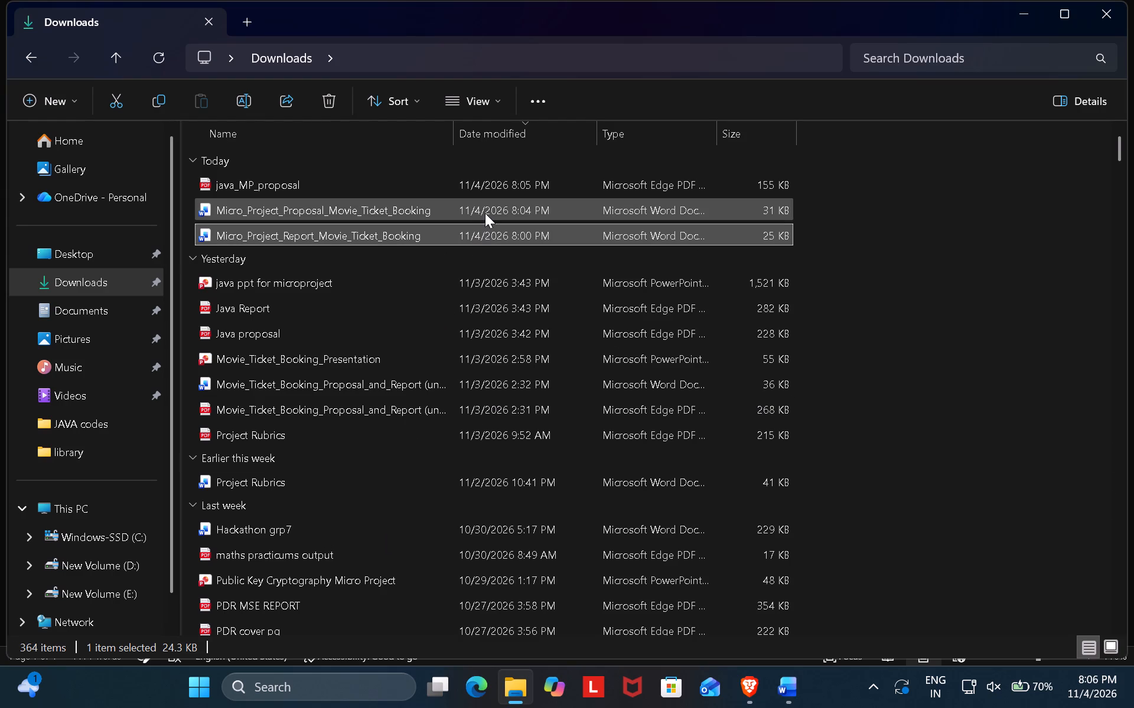
{"action": "double_click", "coordinate": [485, 213]}
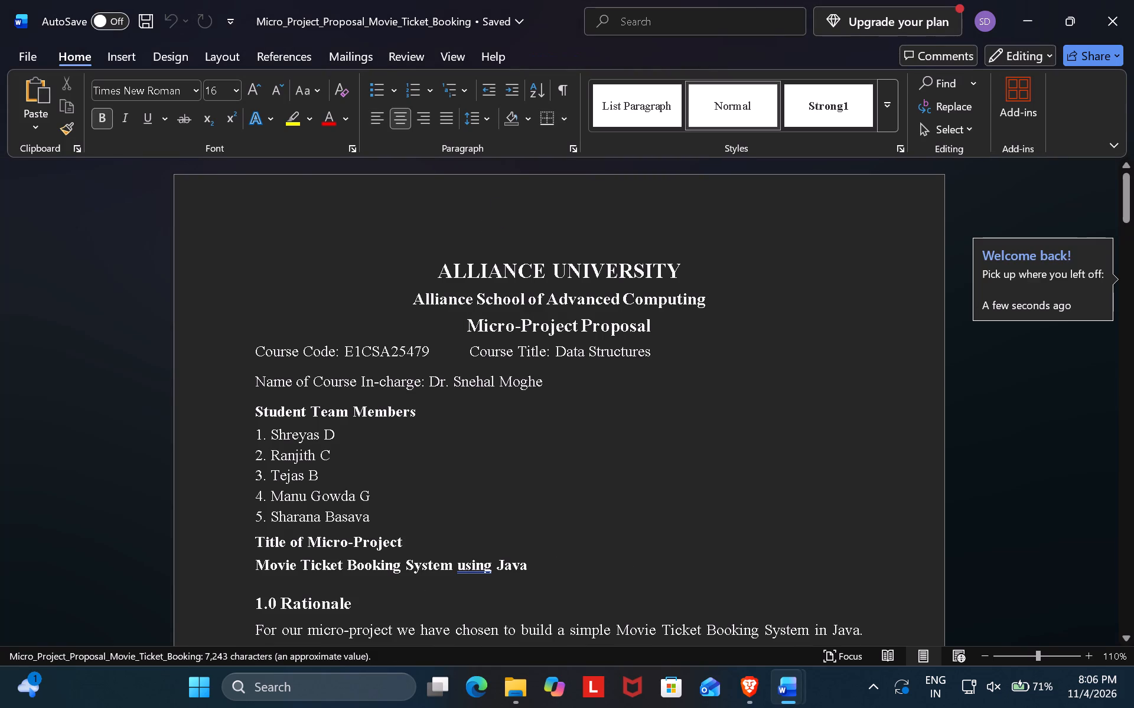
{"action": "left_click", "coordinate": [376, 507]}
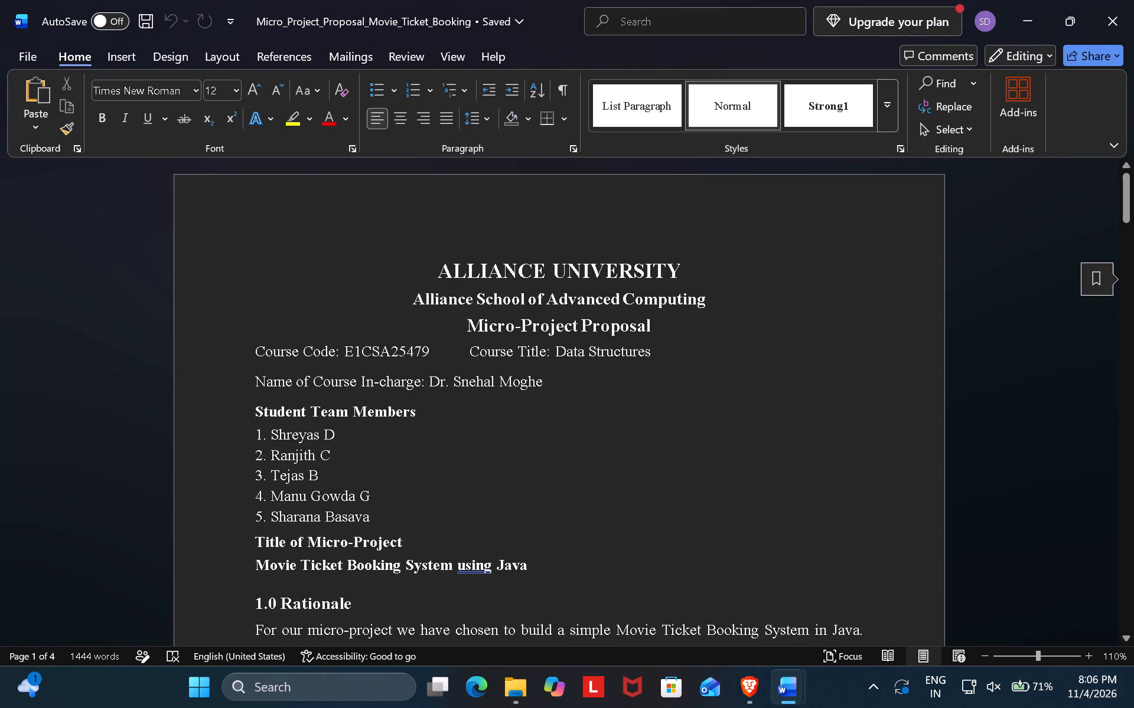
{"action": "left_click", "coordinate": [345, 439]}
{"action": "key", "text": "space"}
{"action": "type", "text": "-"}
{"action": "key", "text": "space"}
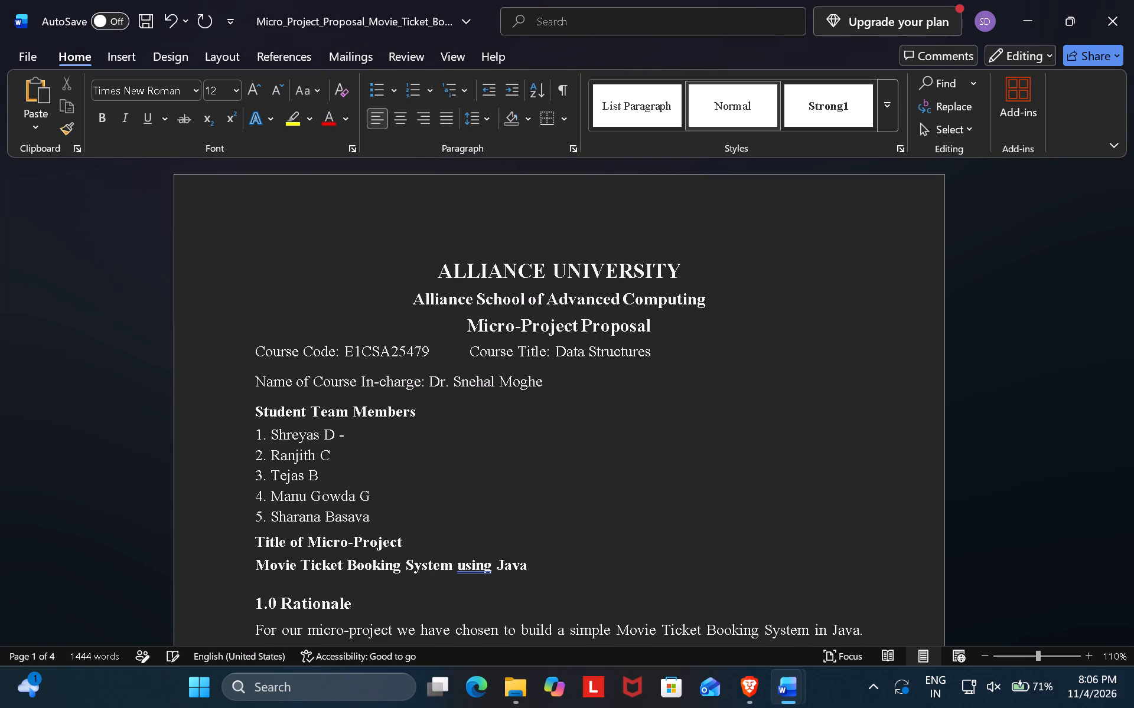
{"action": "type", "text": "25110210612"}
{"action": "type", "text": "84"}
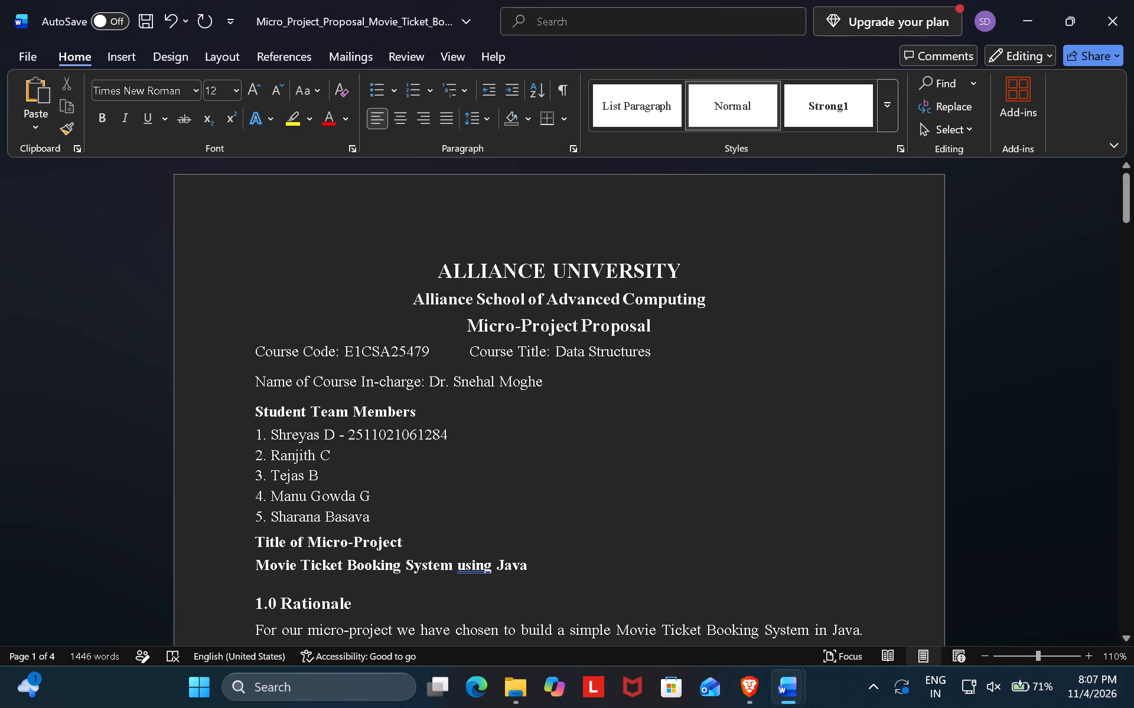
Append a dash to the second team member's entry and copy in the shared leading digits of the first member's ID number.
{"action": "left_click", "coordinate": [337, 453]}
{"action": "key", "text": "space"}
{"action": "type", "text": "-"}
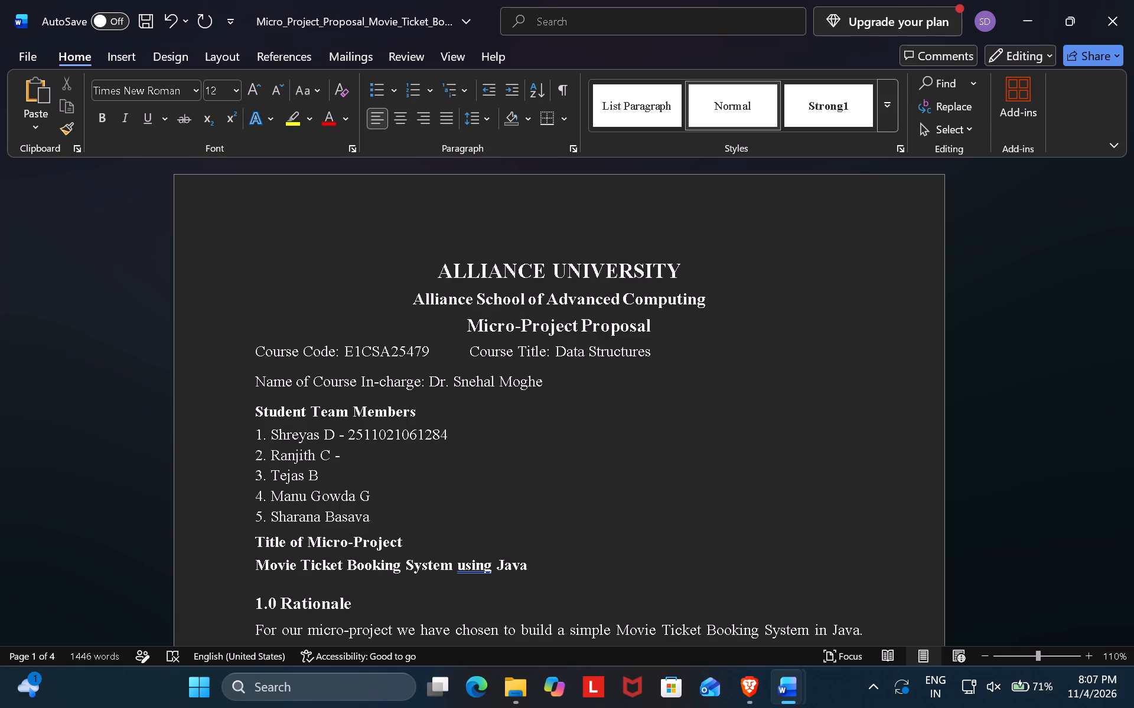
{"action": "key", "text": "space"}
{"action": "left_click_drag", "start_coordinate": [416, 436], "coordinate": [348, 434]}
{"action": "key", "text": "ctrl+c"}
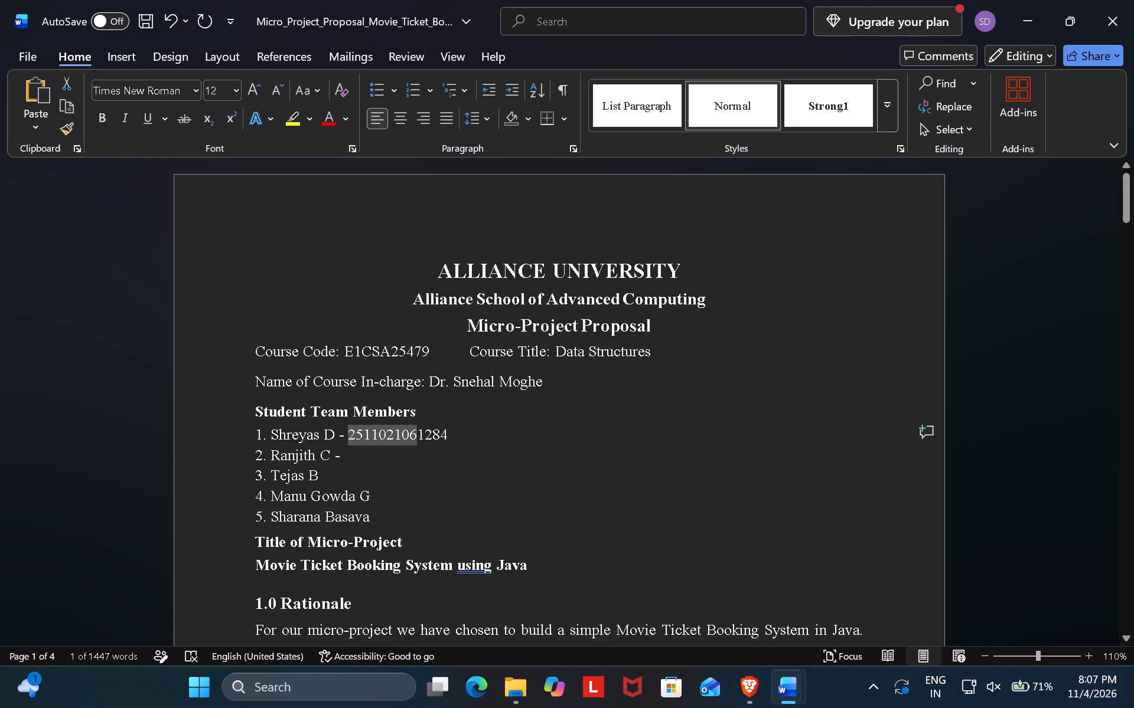
{"action": "left_click", "coordinate": [361, 460]}
{"action": "key", "text": "ctrl+v"}
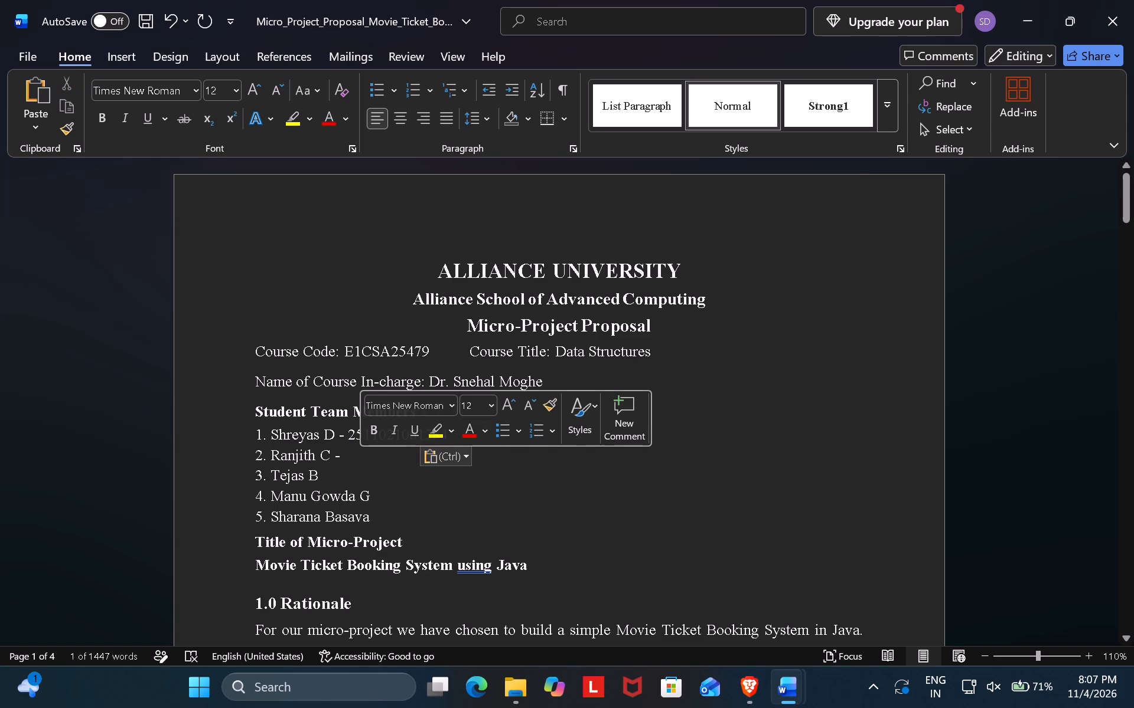
{"action": "left_click", "coordinate": [385, 465]}
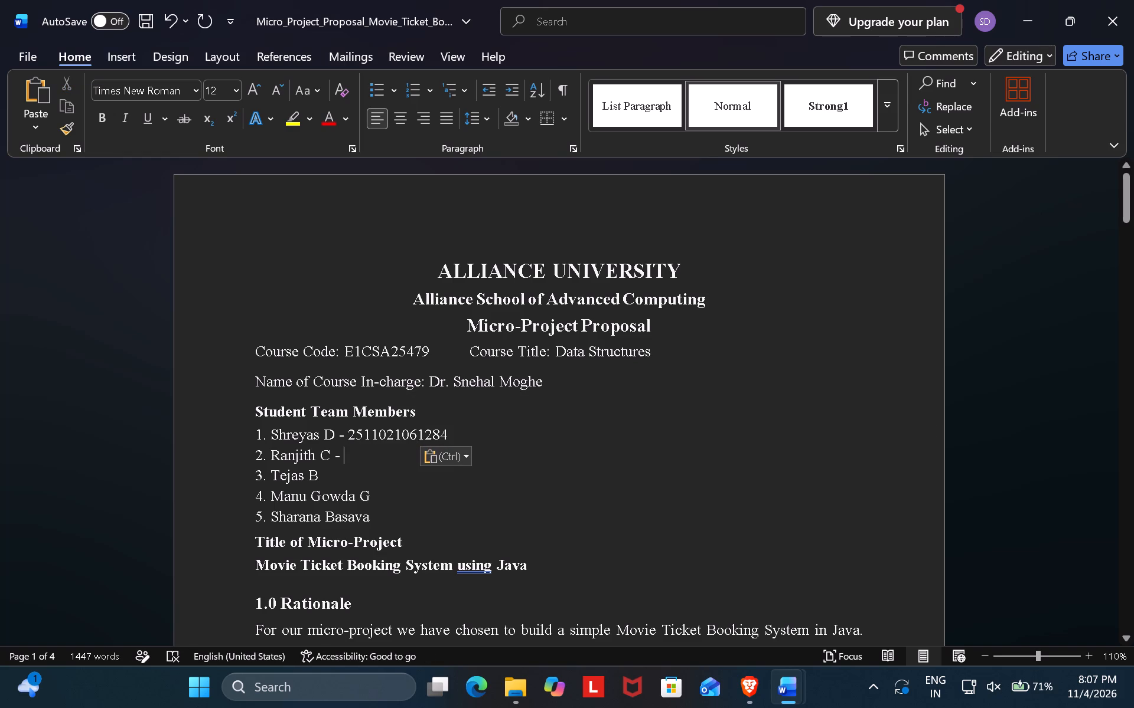
{"action": "key", "text": "ctrl+v"}
Append a dash and the same shared leading ID digits to the third, fourth and fifth team members' entries.
{"action": "left_click", "coordinate": [353, 468]}
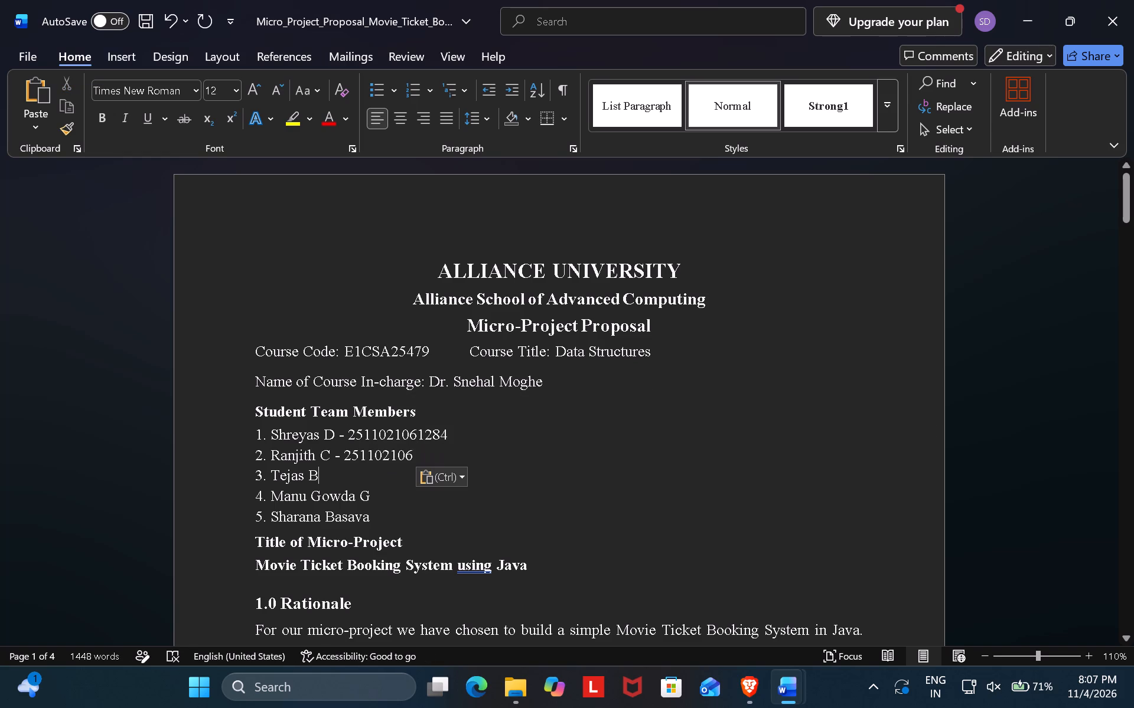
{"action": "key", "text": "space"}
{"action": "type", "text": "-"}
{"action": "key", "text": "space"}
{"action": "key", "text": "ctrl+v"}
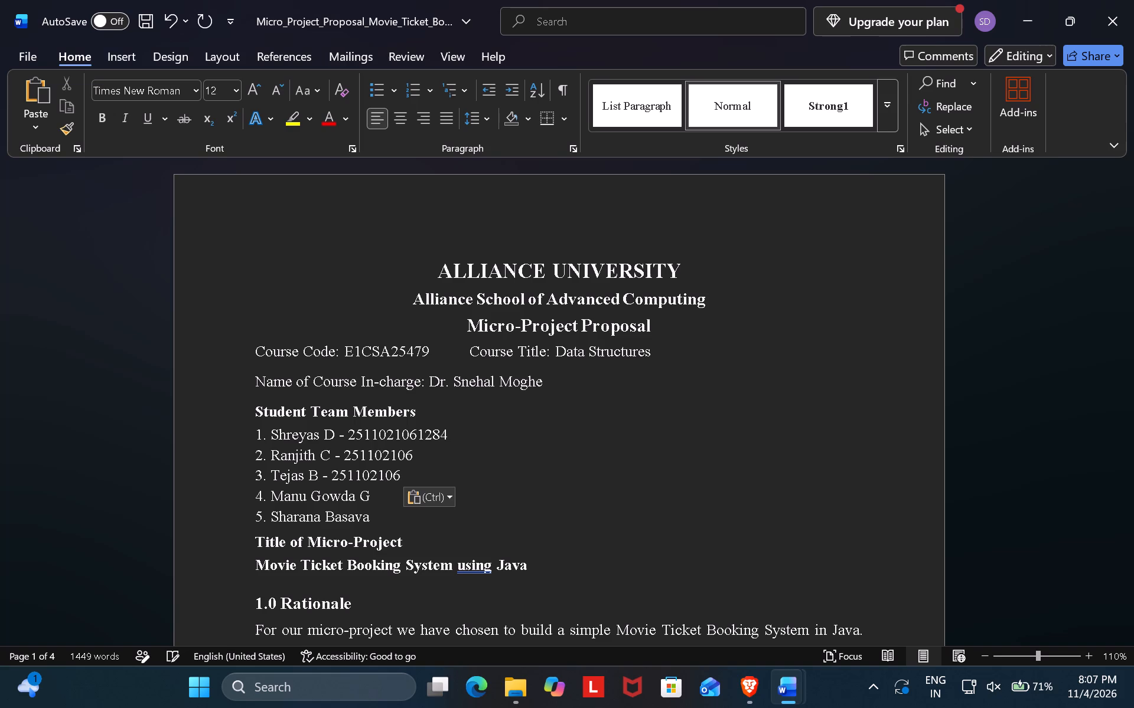
{"action": "left_click", "coordinate": [373, 497]}
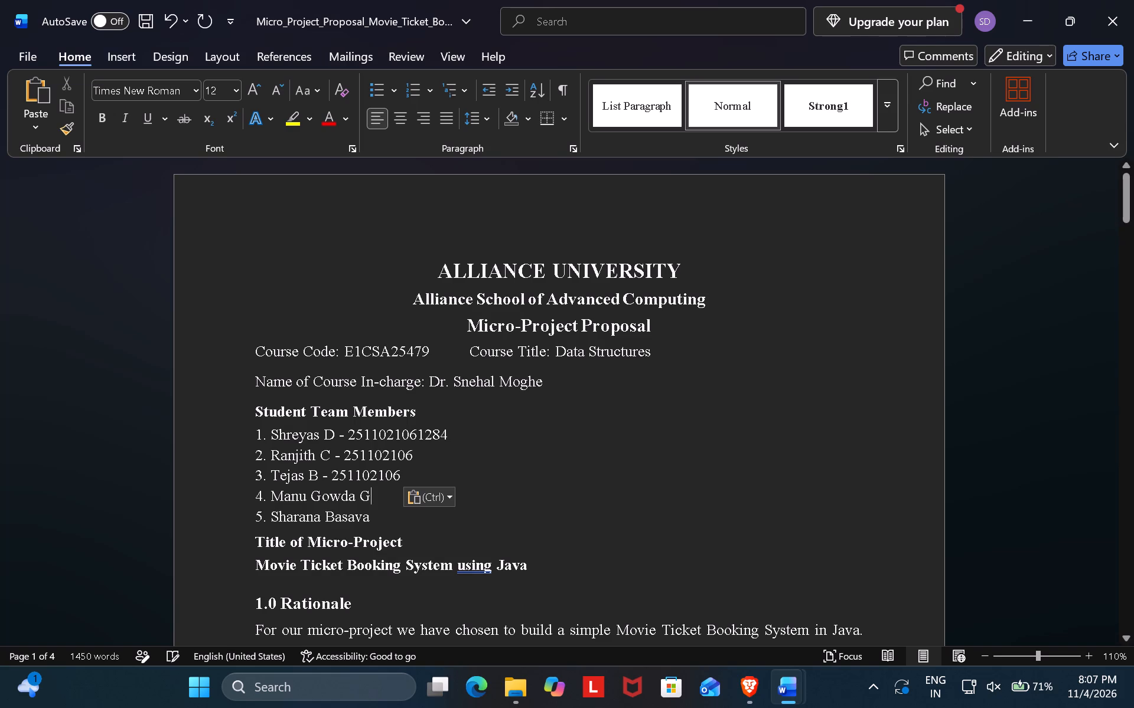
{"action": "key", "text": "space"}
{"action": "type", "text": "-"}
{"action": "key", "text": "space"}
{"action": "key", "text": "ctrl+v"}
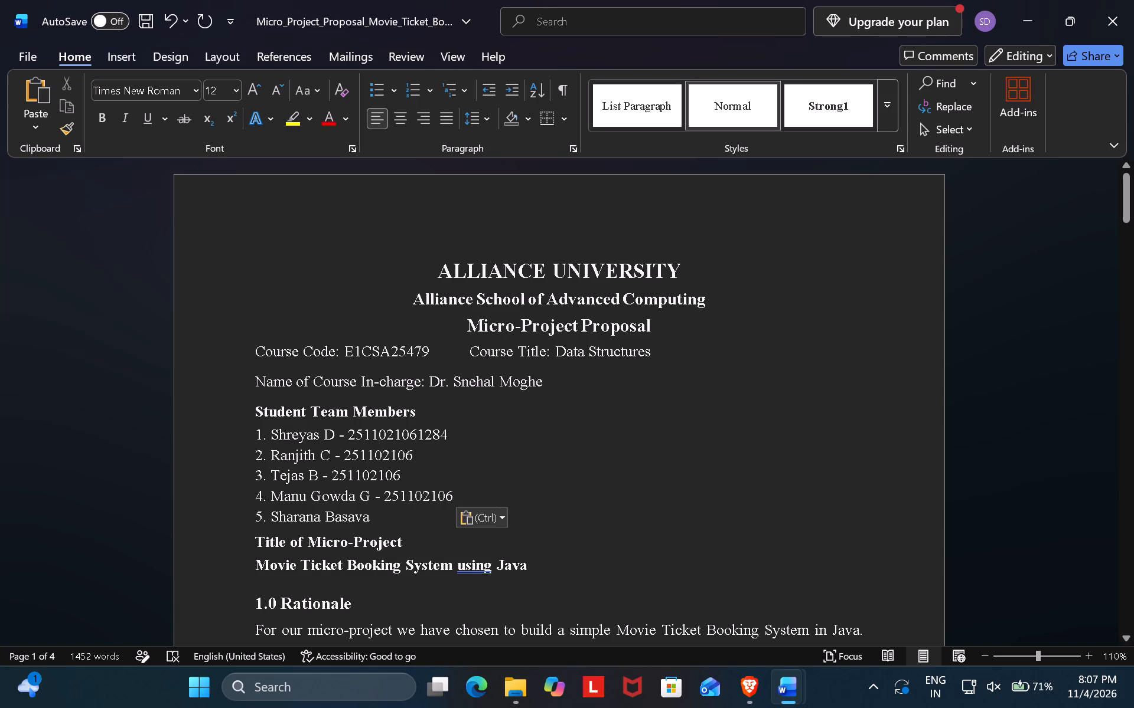
{"action": "left_click", "coordinate": [389, 517]}
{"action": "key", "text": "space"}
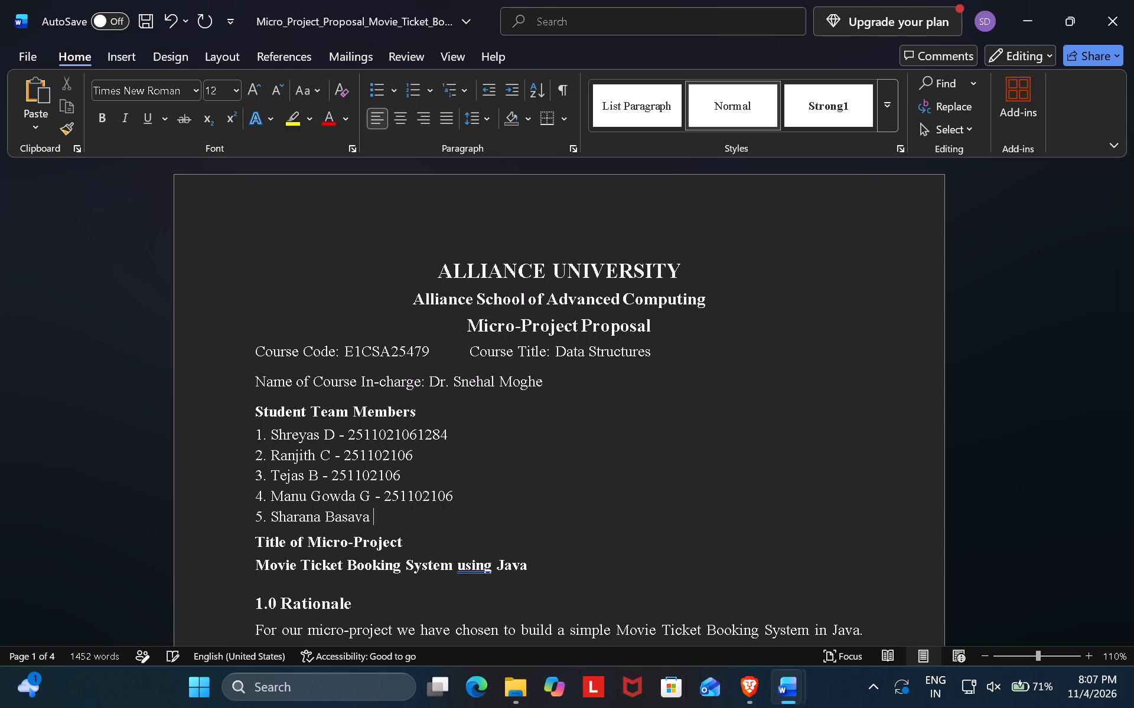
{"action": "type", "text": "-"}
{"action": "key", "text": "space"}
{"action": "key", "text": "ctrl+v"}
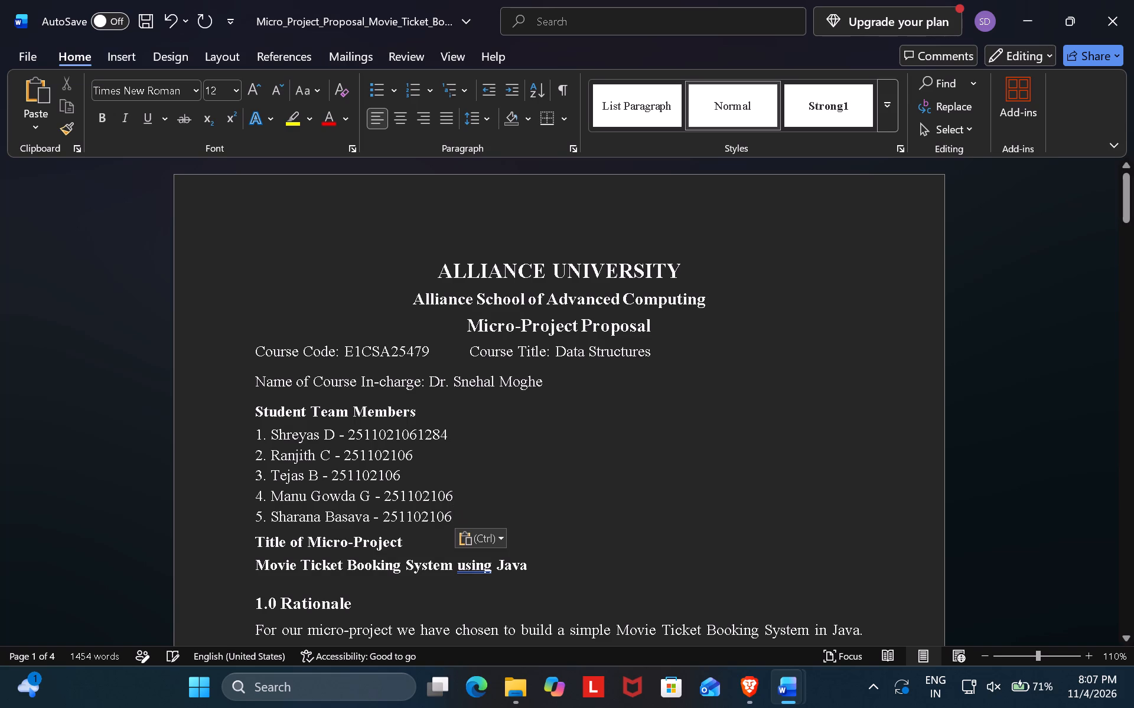
Complete the second and third team members' ID numbers with their remaining four digits.
{"action": "left_click", "coordinate": [424, 455]}
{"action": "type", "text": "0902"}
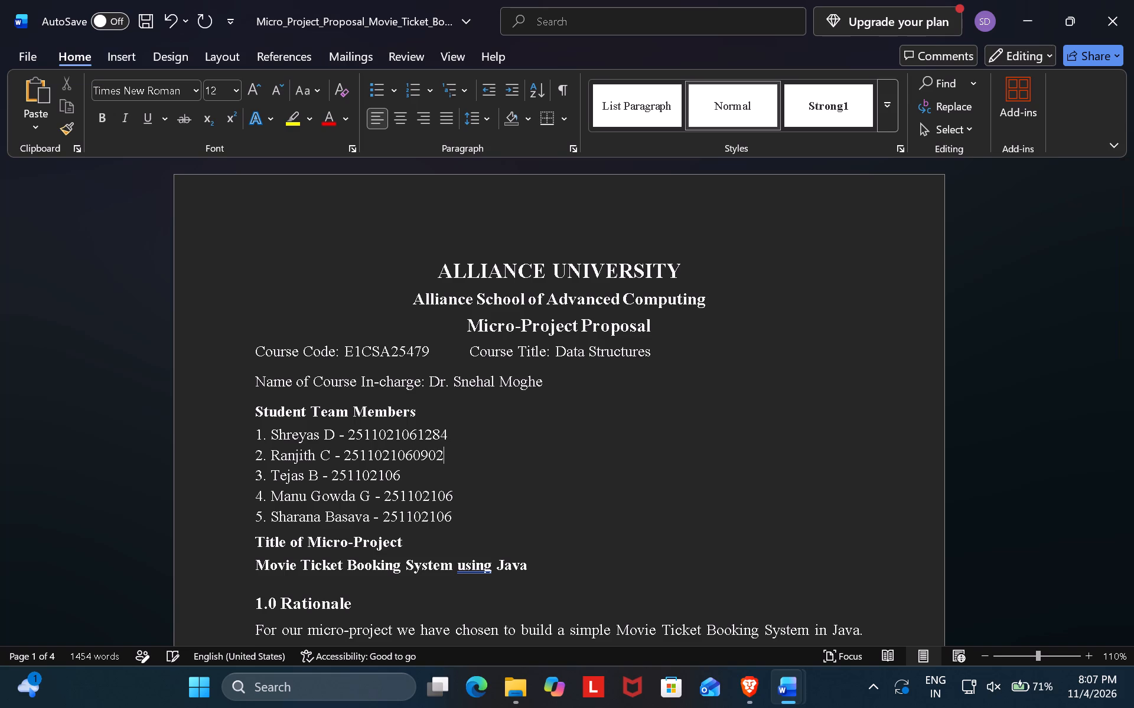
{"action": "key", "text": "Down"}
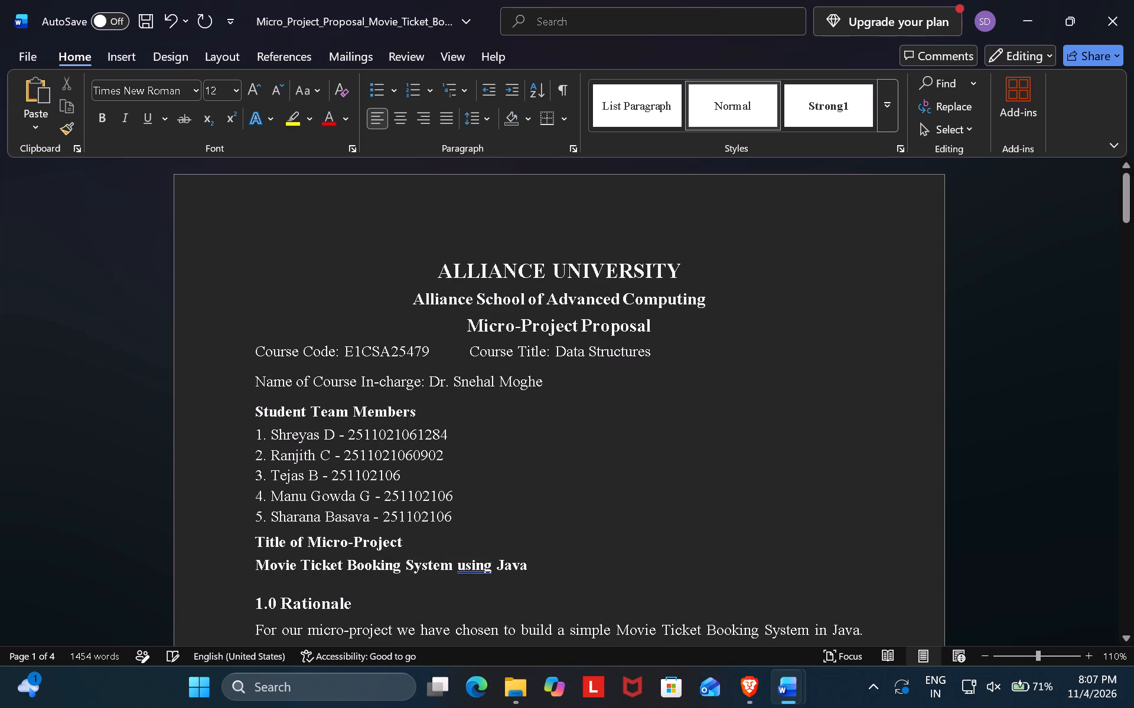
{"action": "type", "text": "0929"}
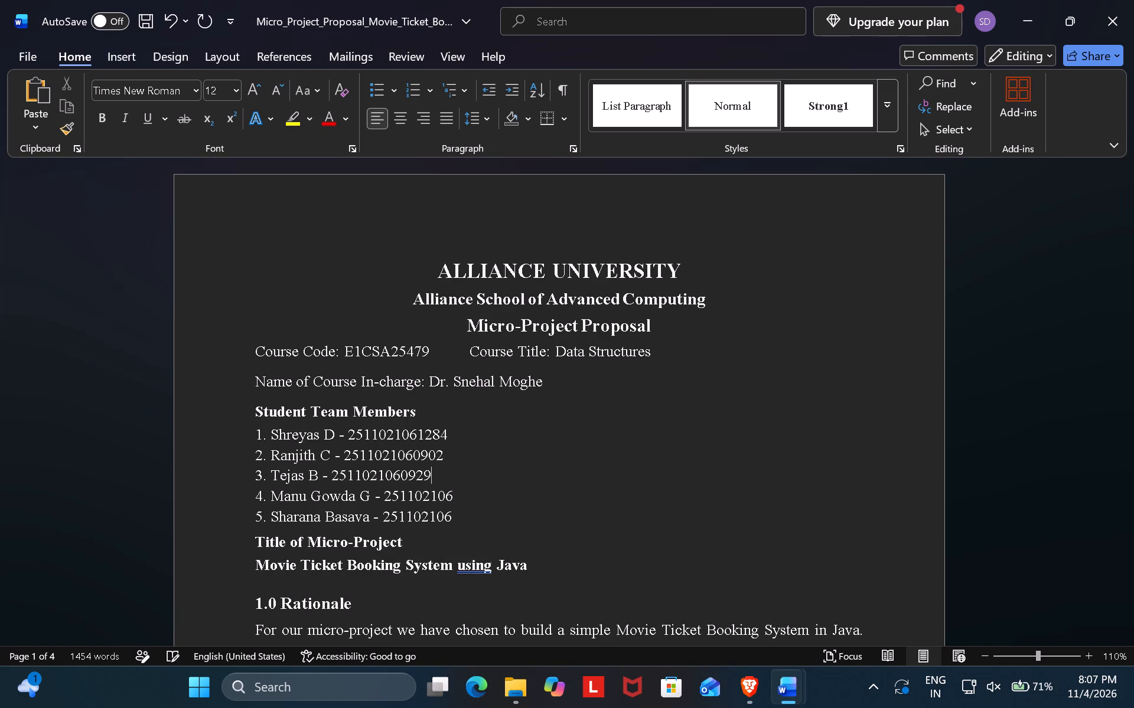
Complete the fourth and fifth team members' ID numbers with their remaining four digits, correcting the fifth's last digit.
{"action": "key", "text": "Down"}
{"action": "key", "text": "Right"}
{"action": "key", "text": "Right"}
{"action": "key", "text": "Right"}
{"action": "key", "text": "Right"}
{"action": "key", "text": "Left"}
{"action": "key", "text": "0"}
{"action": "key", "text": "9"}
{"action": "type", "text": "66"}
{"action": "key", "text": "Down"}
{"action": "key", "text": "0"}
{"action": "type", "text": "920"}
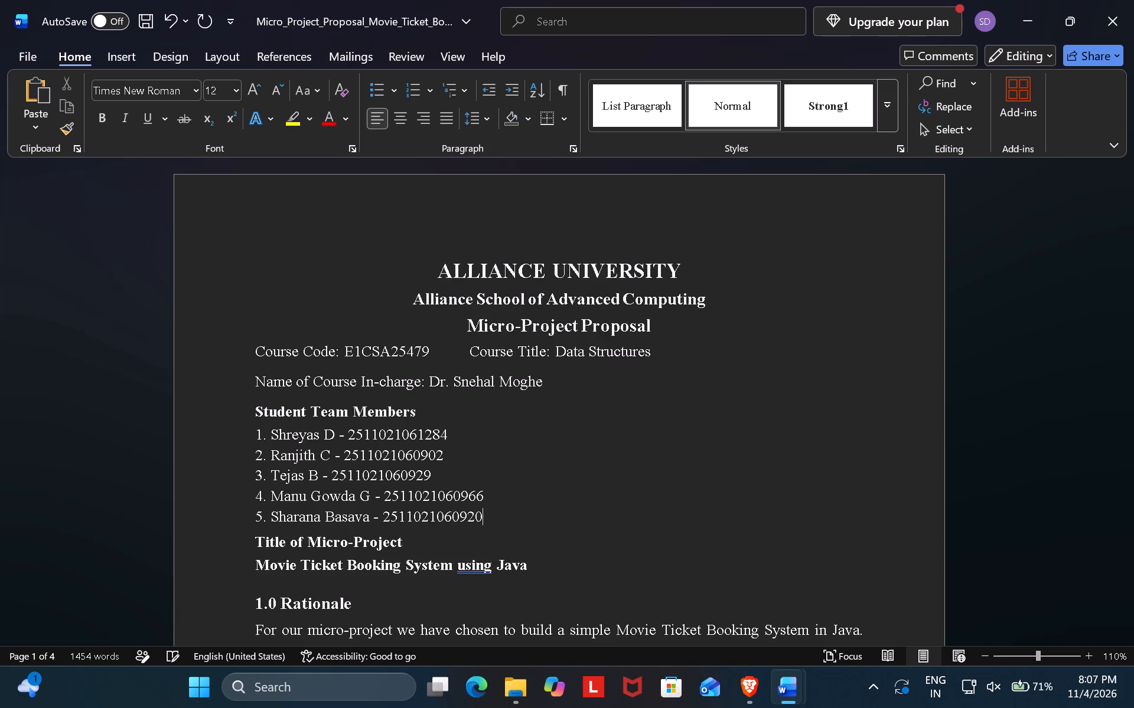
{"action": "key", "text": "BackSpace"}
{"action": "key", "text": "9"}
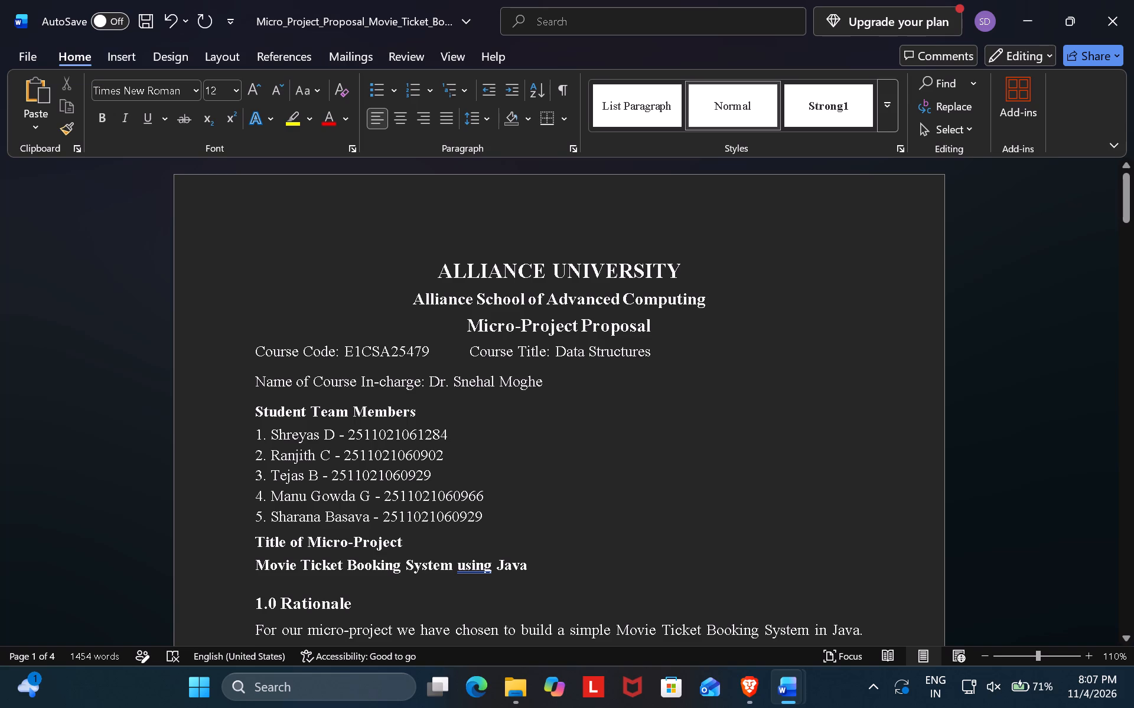
Correct the second-to-last digit of the third team member's ID number and save the proposal.
{"action": "left_click", "coordinate": [425, 481]}
{"action": "key", "text": "BackSpace"}
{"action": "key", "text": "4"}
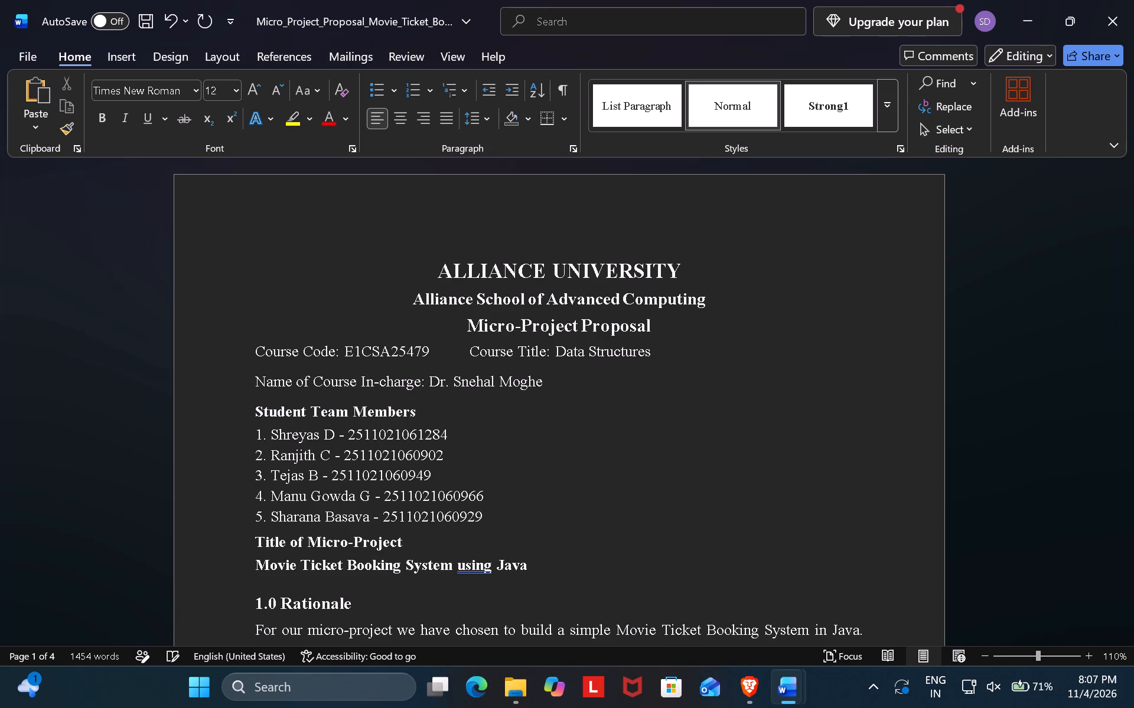
{"action": "scroll", "coordinate": [507, 532], "scroll_direction": "down", "scroll_amount": 1}
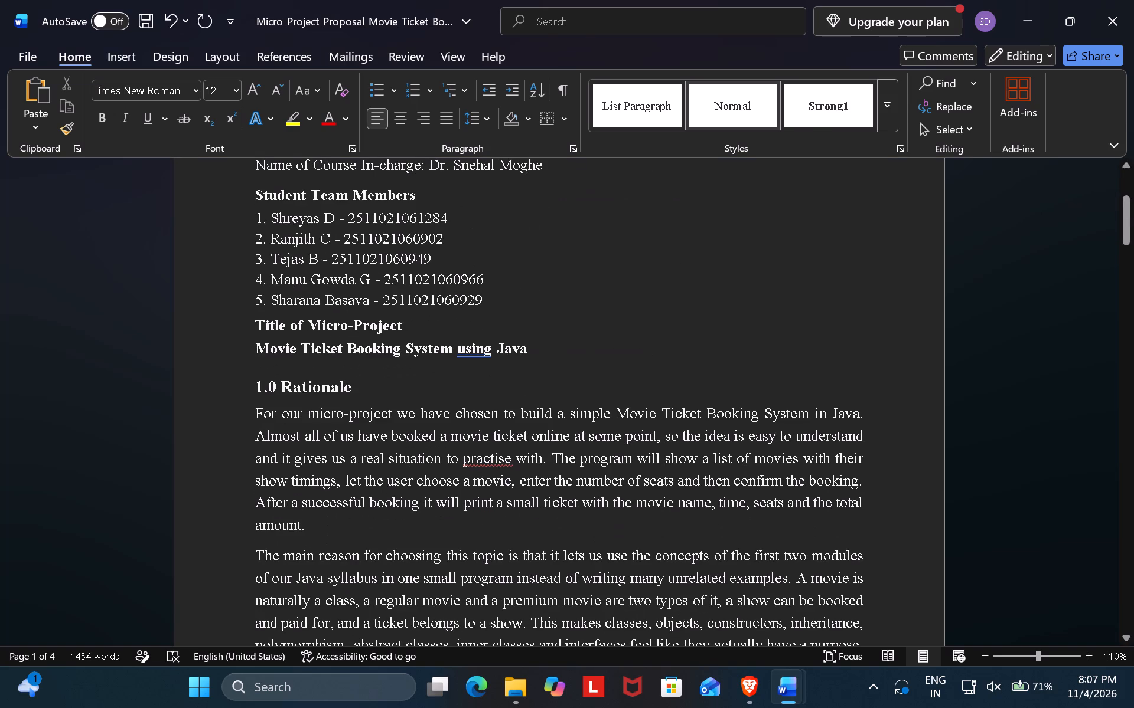
{"action": "key", "text": "ctrl+s"}
Indent the Student Team Members heading and its five entries by eight levels, keeping each entry on a single line.
{"action": "scroll", "coordinate": [440, 344], "scroll_direction": "up", "scroll_amount": 1}
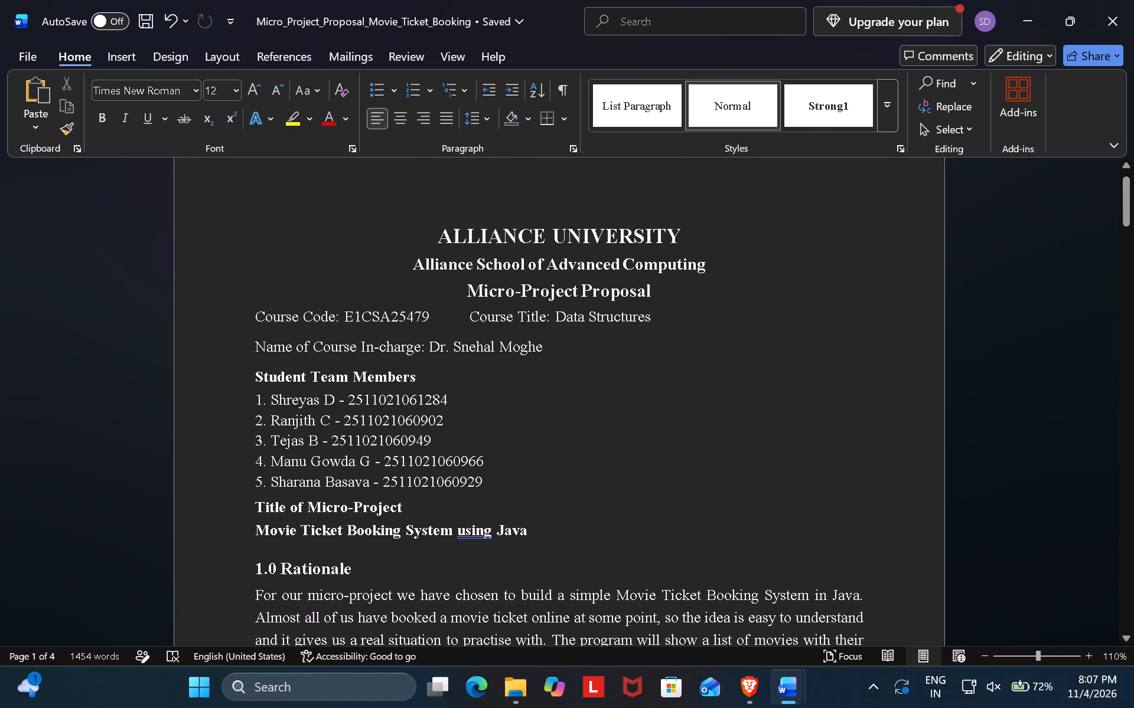
{"action": "scroll", "coordinate": [440, 344], "scroll_direction": "up", "scroll_amount": 1}
{"action": "left_click_drag", "start_coordinate": [490, 507], "coordinate": [326, 425]}
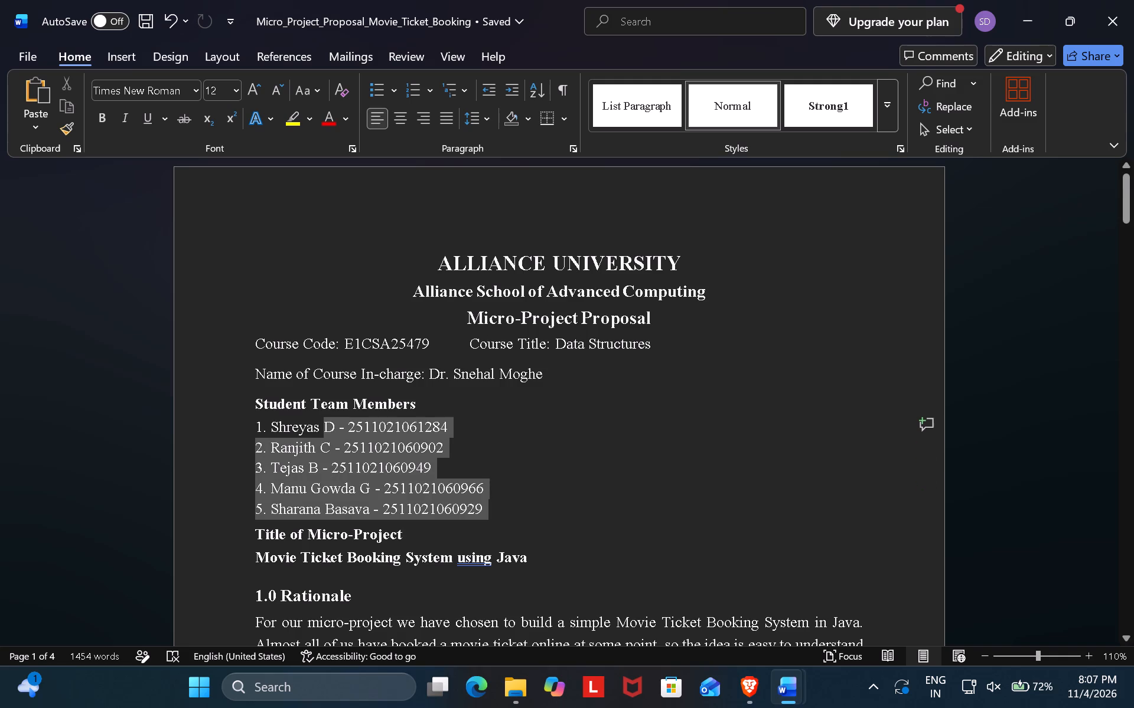
{"action": "left_click_drag", "start_coordinate": [326, 425], "coordinate": [263, 404]}
{"action": "key", "text": "Tab"}
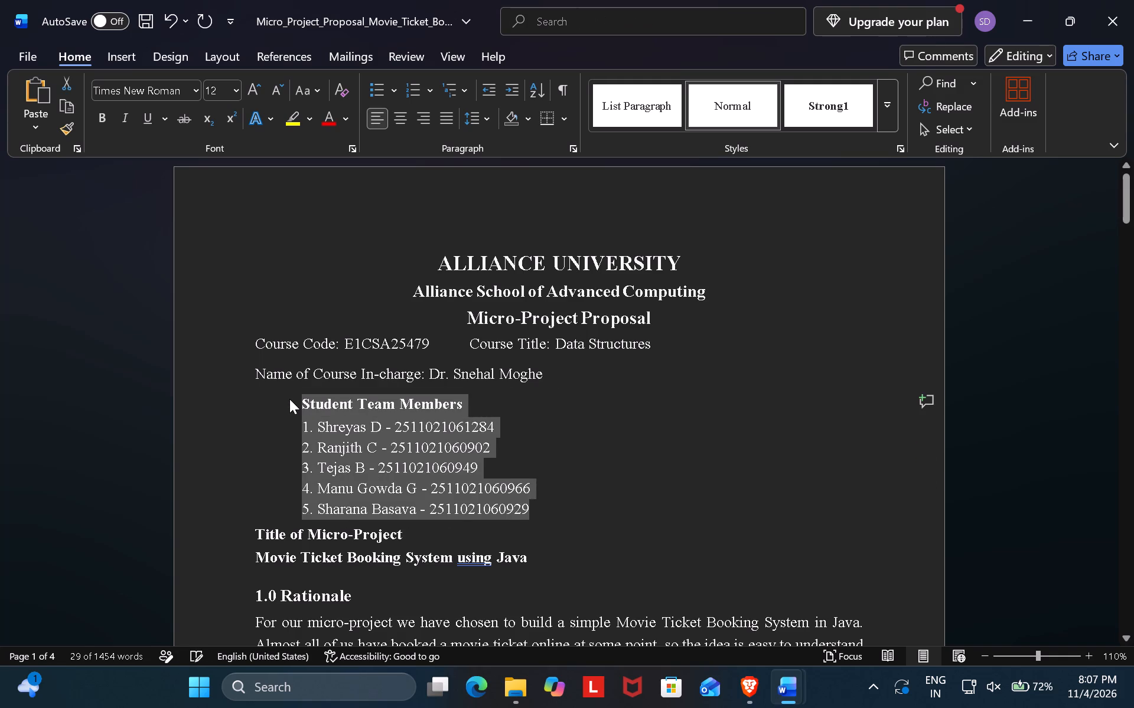
{"action": "key", "text": "Tab"}
{"action": "key", "text": "Tab"}
{"action": "key", "text": "Tab"}
{"action": "key", "text": "Tab"}
{"action": "key", "text": "Tab"}
{"action": "key", "text": "Tab"}
{"action": "key", "text": "Tab"}
{"action": "key", "text": "Tab"}
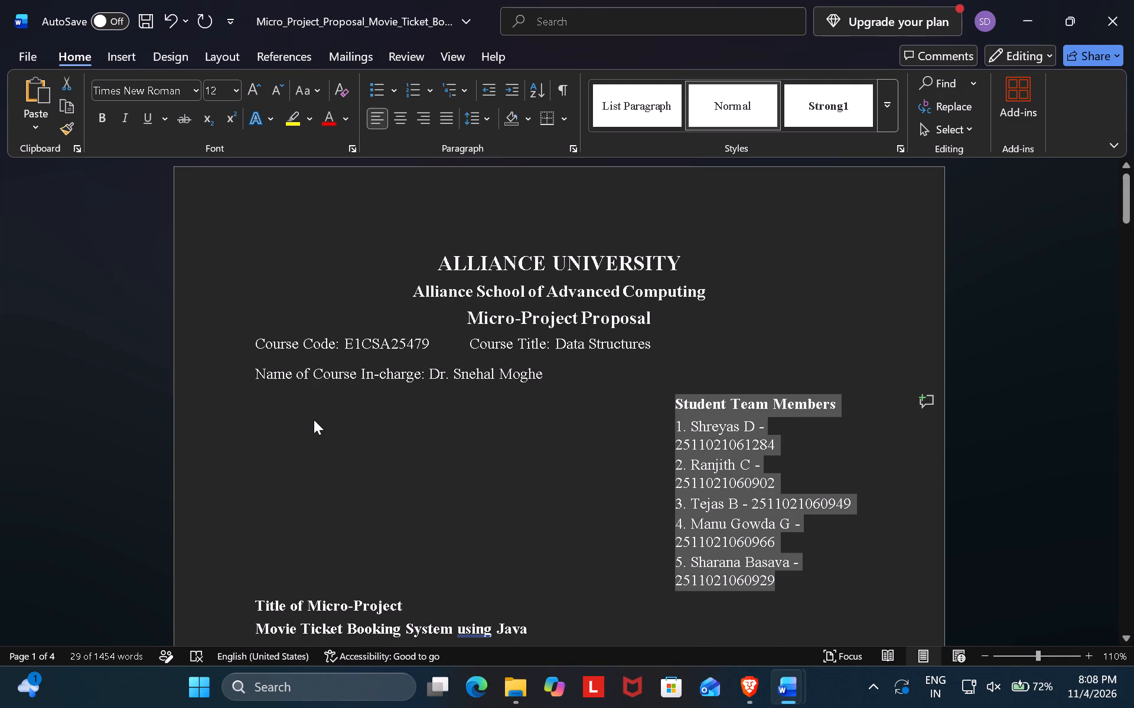
{"action": "key", "text": "ctrl+z"}
Center the "Title of Micro-Project" heading and the "Movie Ticket Booking System using Java" line below it.
{"action": "left_click", "coordinate": [465, 557]}
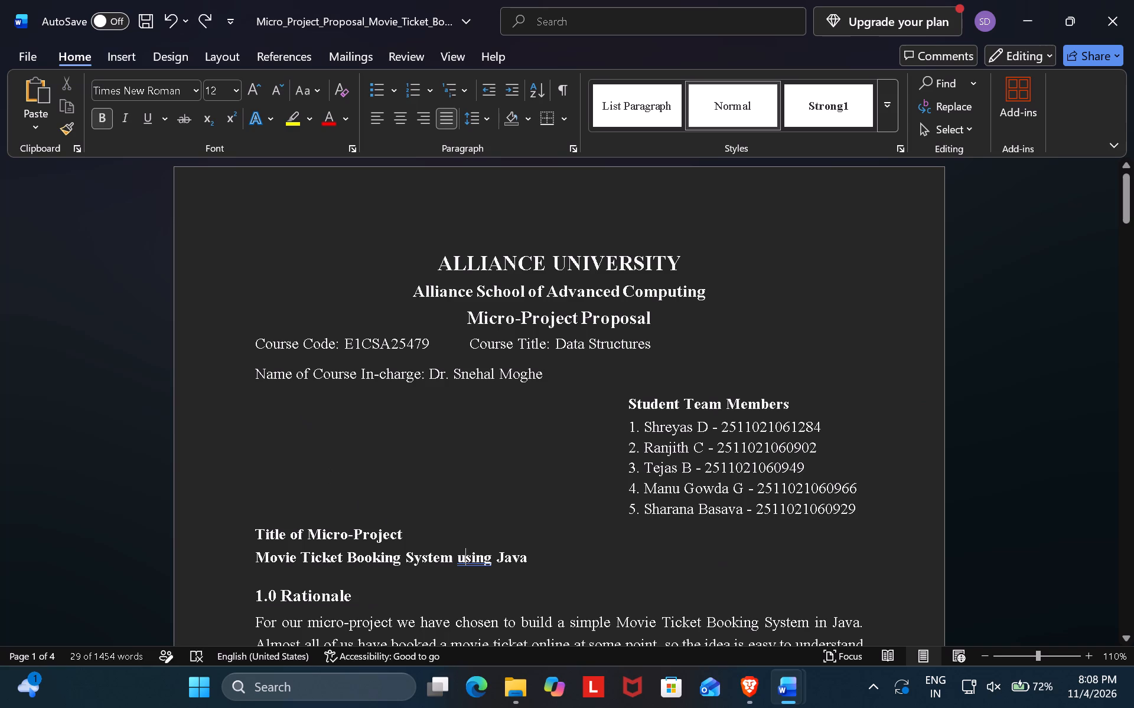
{"action": "left_click_drag", "start_coordinate": [539, 553], "coordinate": [253, 535]}
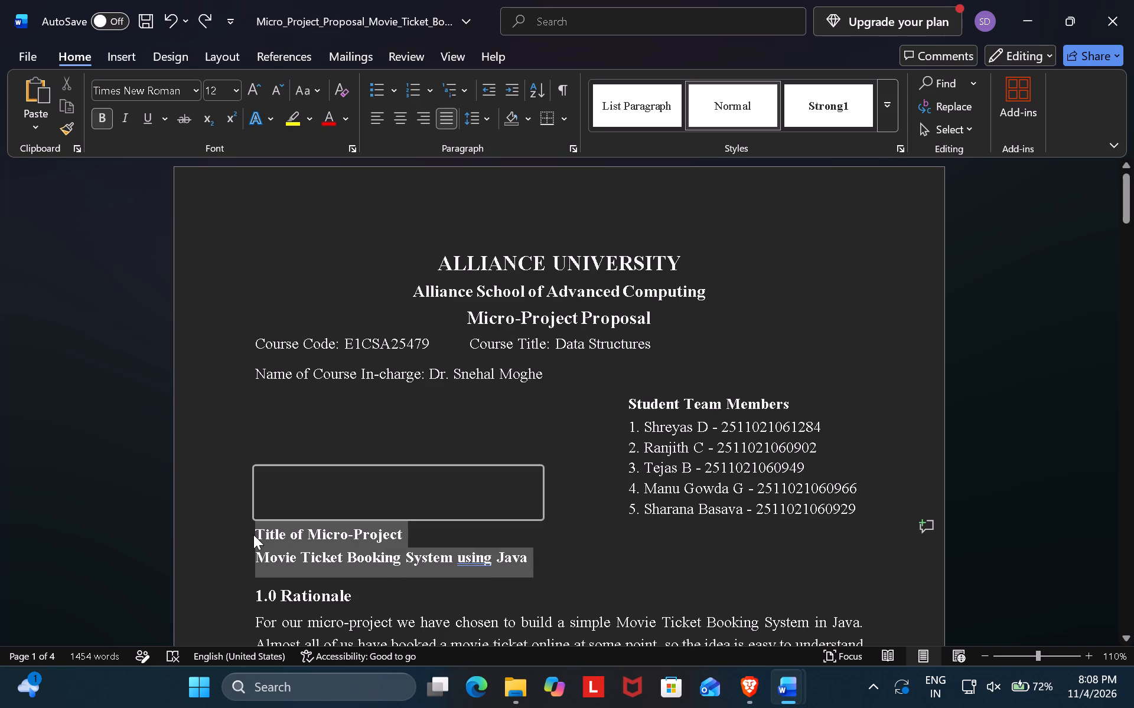
{"action": "left_click", "coordinate": [404, 124]}
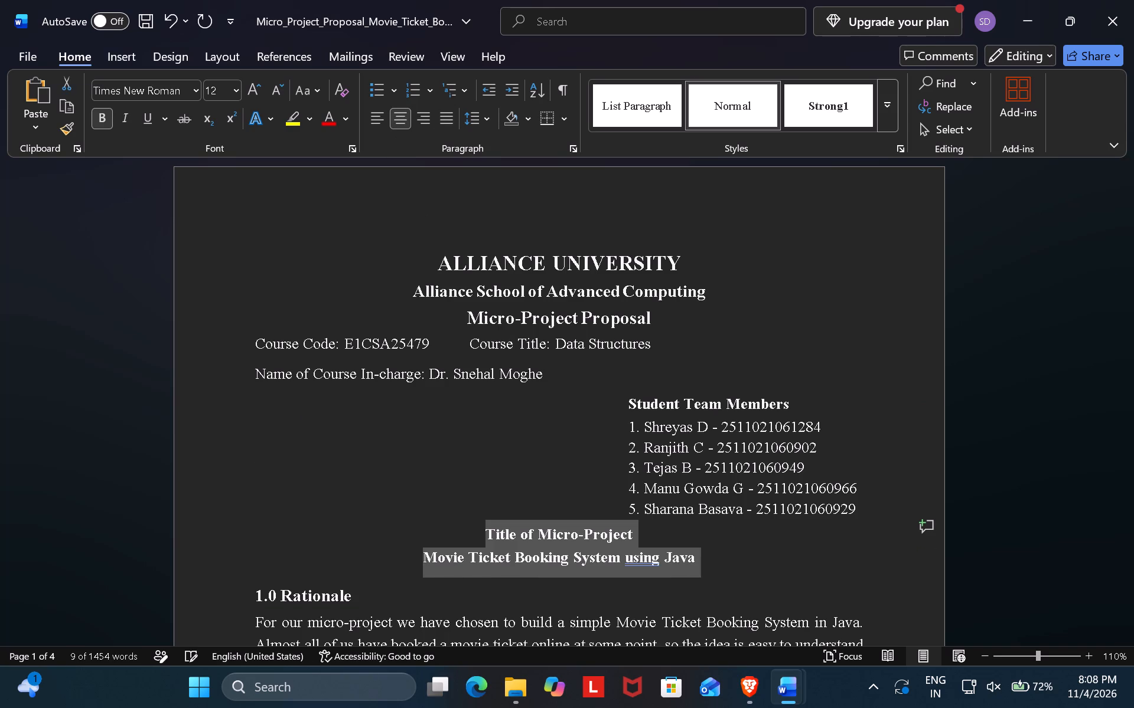
{"action": "left_click", "coordinate": [529, 573]}
Replace the three listed course outcomes in section 2.0 with one item starting "Evolve java programs incorporating".
{"action": "scroll", "coordinate": [569, 582], "scroll_direction": "down", "scroll_amount": 1}
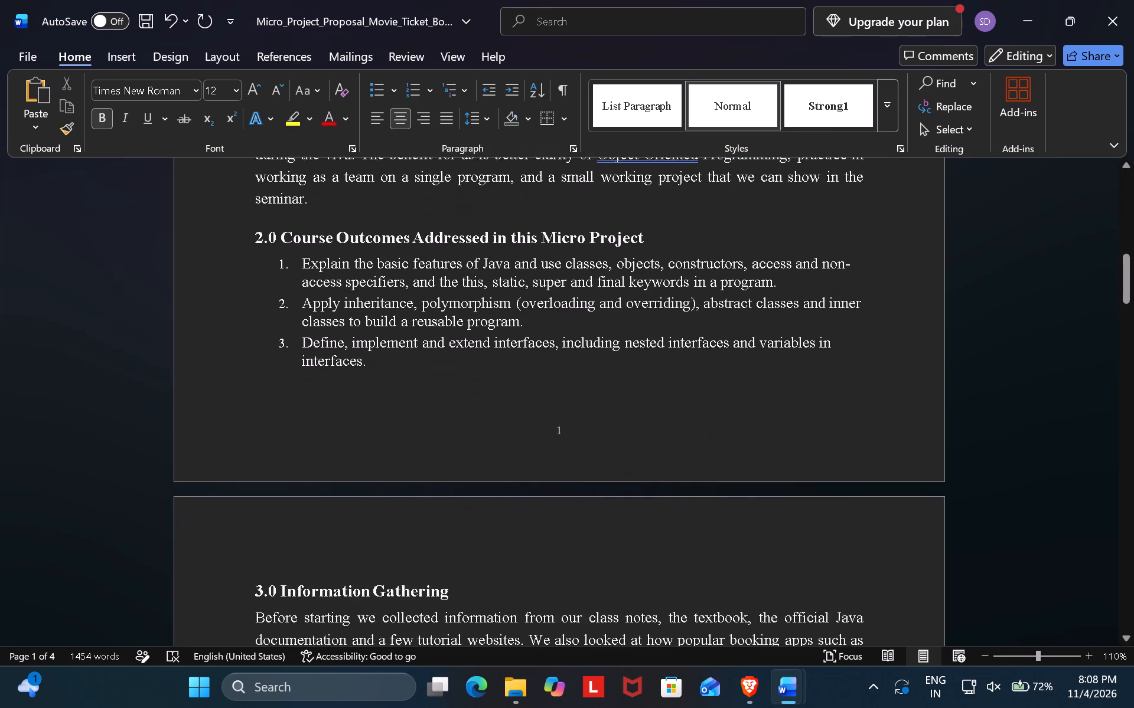
{"action": "scroll", "coordinate": [569, 582], "scroll_direction": "down", "scroll_amount": 2}
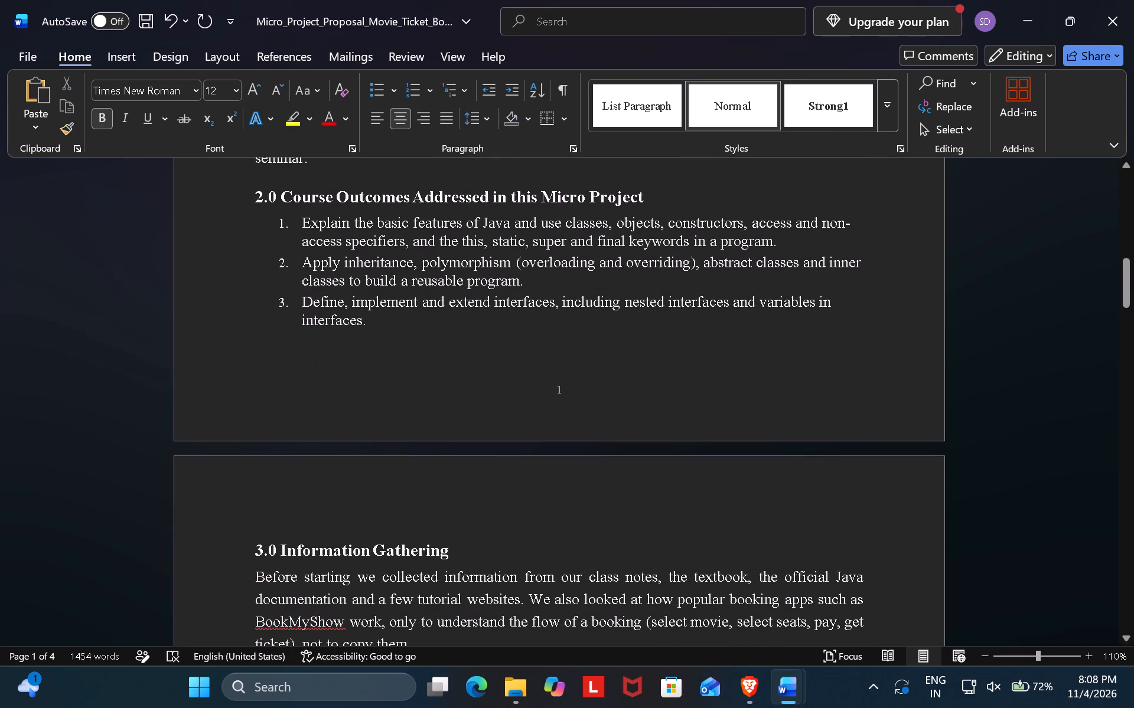
{"action": "scroll", "coordinate": [569, 582], "scroll_direction": "down", "scroll_amount": 2}
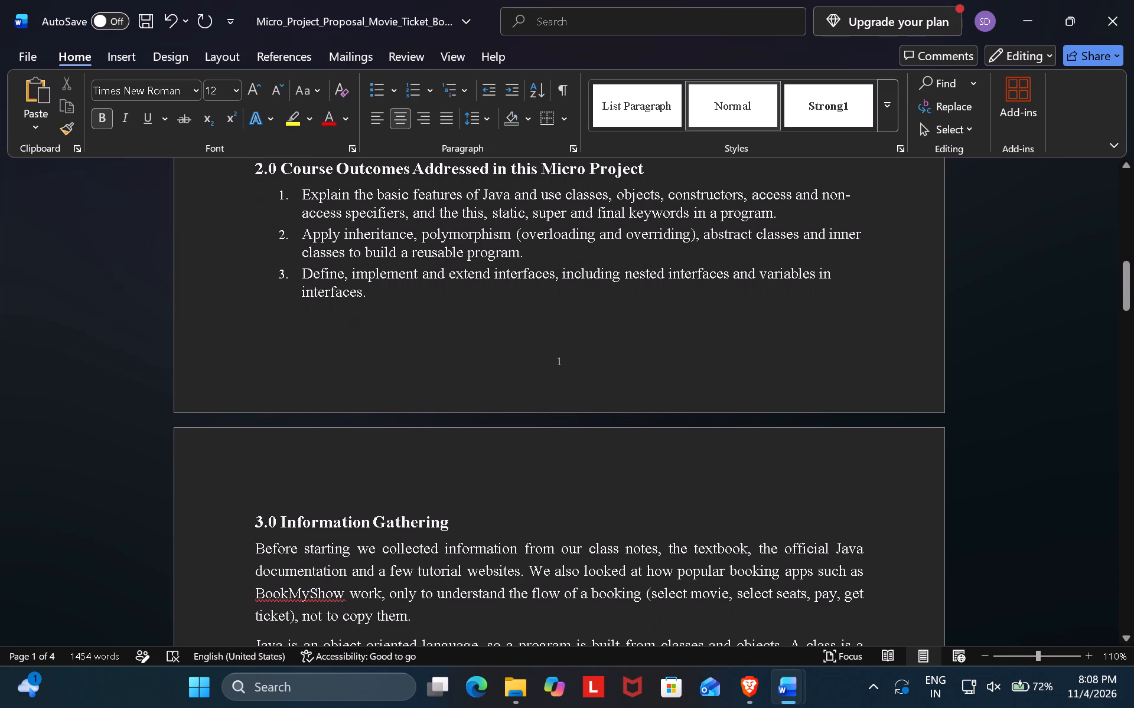
{"action": "scroll", "coordinate": [569, 582], "scroll_direction": "down", "scroll_amount": 2}
{"action": "scroll", "coordinate": [569, 582], "scroll_direction": "up", "scroll_amount": 1}
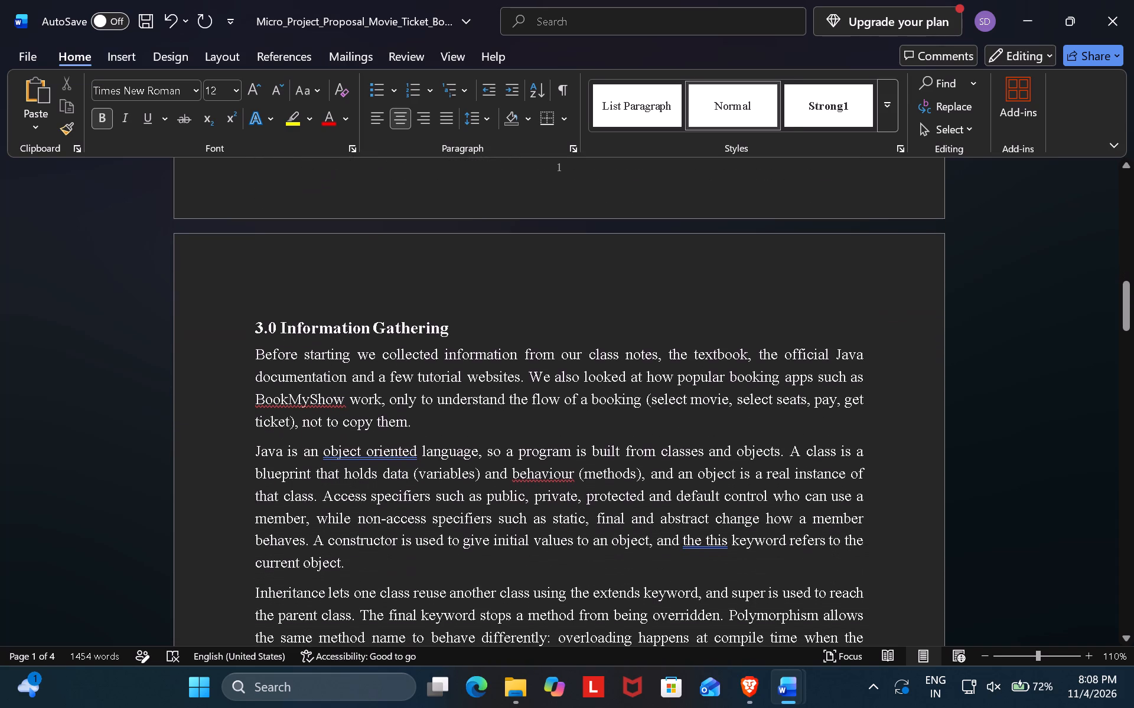
{"action": "scroll", "coordinate": [569, 582], "scroll_direction": "up", "scroll_amount": 2}
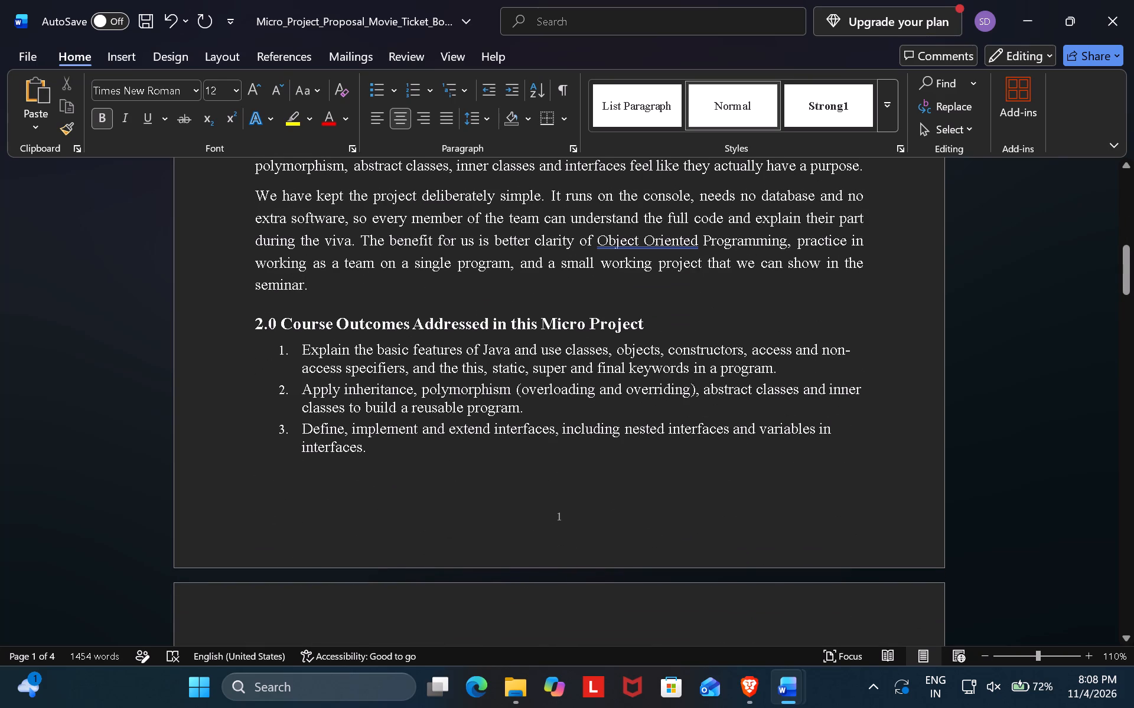
{"action": "left_click_drag", "start_coordinate": [370, 450], "coordinate": [300, 353]}
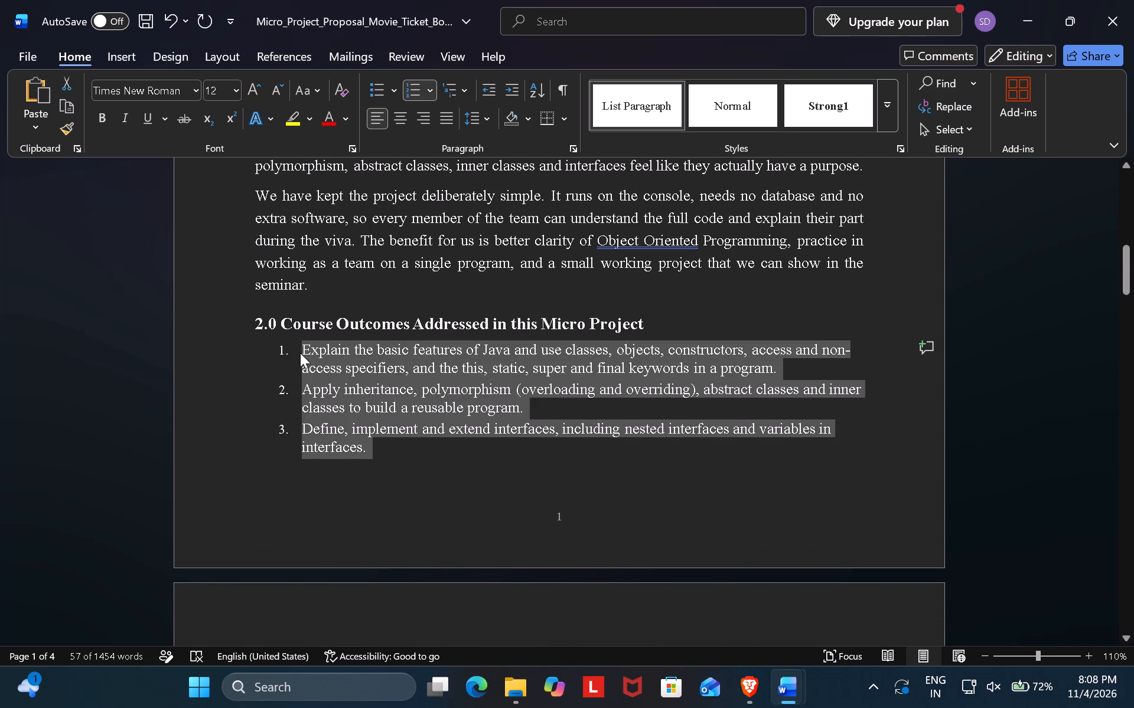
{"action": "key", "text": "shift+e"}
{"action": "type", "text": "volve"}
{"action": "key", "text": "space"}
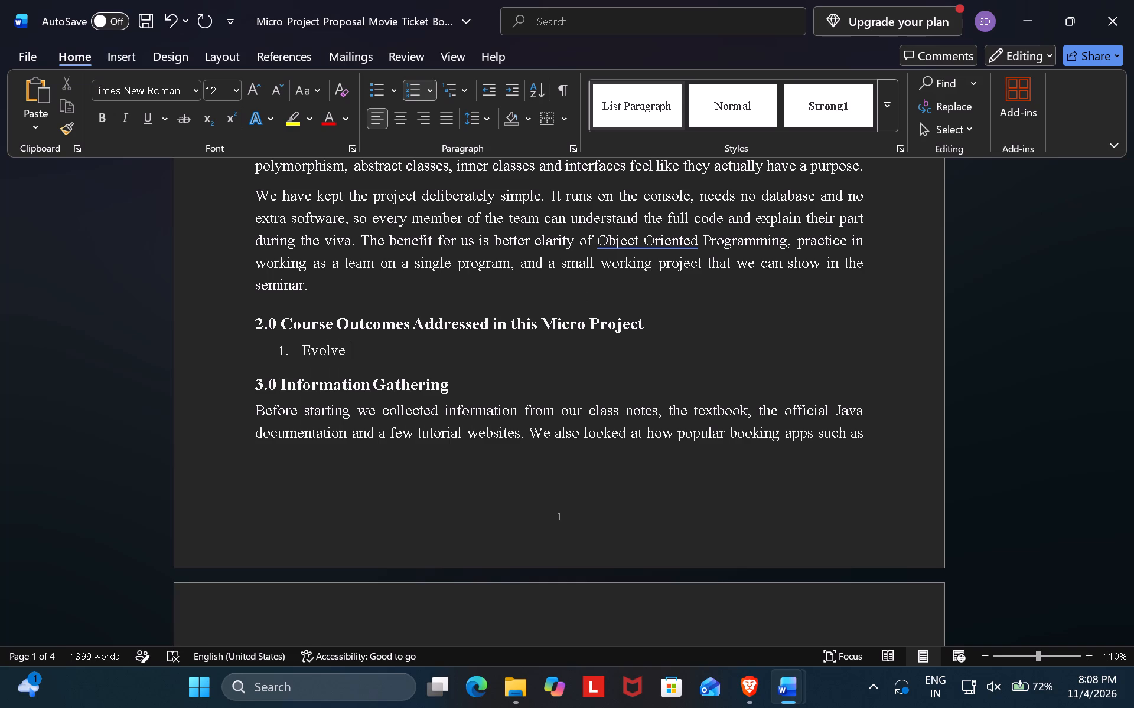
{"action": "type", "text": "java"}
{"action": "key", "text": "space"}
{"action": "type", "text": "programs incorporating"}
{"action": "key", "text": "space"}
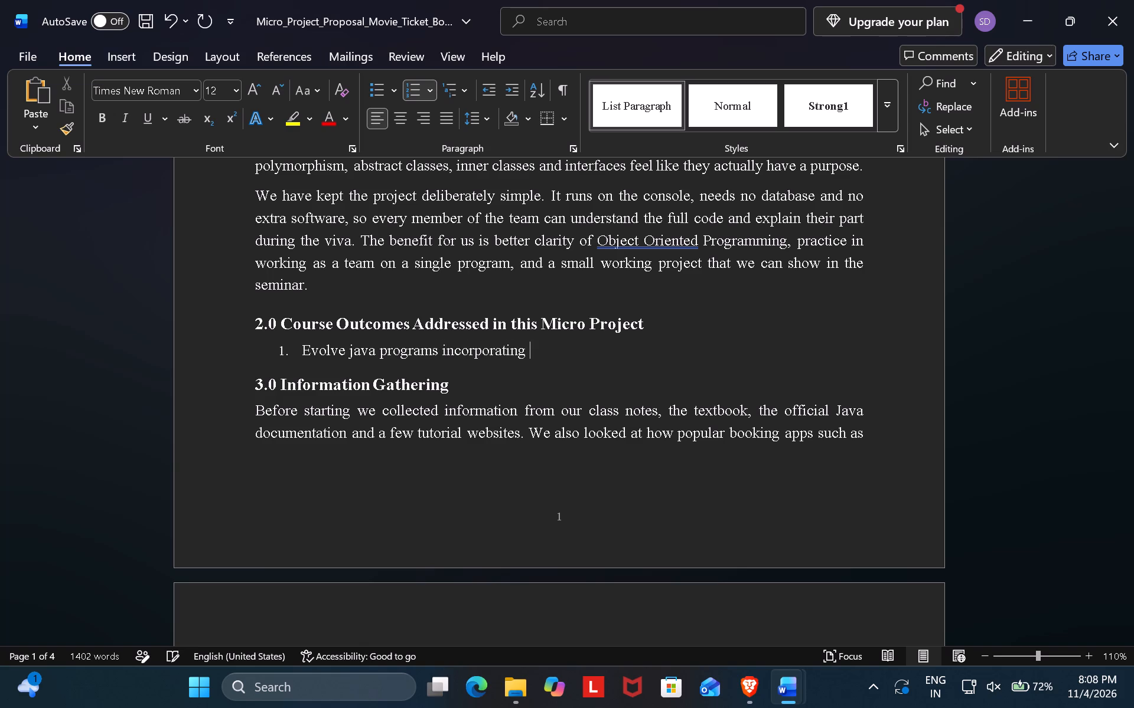
Complete the first course outcome with "classes, objects and inheritance.".
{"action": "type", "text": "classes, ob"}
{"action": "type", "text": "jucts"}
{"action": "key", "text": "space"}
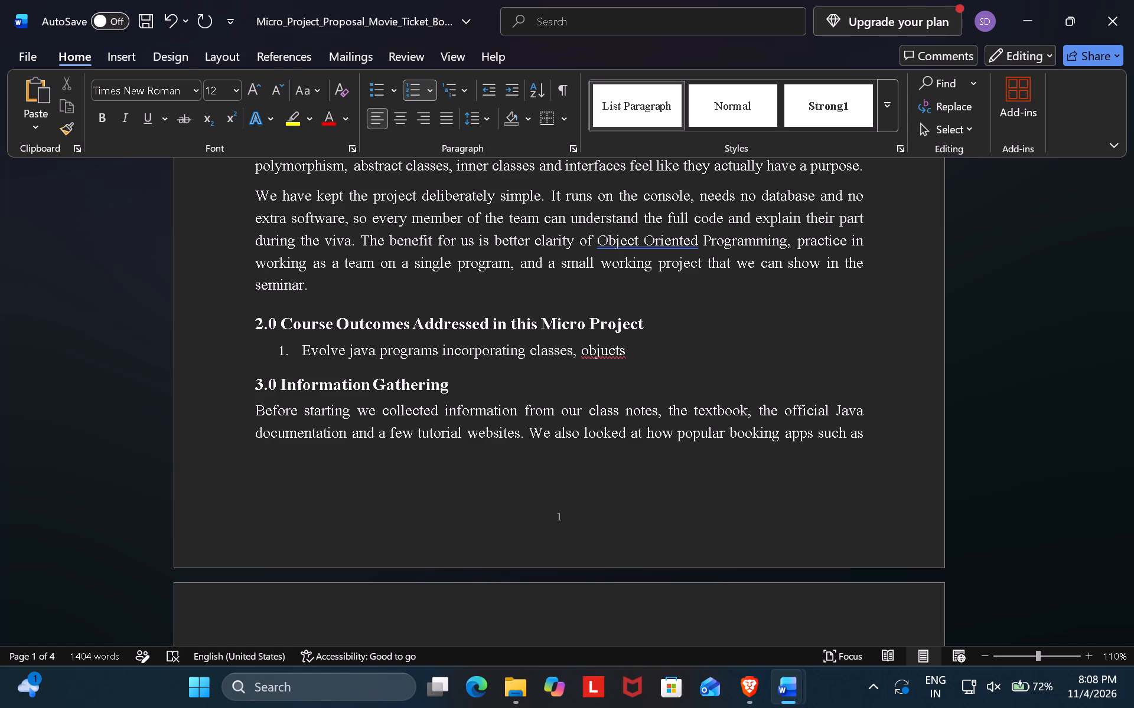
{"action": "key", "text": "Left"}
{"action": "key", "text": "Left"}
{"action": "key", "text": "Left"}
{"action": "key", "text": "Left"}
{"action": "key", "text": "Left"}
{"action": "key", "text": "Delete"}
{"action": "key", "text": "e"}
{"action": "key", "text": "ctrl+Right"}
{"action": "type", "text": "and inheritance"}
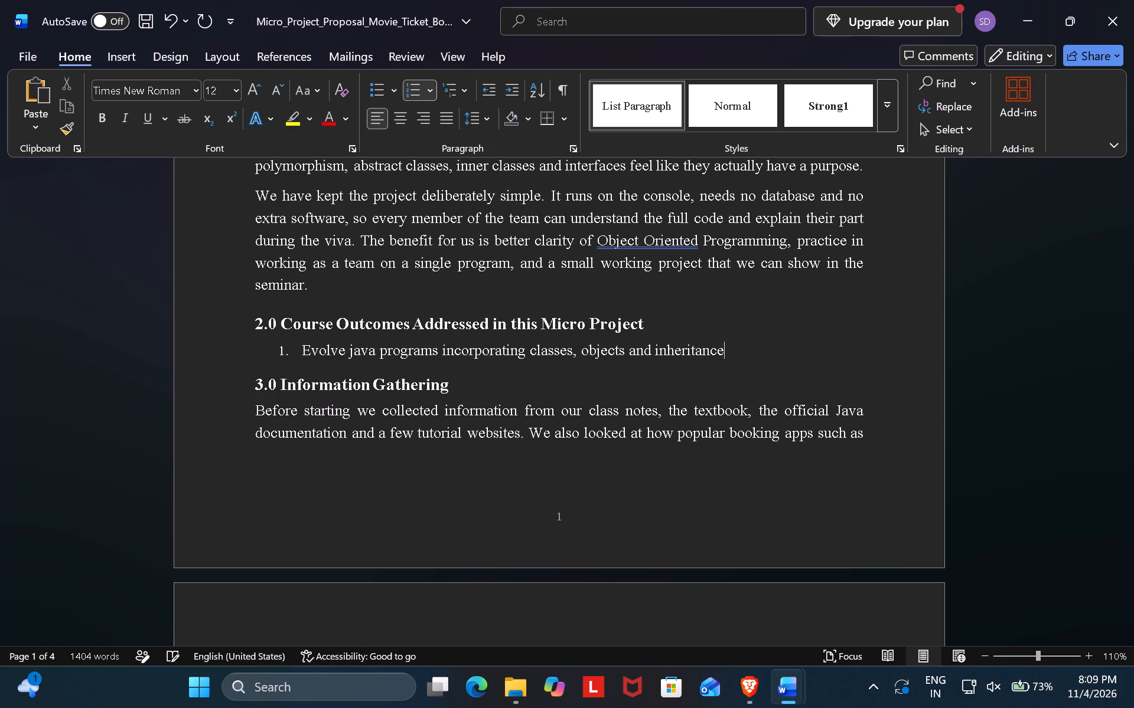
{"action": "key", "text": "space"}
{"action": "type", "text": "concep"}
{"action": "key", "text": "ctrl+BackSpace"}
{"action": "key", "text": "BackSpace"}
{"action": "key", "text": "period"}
Add a second course outcome reading "Develop java programs incorporating polymorphism and interfaces.".
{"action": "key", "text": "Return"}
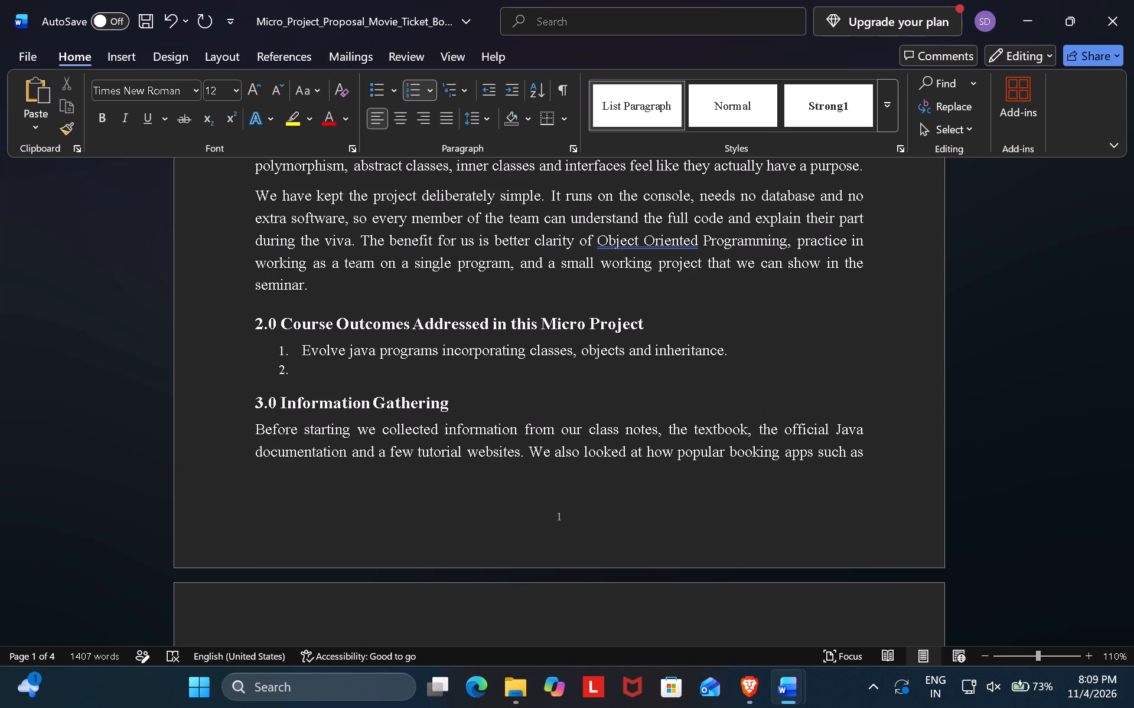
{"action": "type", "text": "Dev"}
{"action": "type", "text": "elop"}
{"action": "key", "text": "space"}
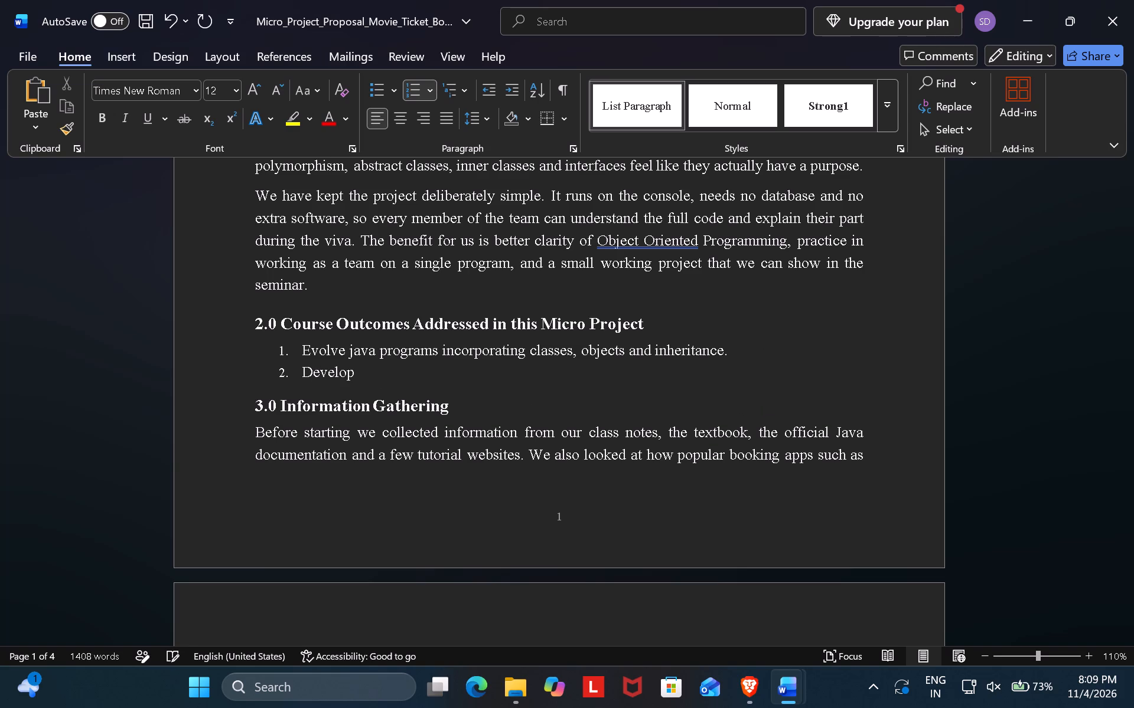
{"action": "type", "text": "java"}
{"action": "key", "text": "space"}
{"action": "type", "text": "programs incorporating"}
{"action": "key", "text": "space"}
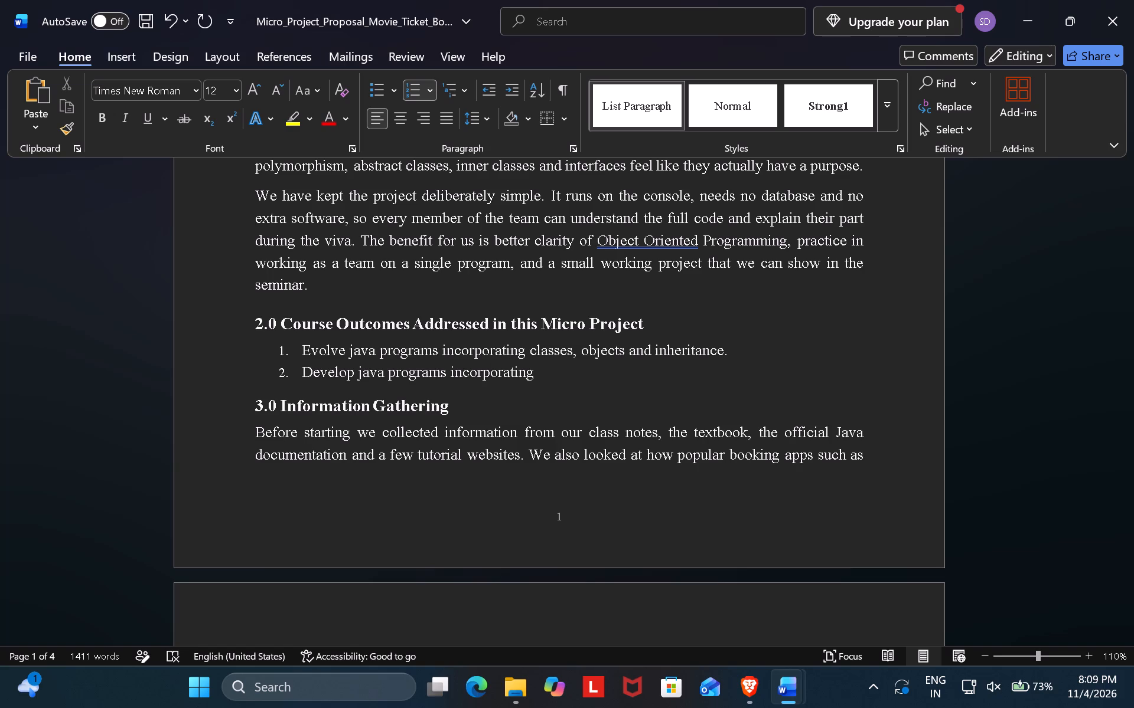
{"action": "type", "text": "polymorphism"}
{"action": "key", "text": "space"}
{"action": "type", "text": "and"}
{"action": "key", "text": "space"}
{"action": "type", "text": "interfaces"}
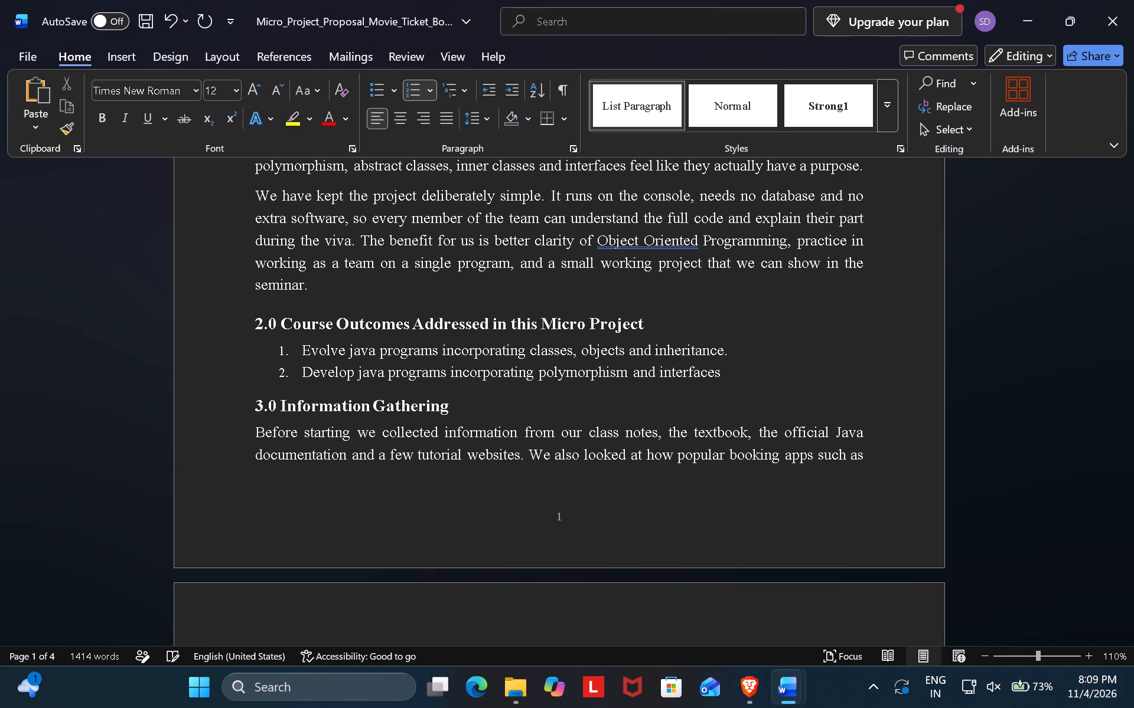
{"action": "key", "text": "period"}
Add a third course outcome starting "Create java programs incorporating", reusing the shared wording copied from the second outcome.
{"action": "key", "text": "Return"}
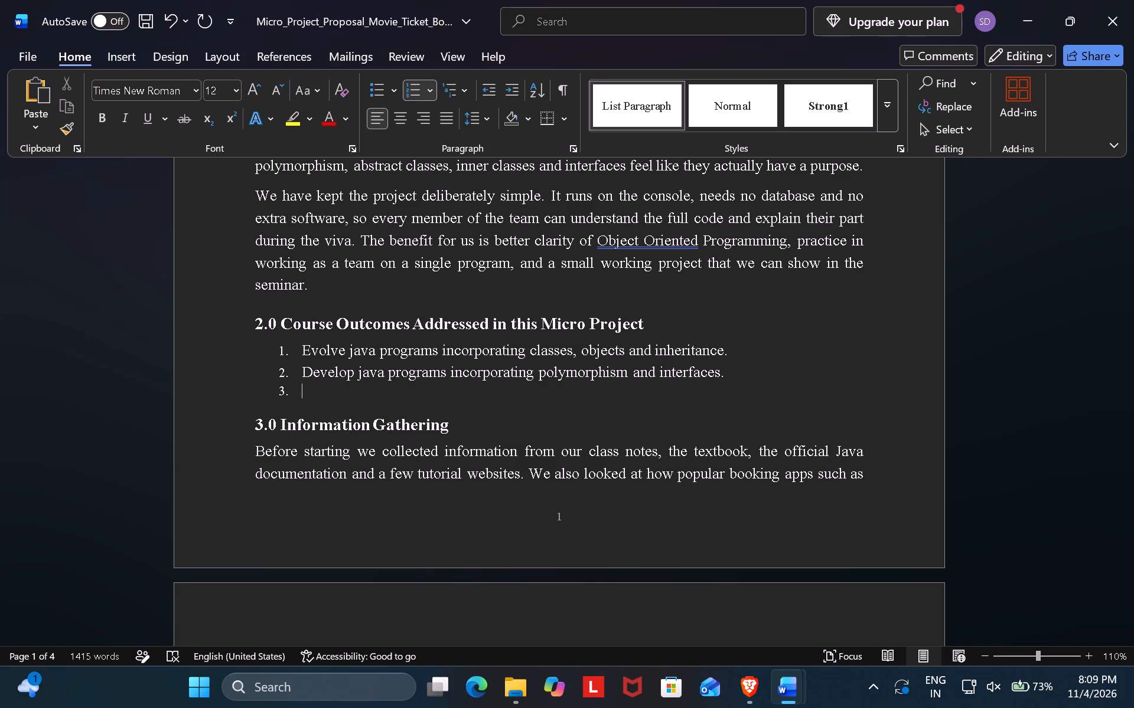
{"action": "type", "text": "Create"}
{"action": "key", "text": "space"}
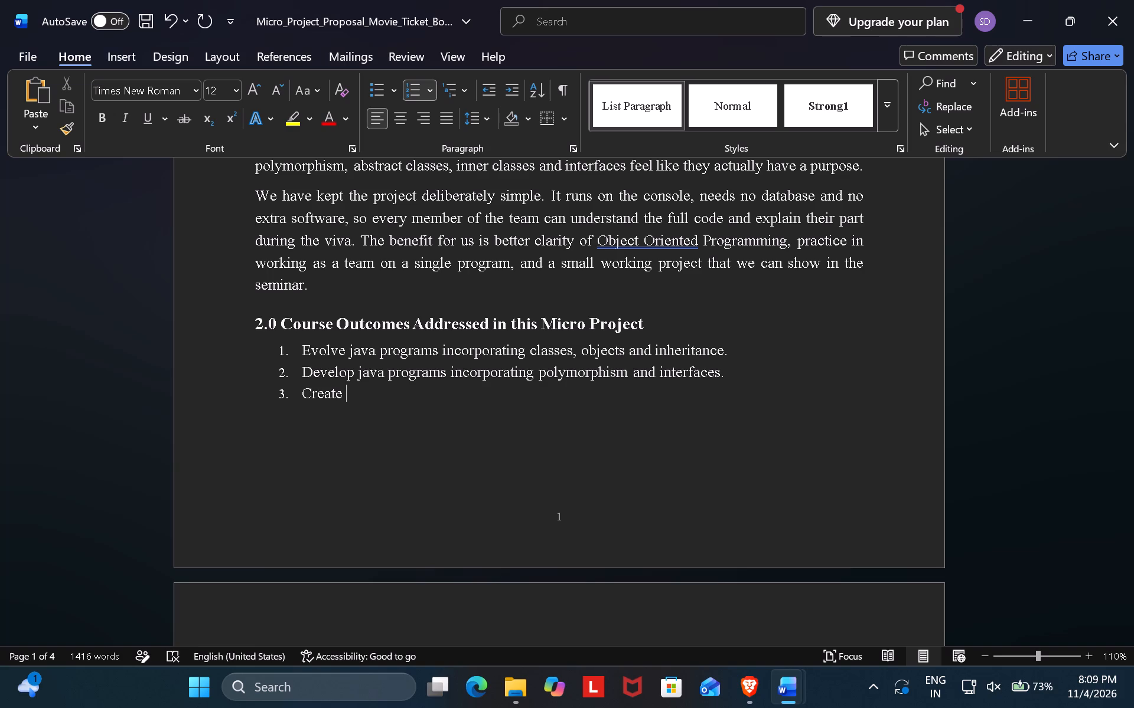
{"action": "left_click_drag", "start_coordinate": [355, 368], "coordinate": [400, 377]}
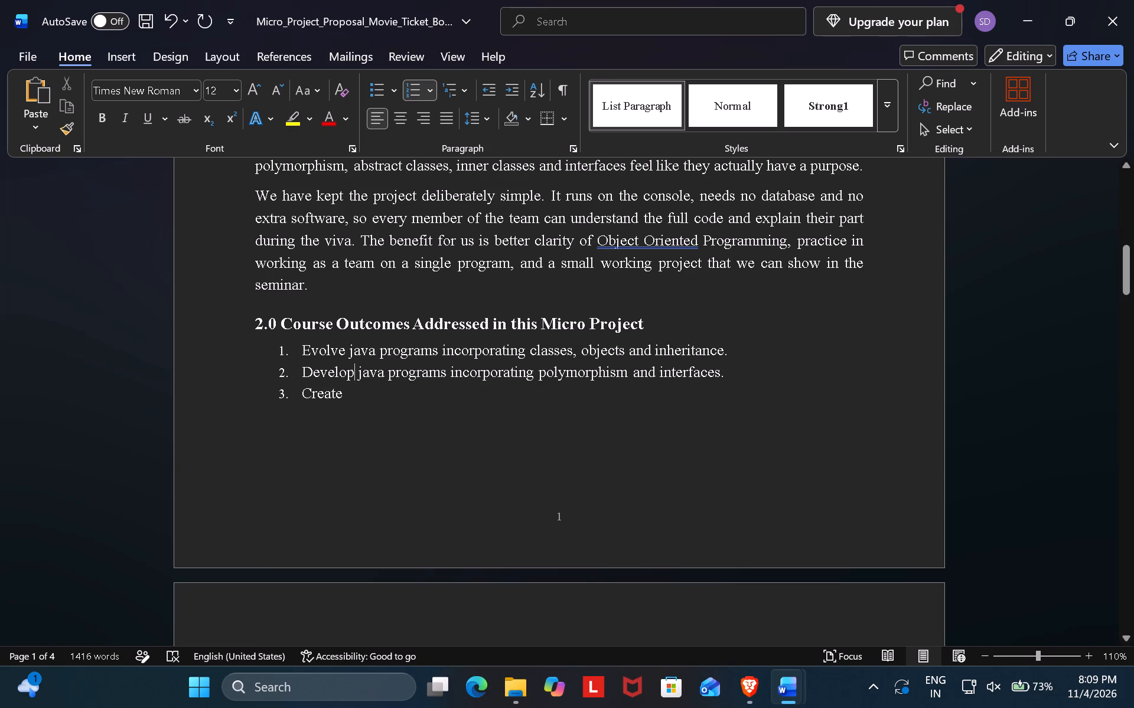
{"action": "left_click_drag", "start_coordinate": [400, 377], "coordinate": [534, 370]}
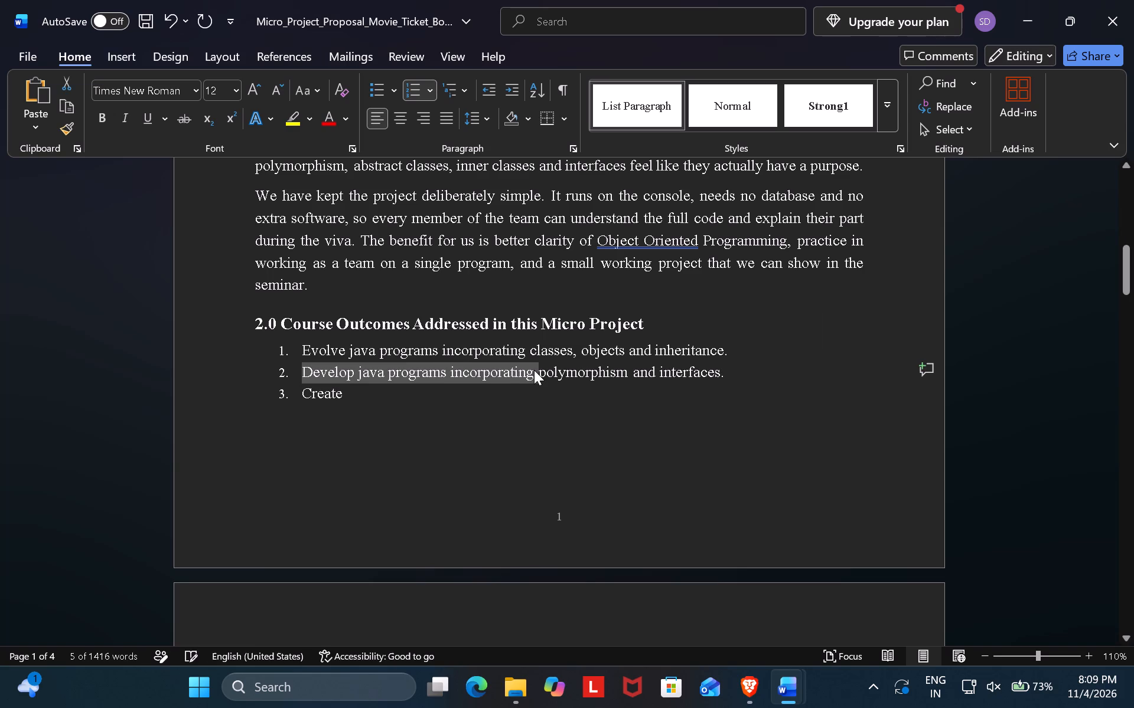
{"action": "key", "text": "ctrl+c"}
{"action": "left_click", "coordinate": [351, 404]}
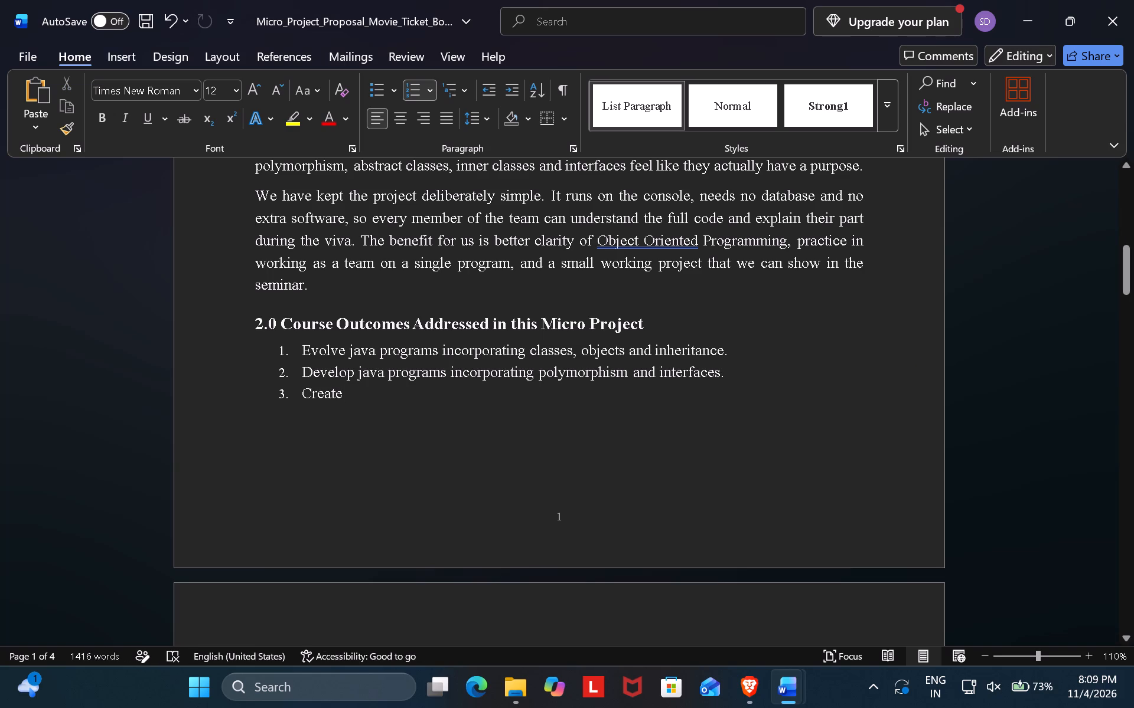
{"action": "key", "text": "ctrl+v"}
{"action": "key", "text": "ctrl+Left"}
{"action": "key", "text": "ctrl+Left"}
{"action": "key", "text": "ctrl+Left"}
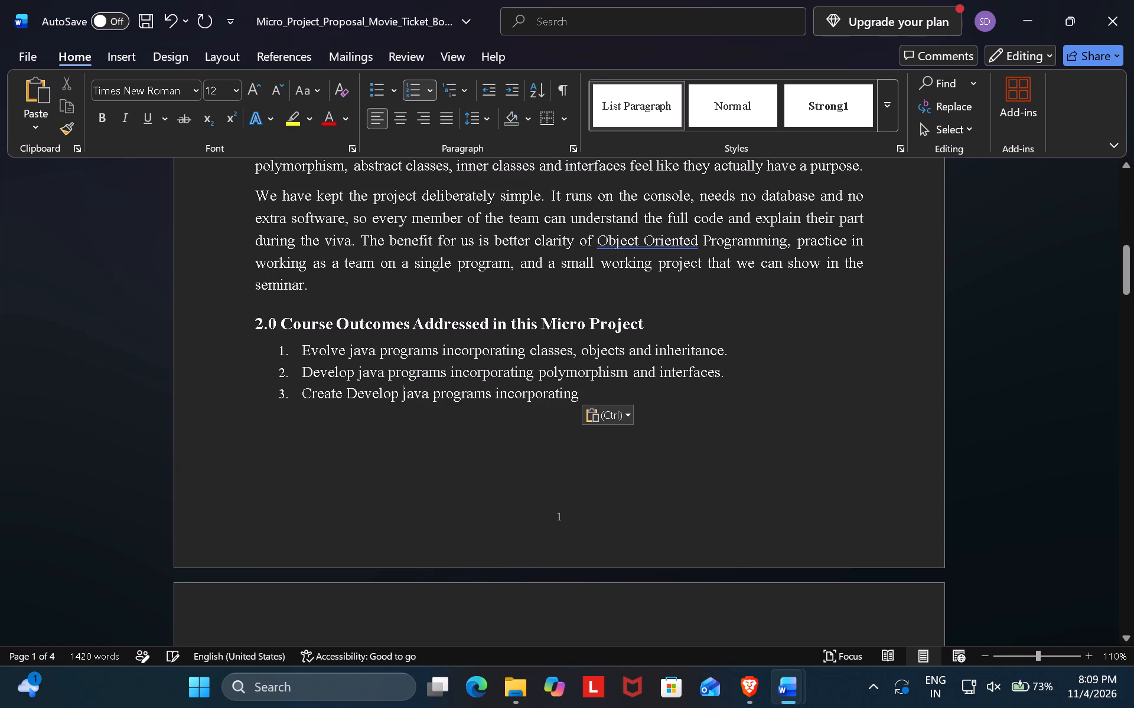
{"action": "key", "text": "ctrl+BackSpace"}
{"action": "key", "text": "ctrl+Right"}
{"action": "key", "text": "ctrl+Right"}
{"action": "key", "text": "ctrl+Right"}
{"action": "key", "text": "ctrl+Right"}
{"action": "key", "text": "ctrl+Right"}
{"action": "key", "text": "ctrl+Right"}
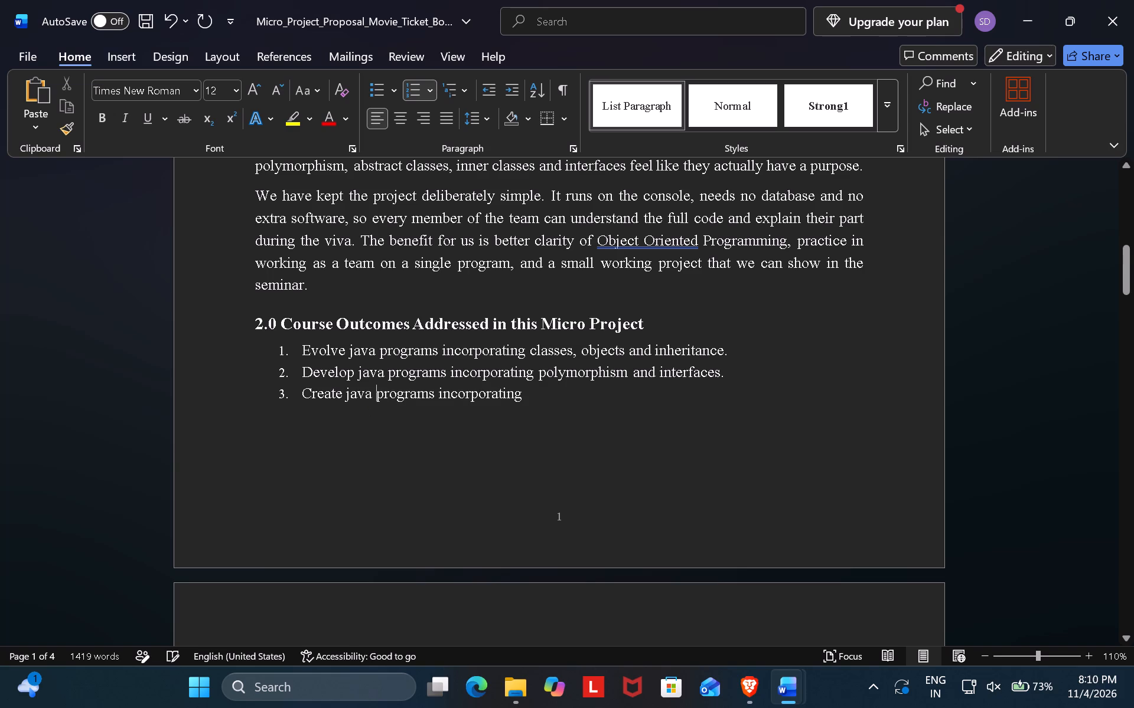
{"action": "key", "text": "ctrl+Left"}
{"action": "key", "text": "ctrl+Left"}
{"action": "key", "text": "ctrl+Left"}
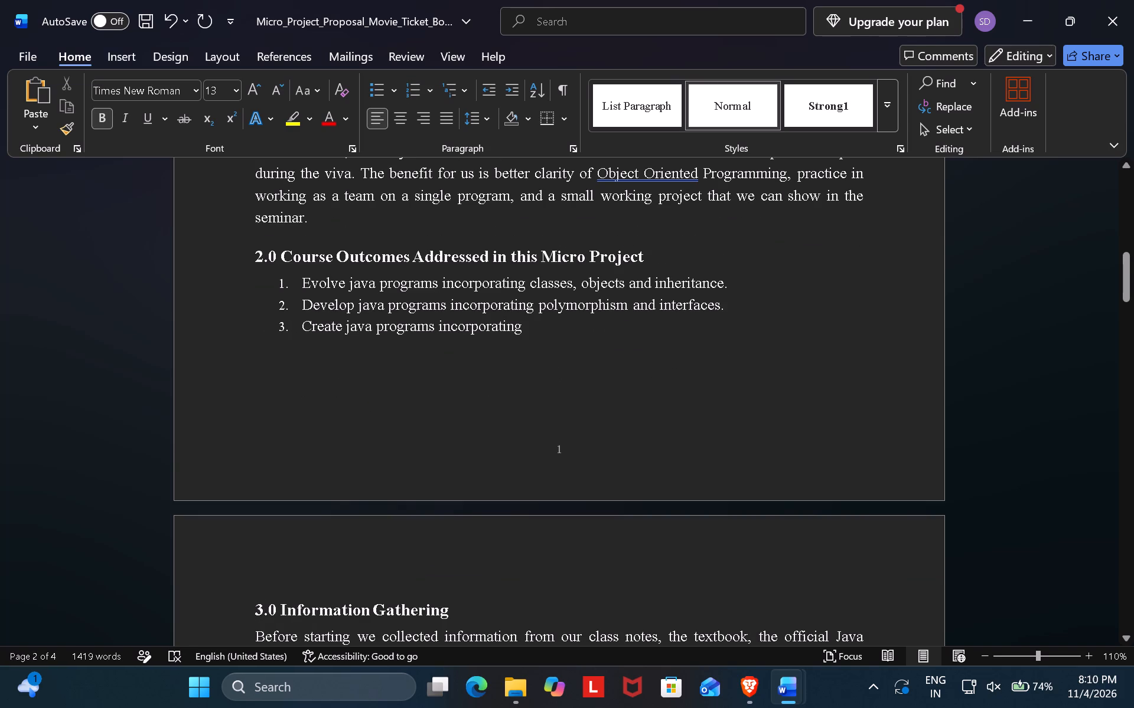
{"action": "key", "text": "ctrl+Left"}
{"action": "key", "text": "ctrl+Right"}
Complete the third course outcome in section 2.0 with "exception habdling.".
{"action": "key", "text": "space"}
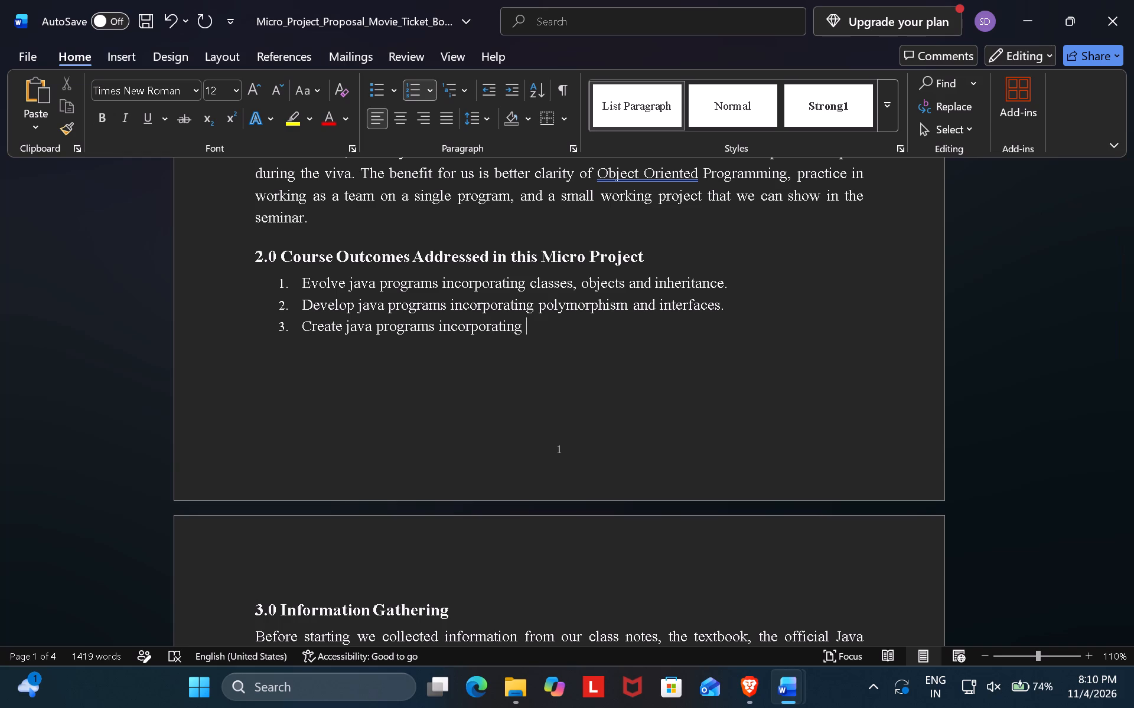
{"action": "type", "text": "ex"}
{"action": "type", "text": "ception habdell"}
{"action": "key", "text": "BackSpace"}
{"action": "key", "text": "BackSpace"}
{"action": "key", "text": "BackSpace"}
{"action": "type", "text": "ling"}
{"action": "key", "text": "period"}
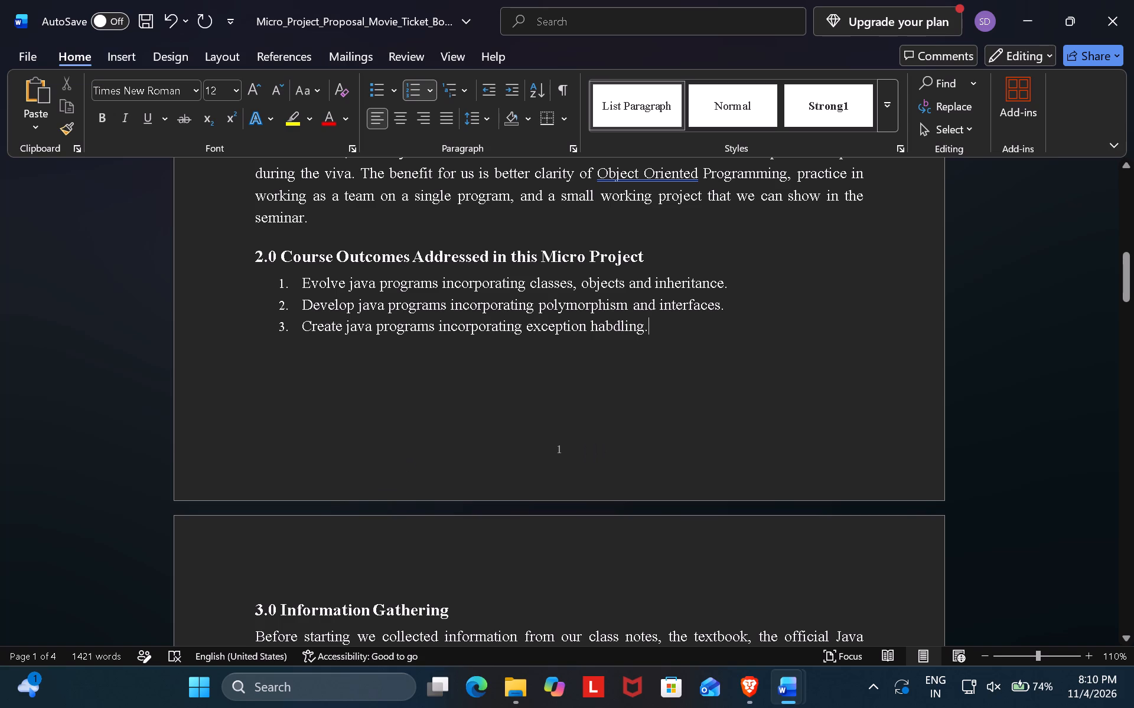
Look through the rest of the proposal, including the team task division and action plan tables.
{"action": "scroll", "coordinate": [615, 421], "scroll_direction": "down", "scroll_amount": 9}
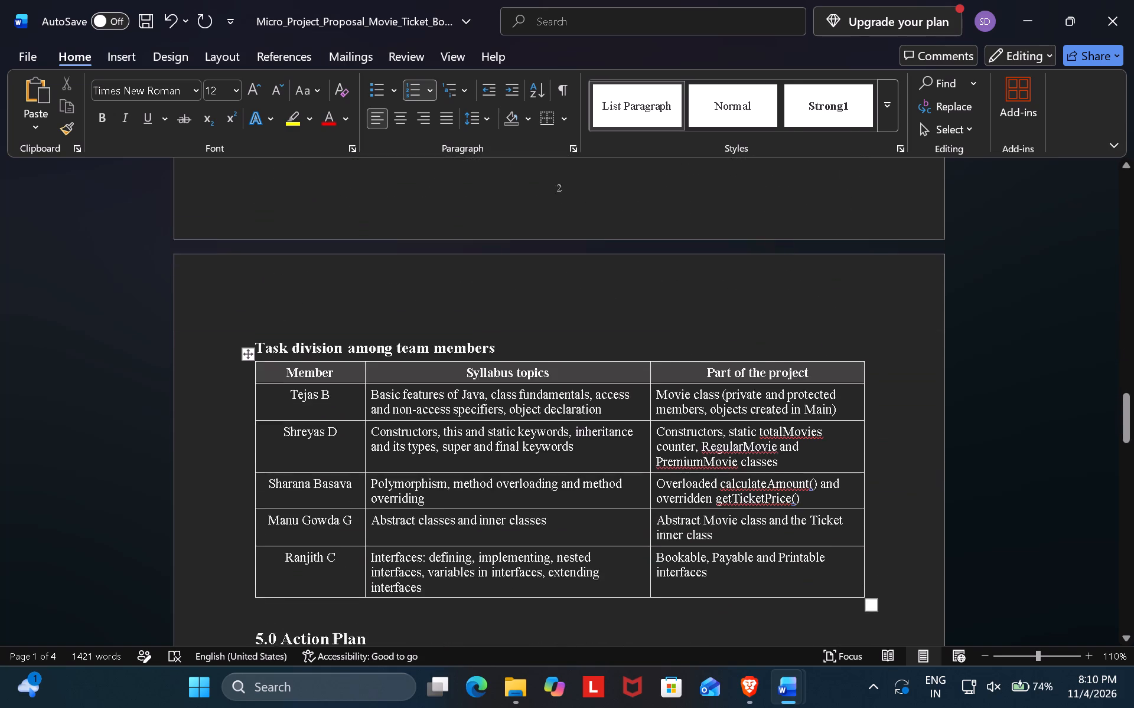
{"action": "scroll", "coordinate": [615, 421], "scroll_direction": "down", "scroll_amount": 6}
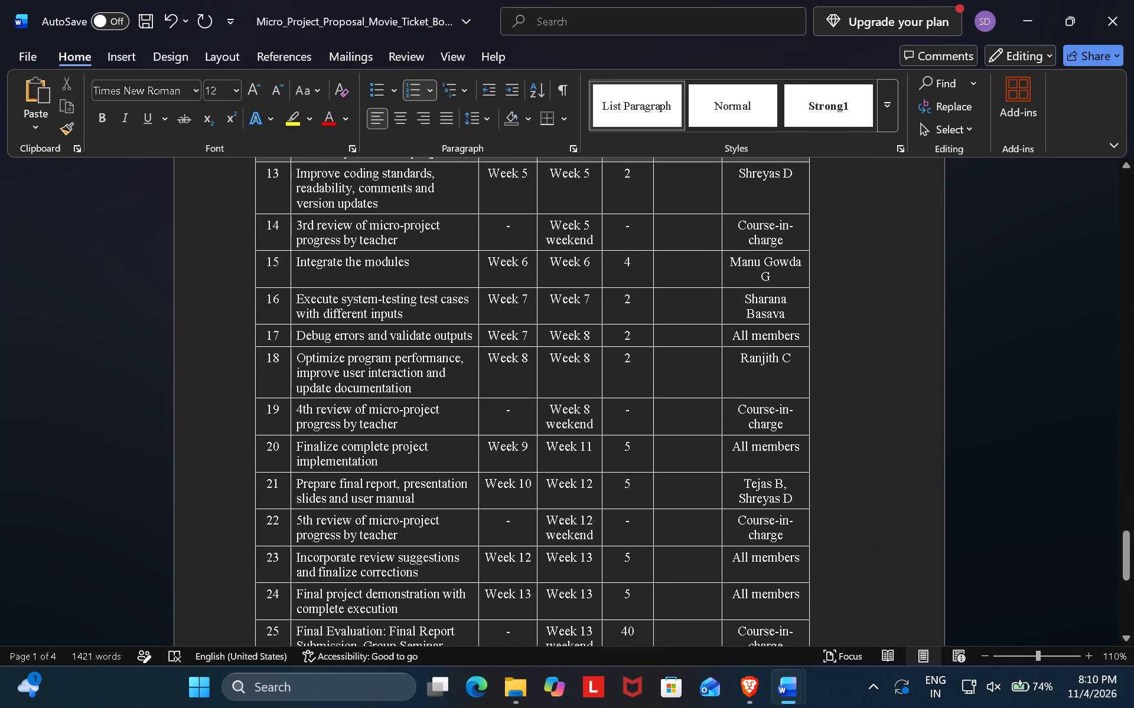
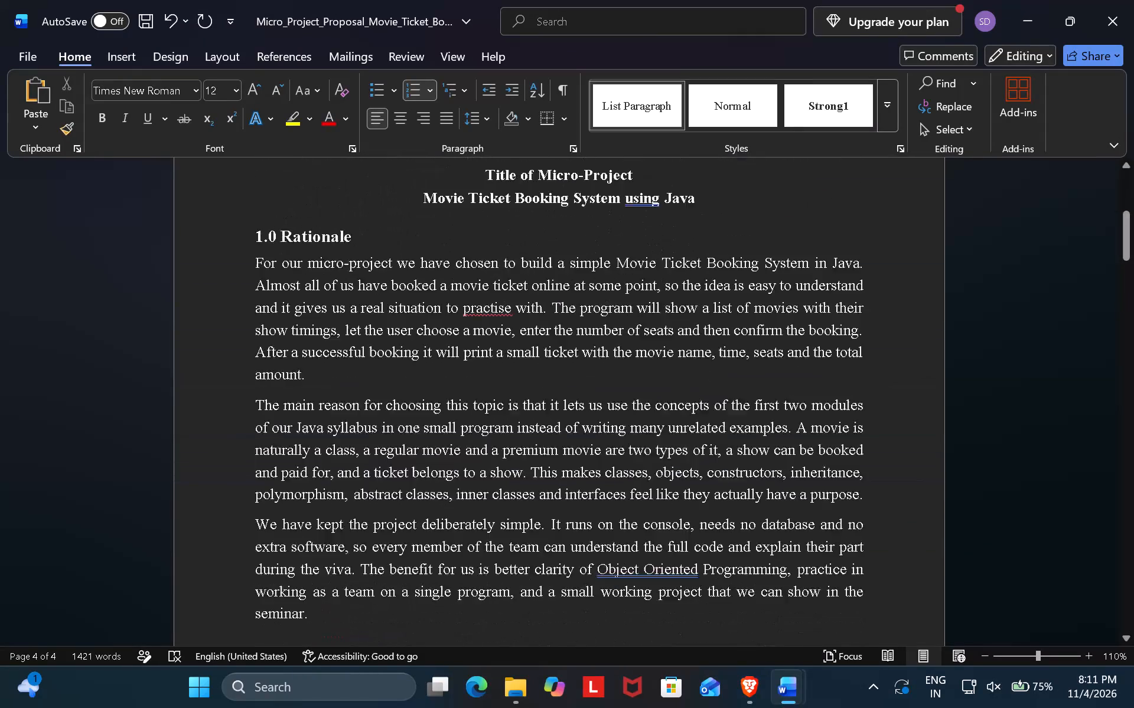
Add a sixth entry to the Student Team Members list with the member's name and registration number, and save the proposal.
{"action": "scroll", "coordinate": [581, 362], "scroll_direction": "up", "scroll_amount": 2}
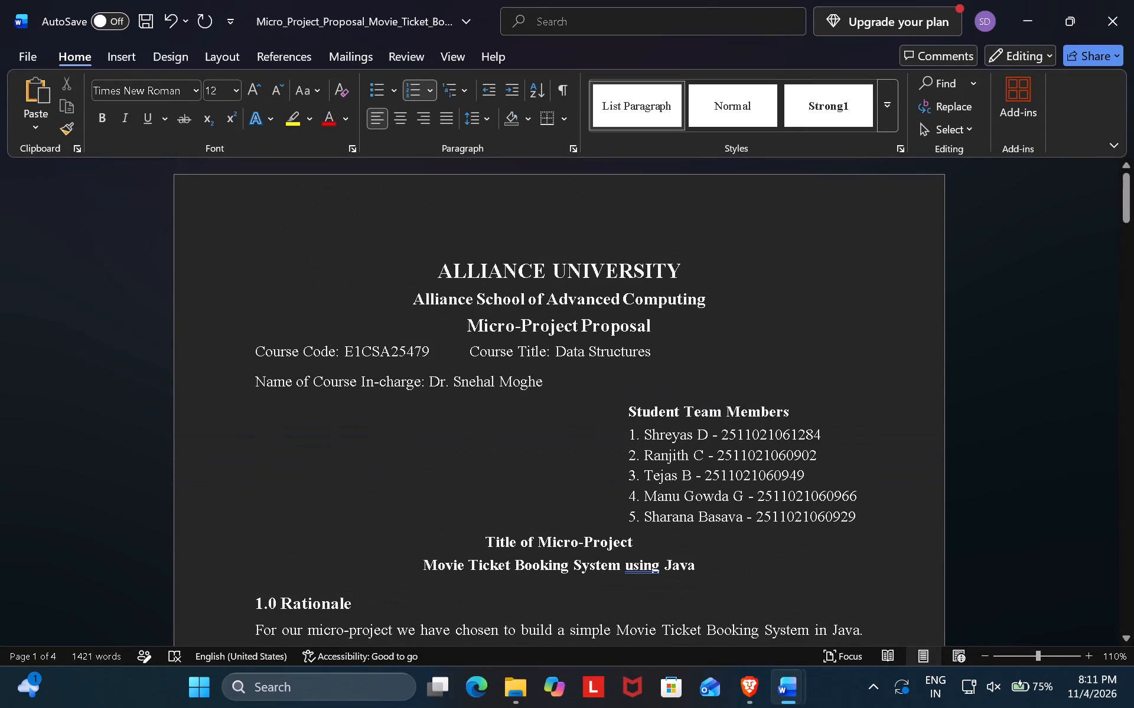
{"action": "left_click", "coordinate": [857, 523]}
{"action": "key", "text": "Return"}
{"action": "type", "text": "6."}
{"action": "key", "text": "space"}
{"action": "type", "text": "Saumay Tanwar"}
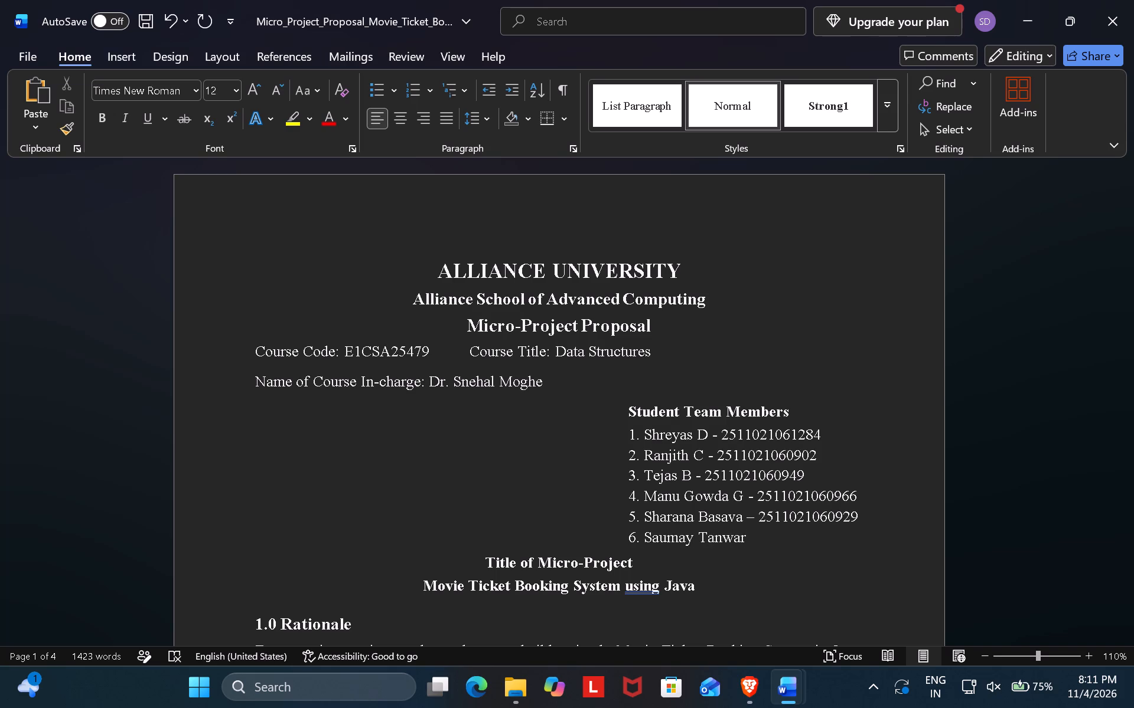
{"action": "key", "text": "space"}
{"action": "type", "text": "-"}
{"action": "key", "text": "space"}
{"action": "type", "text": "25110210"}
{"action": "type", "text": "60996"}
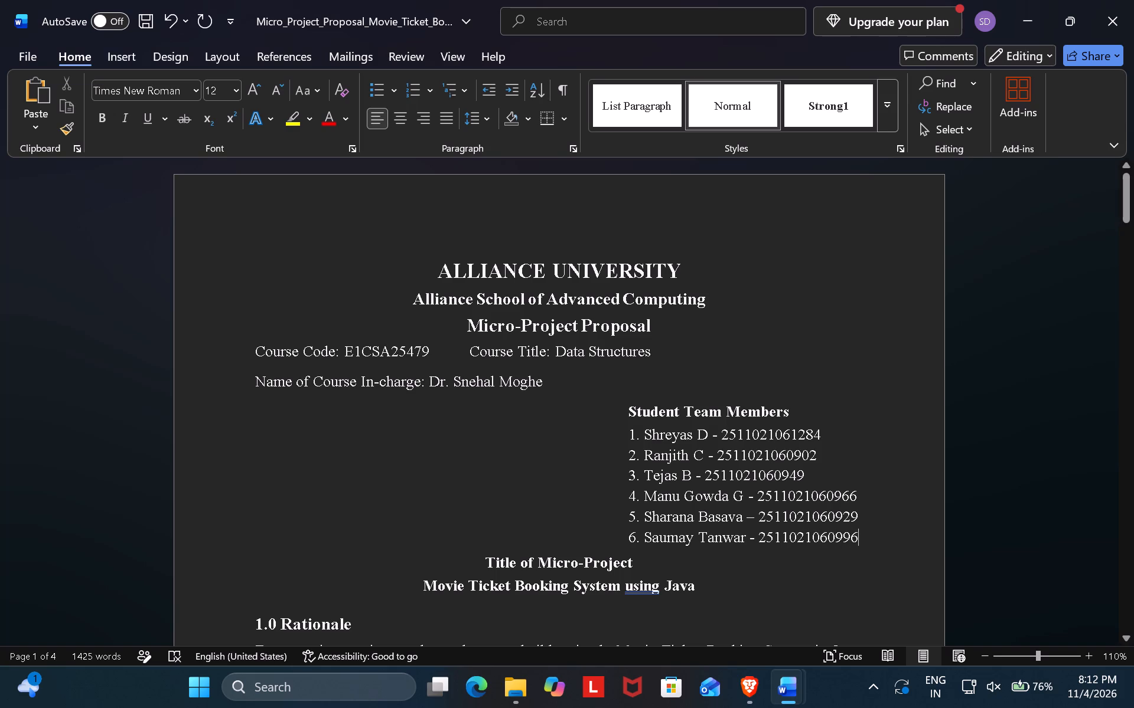
{"action": "scroll", "coordinate": [763, 558], "scroll_direction": "down", "scroll_amount": 1}
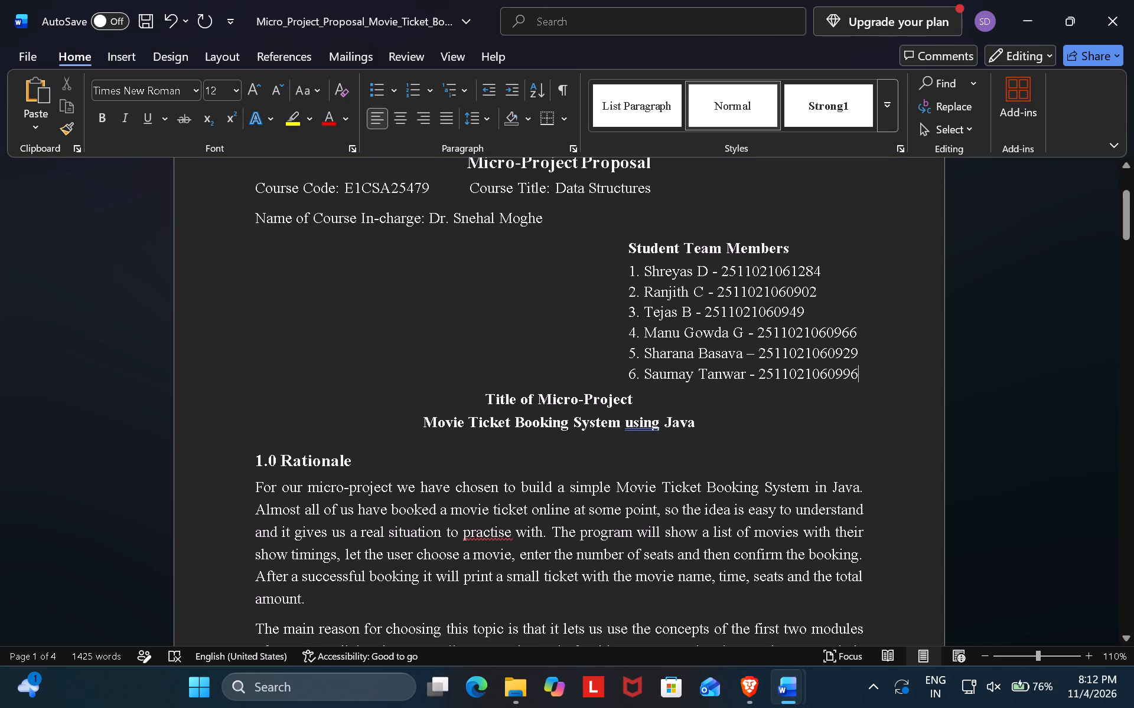
{"action": "scroll", "coordinate": [763, 558], "scroll_direction": "down", "scroll_amount": 1}
{"action": "key", "text": "ctrl+s"}
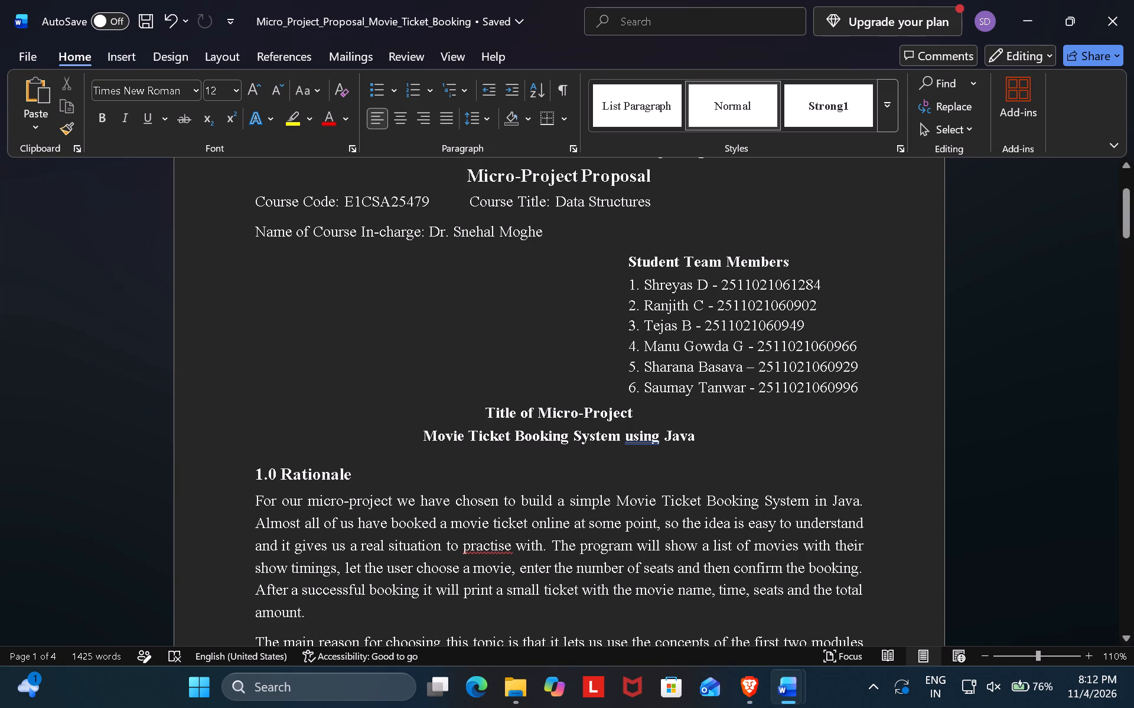
Correct the misspelled "habdling" to "handling" in the third course outcome of section 2.0.
{"action": "scroll", "coordinate": [560, 414], "scroll_direction": "down", "scroll_amount": 3}
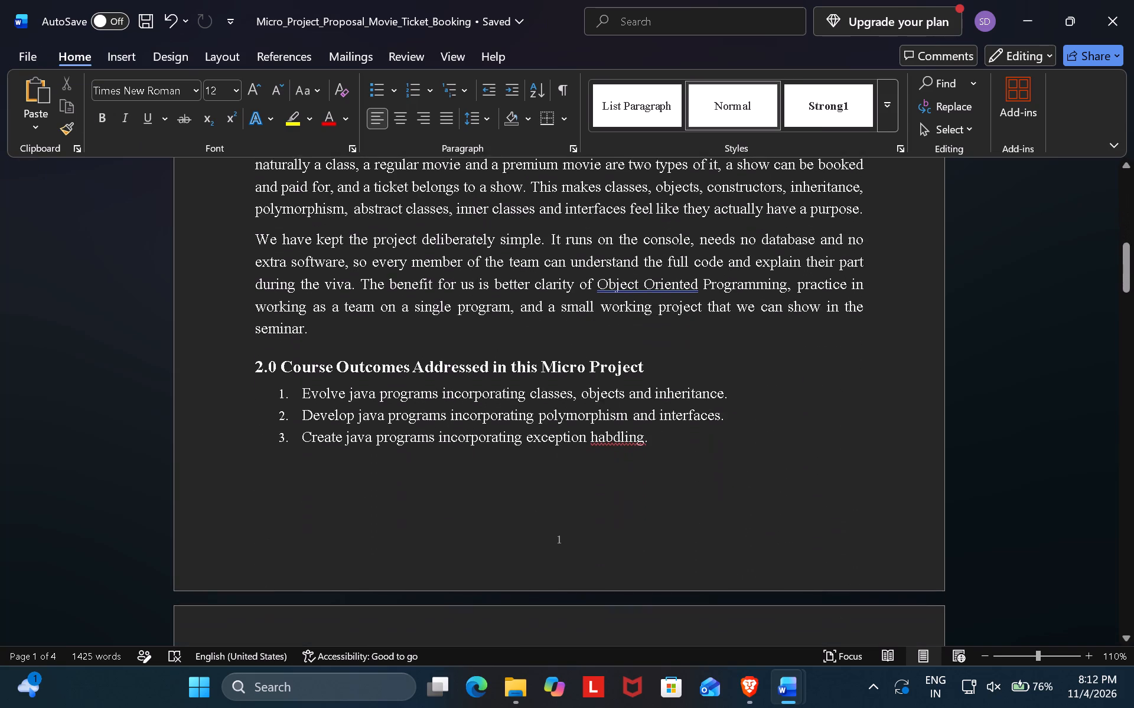
{"action": "scroll", "coordinate": [560, 414], "scroll_direction": "down", "scroll_amount": 1}
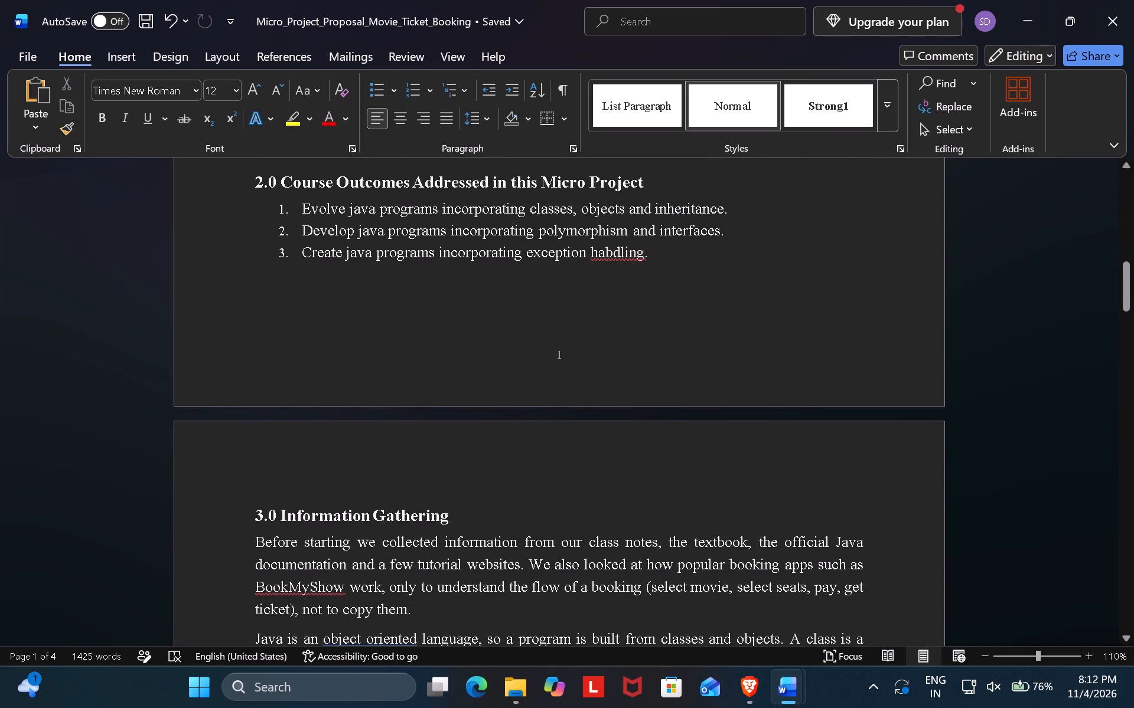
{"action": "left_click", "coordinate": [617, 256]}
{"action": "key", "text": "BackSpace"}
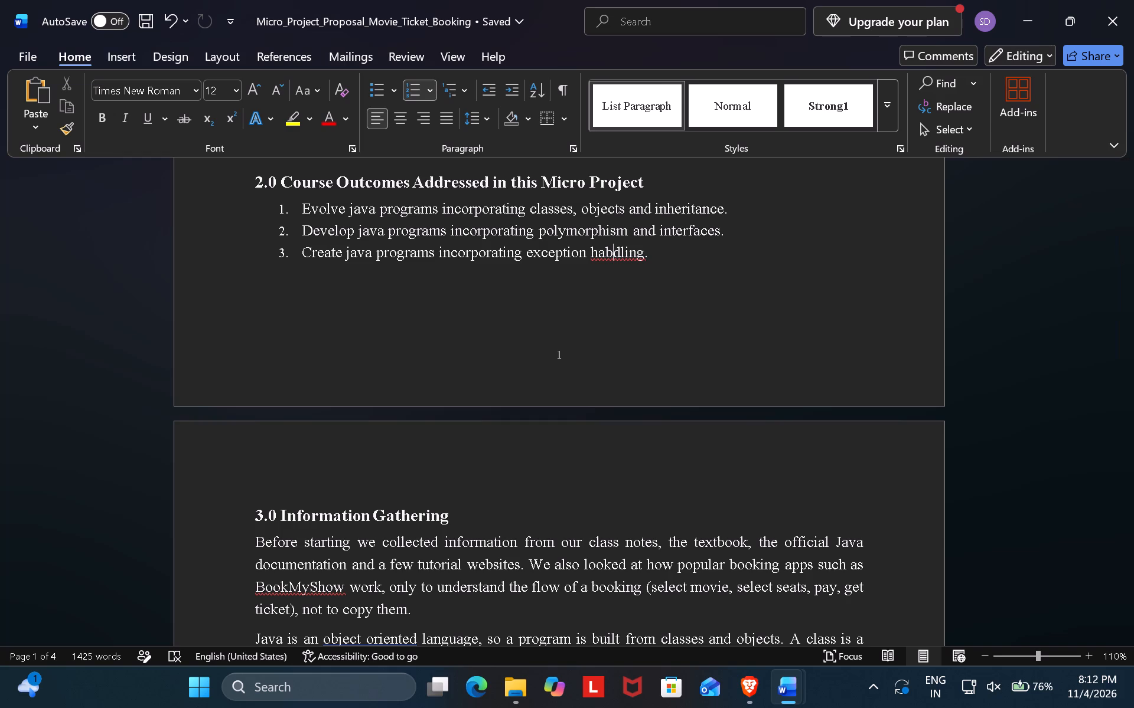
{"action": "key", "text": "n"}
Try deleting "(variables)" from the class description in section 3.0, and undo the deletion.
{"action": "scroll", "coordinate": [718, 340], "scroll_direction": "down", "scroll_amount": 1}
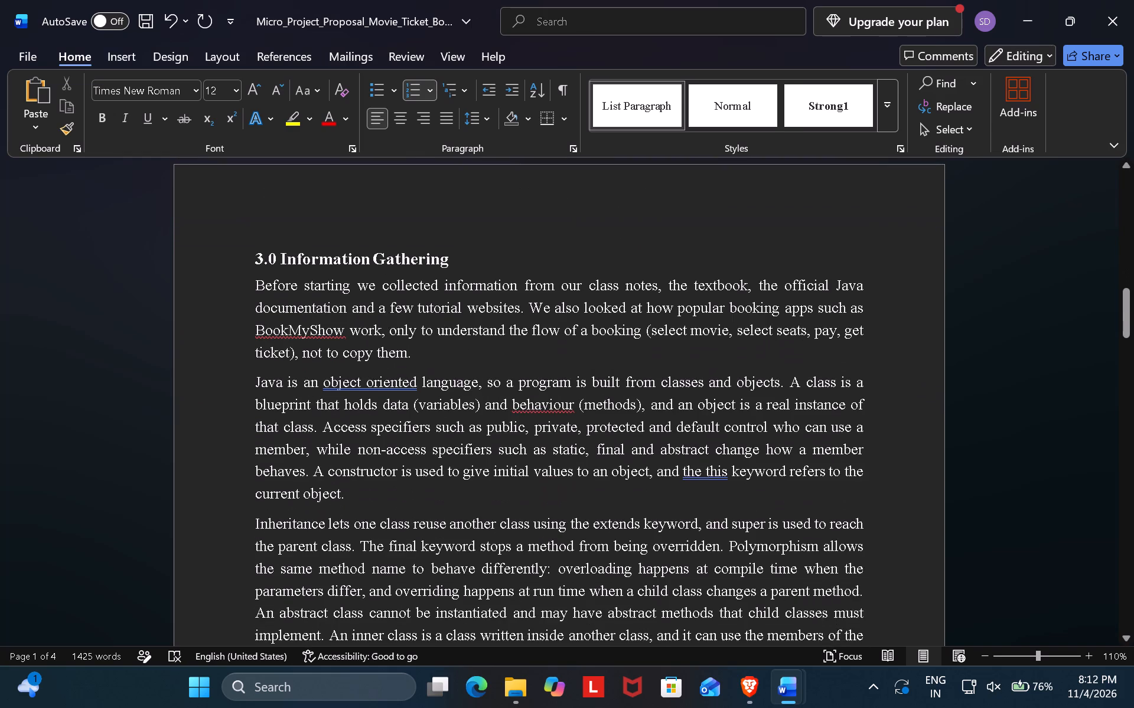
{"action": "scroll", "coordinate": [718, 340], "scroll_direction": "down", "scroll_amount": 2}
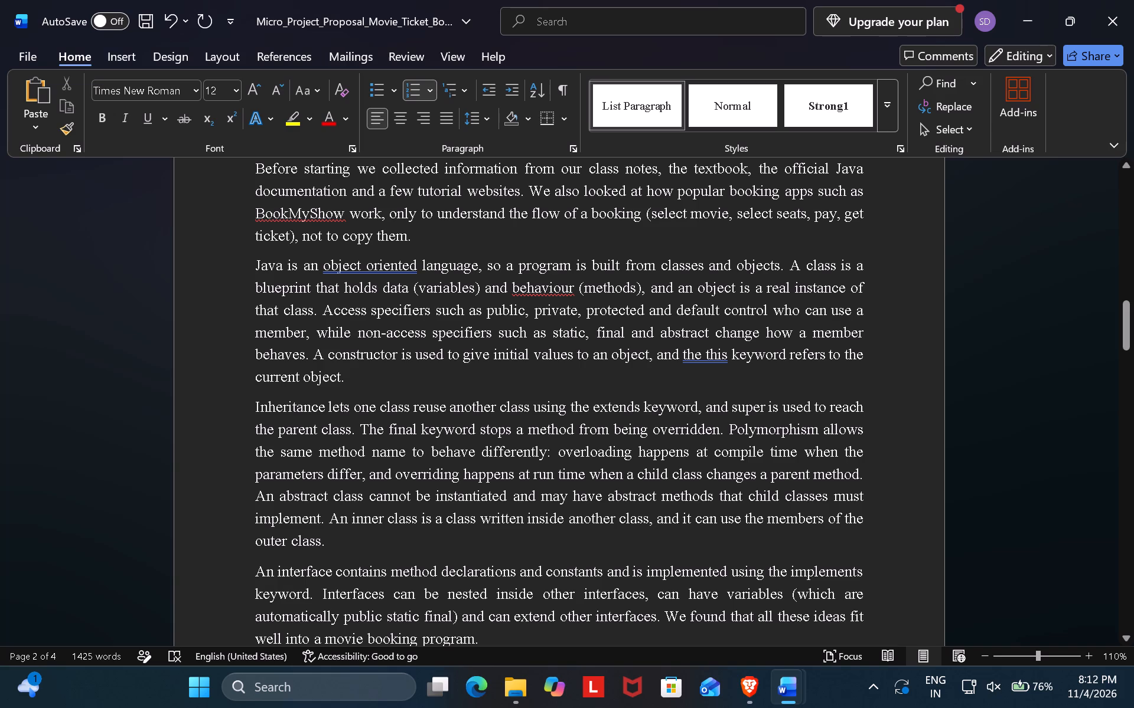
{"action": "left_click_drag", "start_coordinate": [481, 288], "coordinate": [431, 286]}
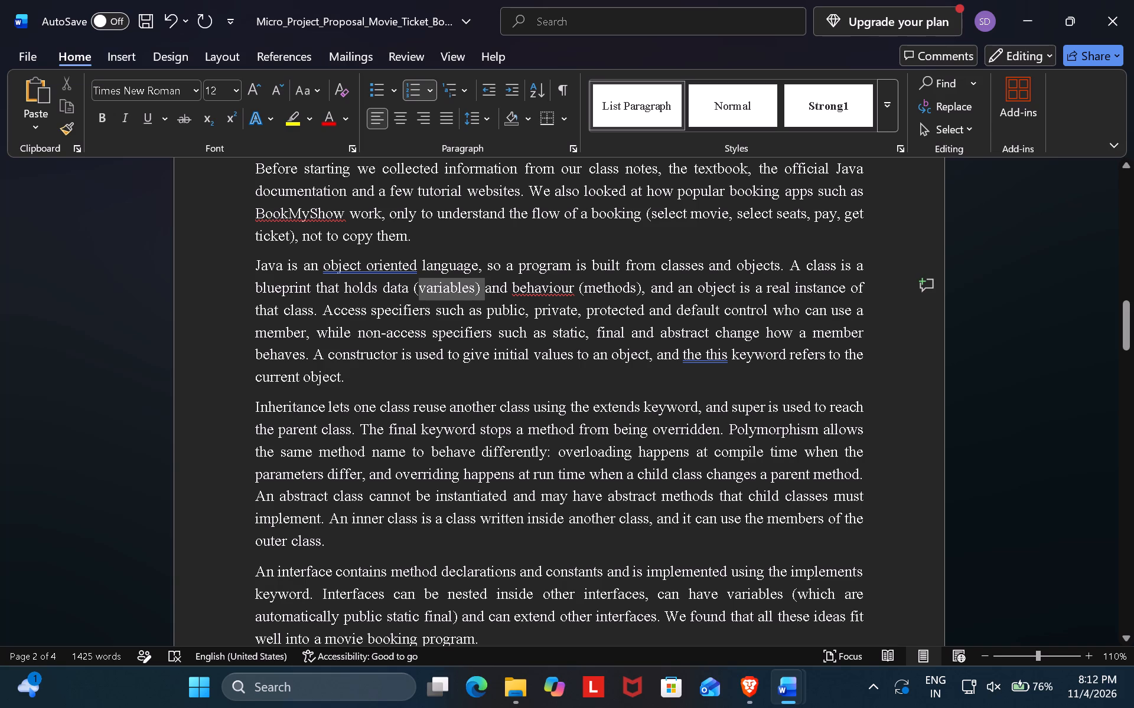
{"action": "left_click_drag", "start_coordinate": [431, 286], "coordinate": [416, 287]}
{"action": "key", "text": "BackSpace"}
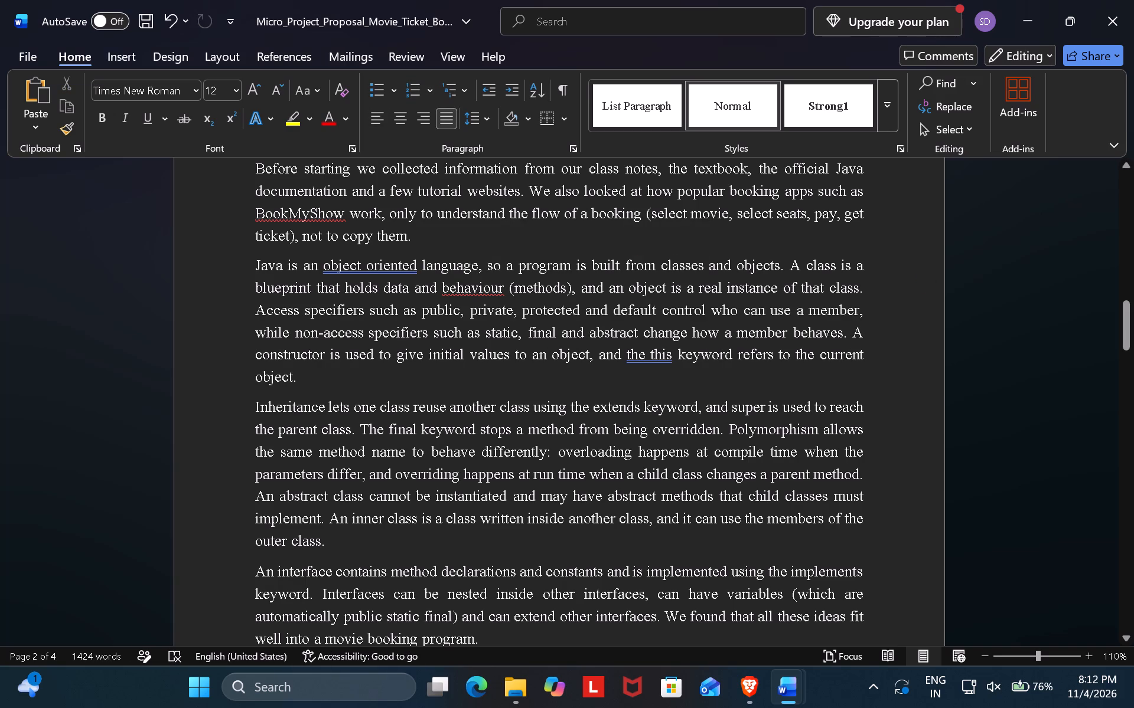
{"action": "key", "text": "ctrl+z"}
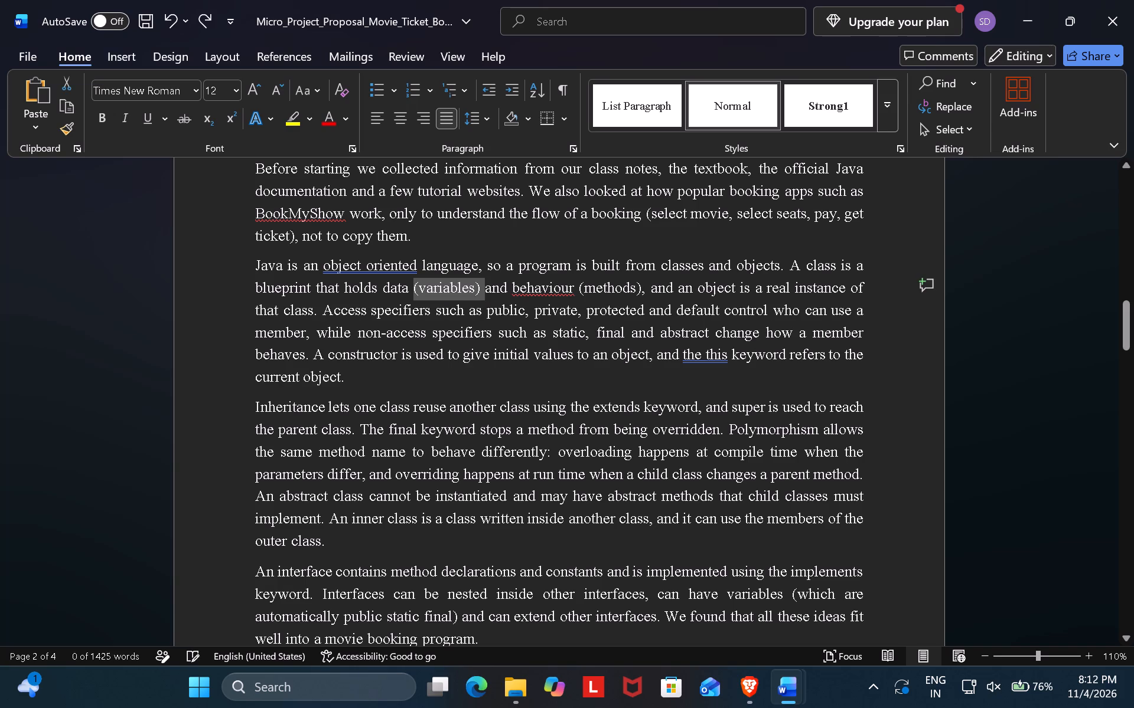
Replace the parentheses around "variables" in the section 3.0 class description with a preceding "i.e", reading "data i.e variables".
{"action": "left_click", "coordinate": [429, 297]}
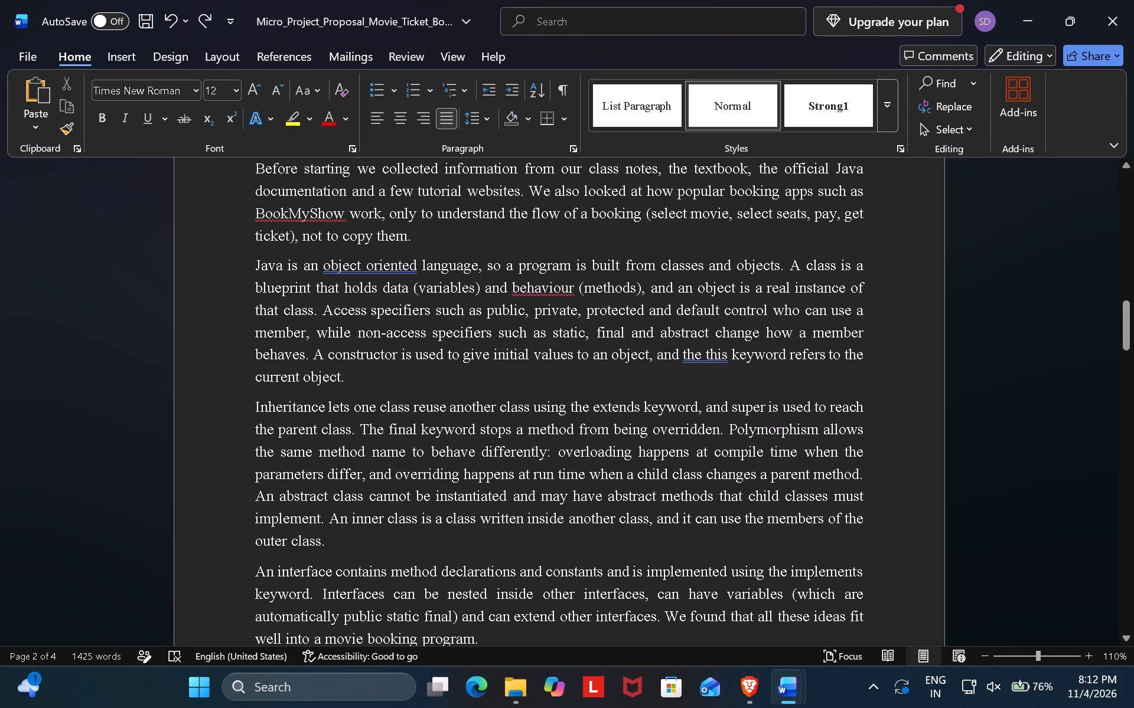
{"action": "left_click", "coordinate": [418, 289]}
{"action": "key", "text": "BackSpace"}
{"action": "key", "text": "ctrl+Right"}
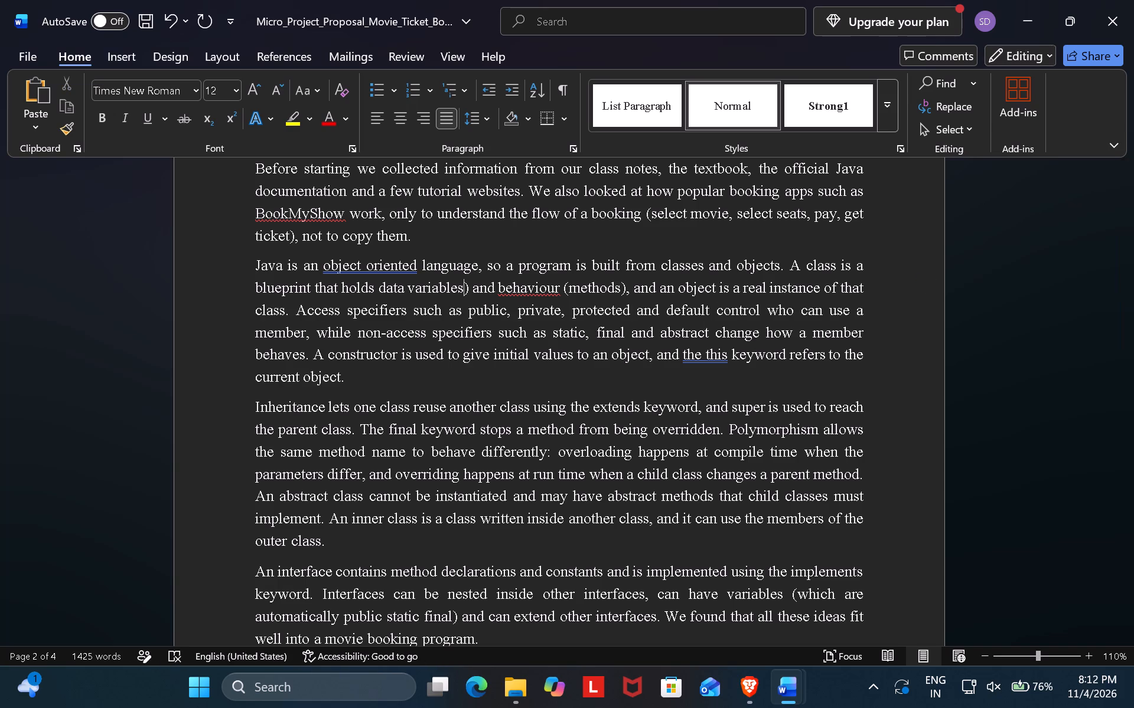
{"action": "key", "text": "Delete"}
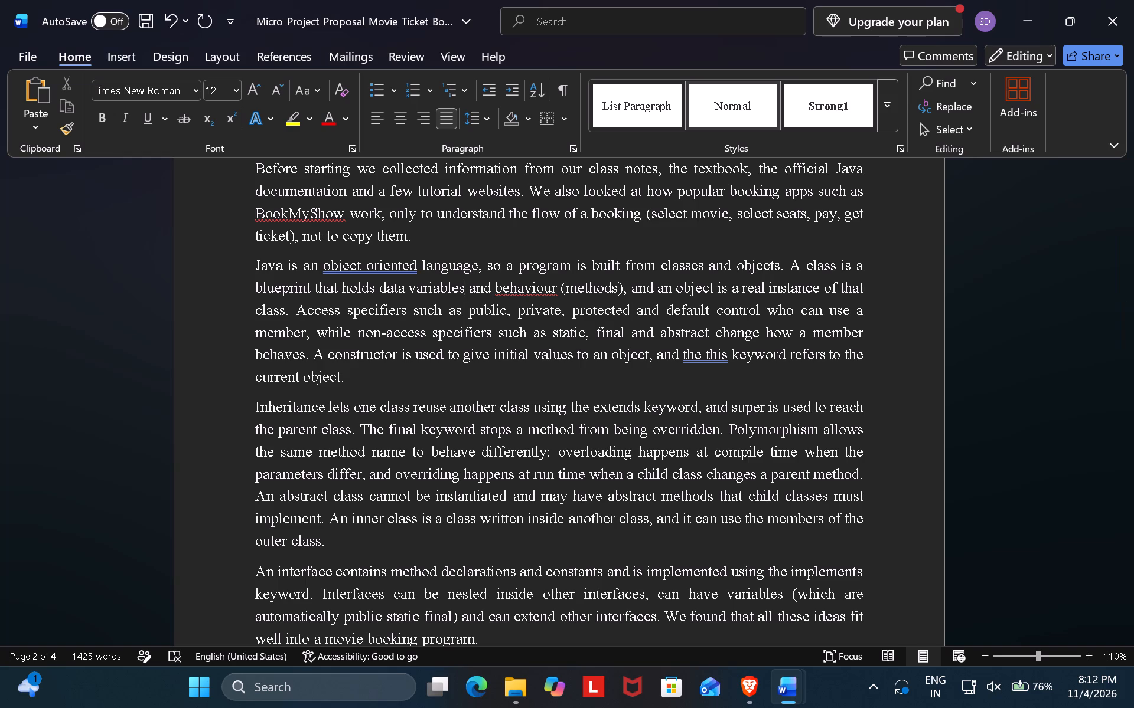
{"action": "key", "text": "ctrl+Left"}
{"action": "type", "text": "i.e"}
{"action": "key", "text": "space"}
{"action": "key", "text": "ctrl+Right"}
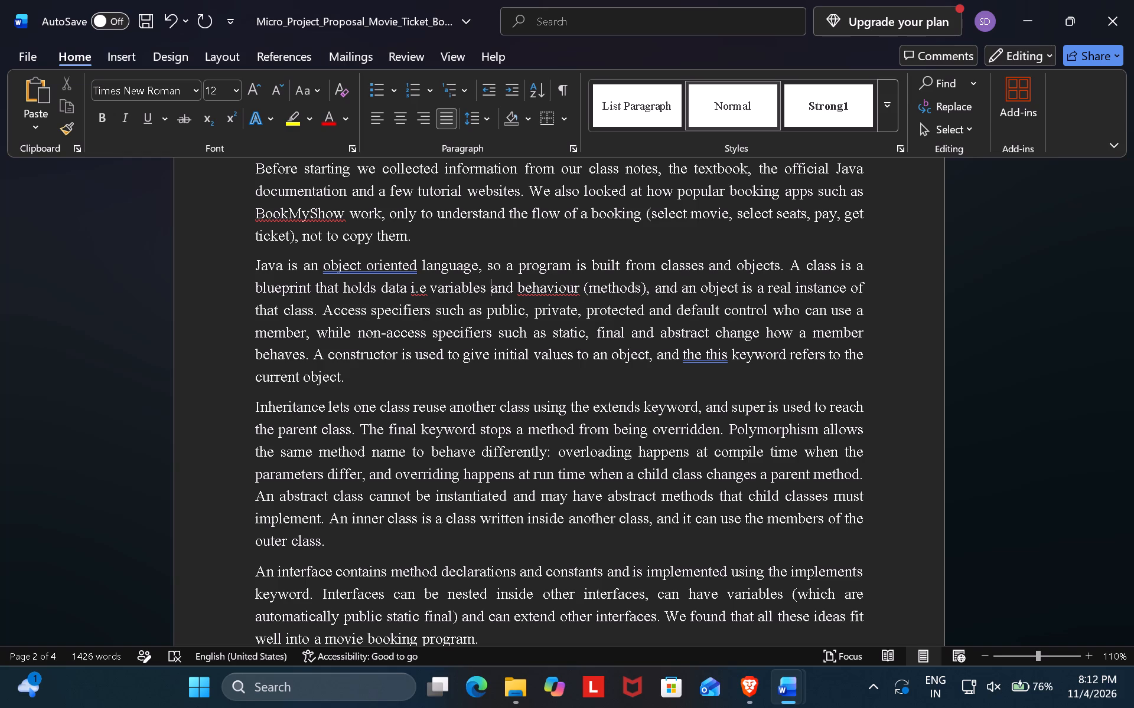
Replace the parentheses around "methods" in the same sentence with a preceding "i.e", reading "behaviour i.e methods".
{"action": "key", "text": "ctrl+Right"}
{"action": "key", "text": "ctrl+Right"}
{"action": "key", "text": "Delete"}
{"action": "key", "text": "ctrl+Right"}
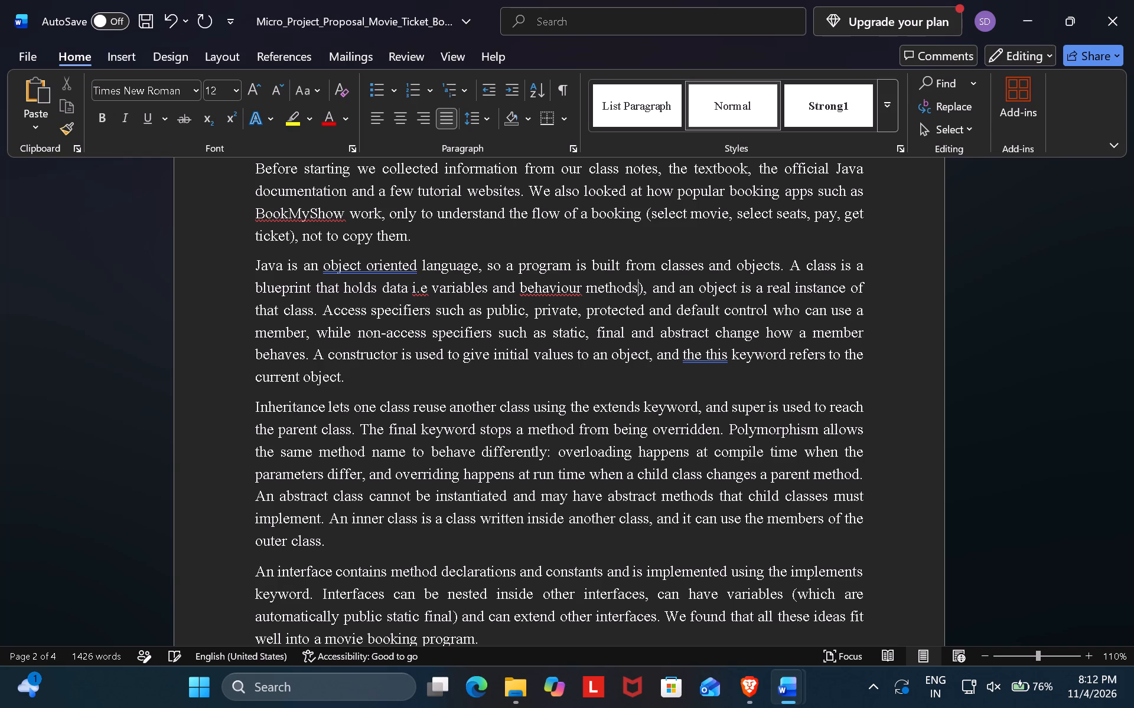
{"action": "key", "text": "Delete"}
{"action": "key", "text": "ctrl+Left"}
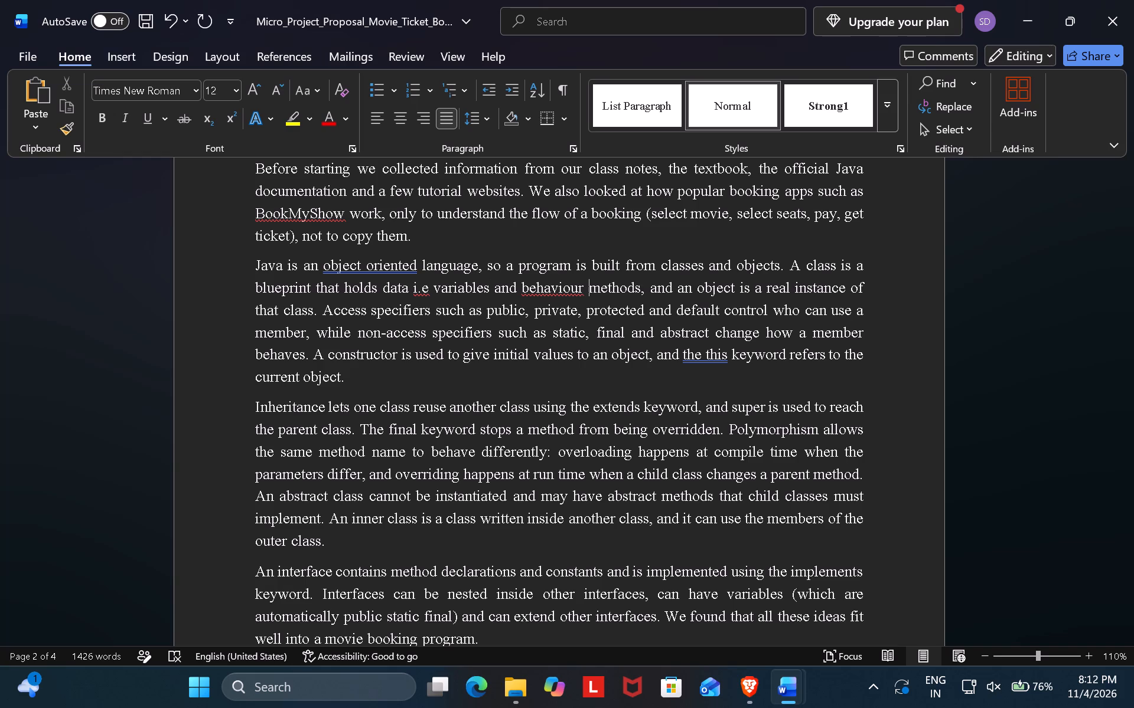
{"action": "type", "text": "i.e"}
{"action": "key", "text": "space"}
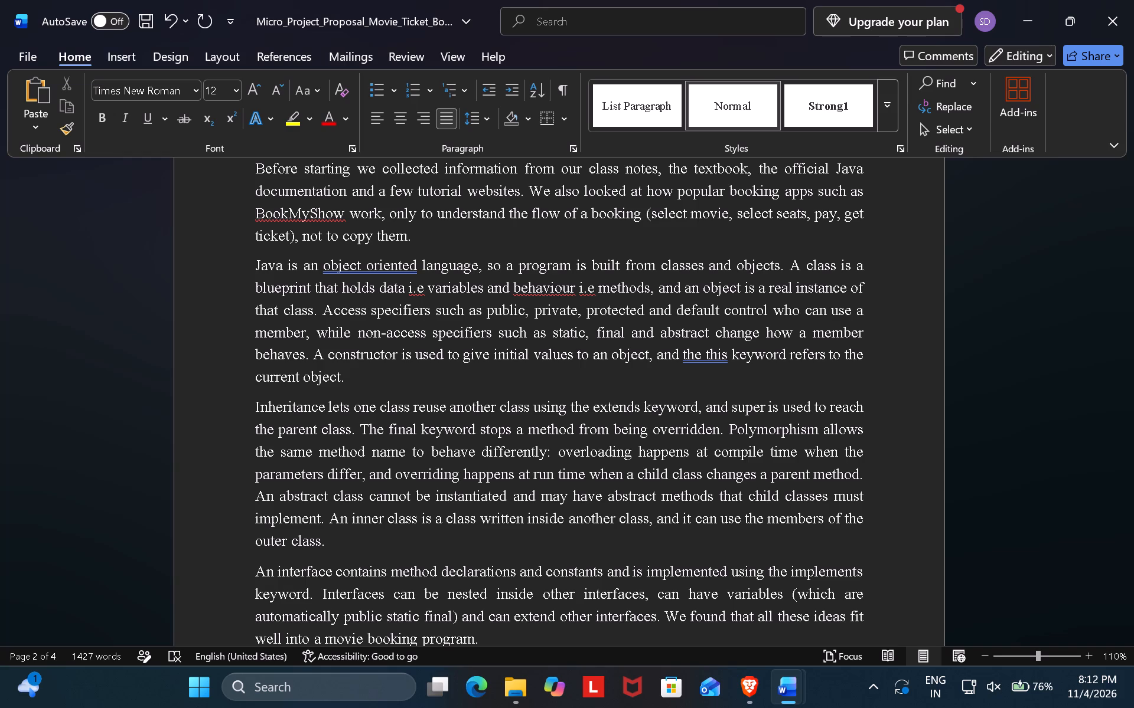
Add the closing period to both abbreviations in the sentence so each reads "i.e.", keeping one space before the following word.
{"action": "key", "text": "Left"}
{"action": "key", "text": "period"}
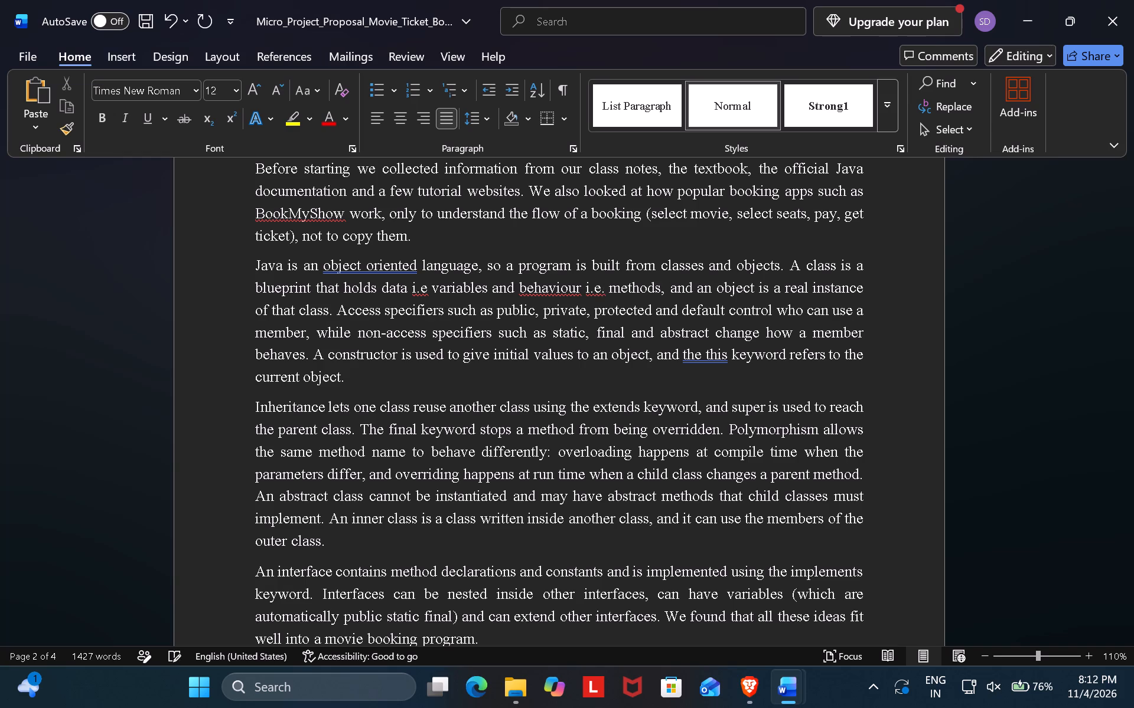
{"action": "left_click", "coordinate": [425, 289]}
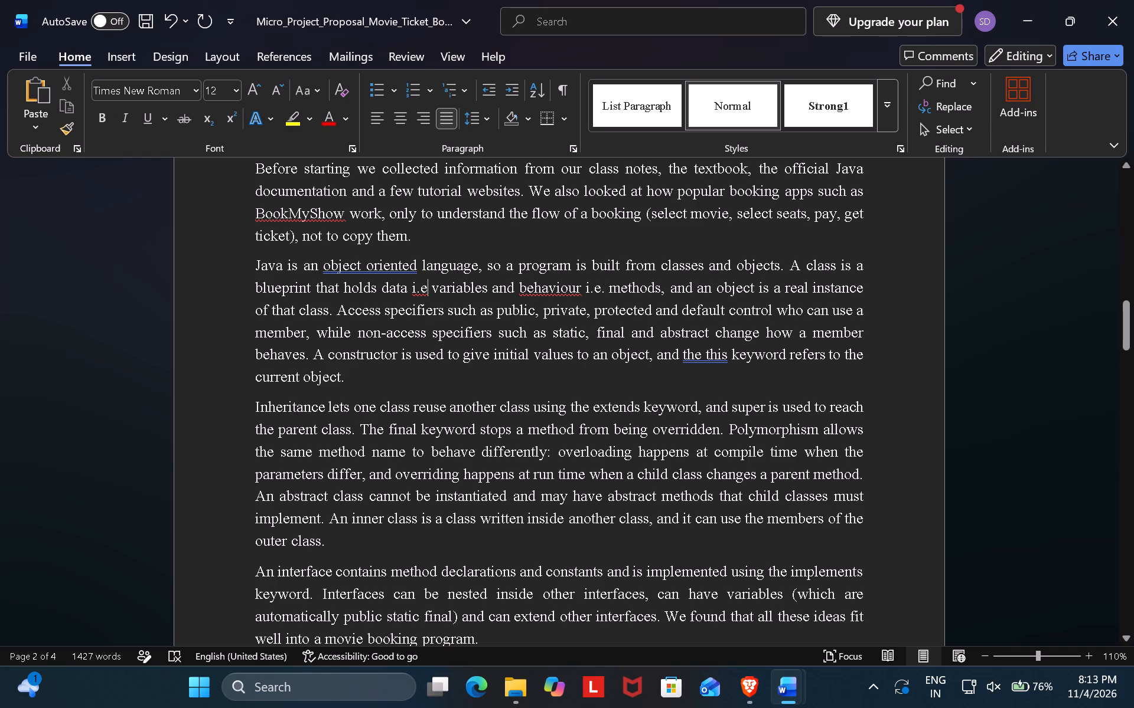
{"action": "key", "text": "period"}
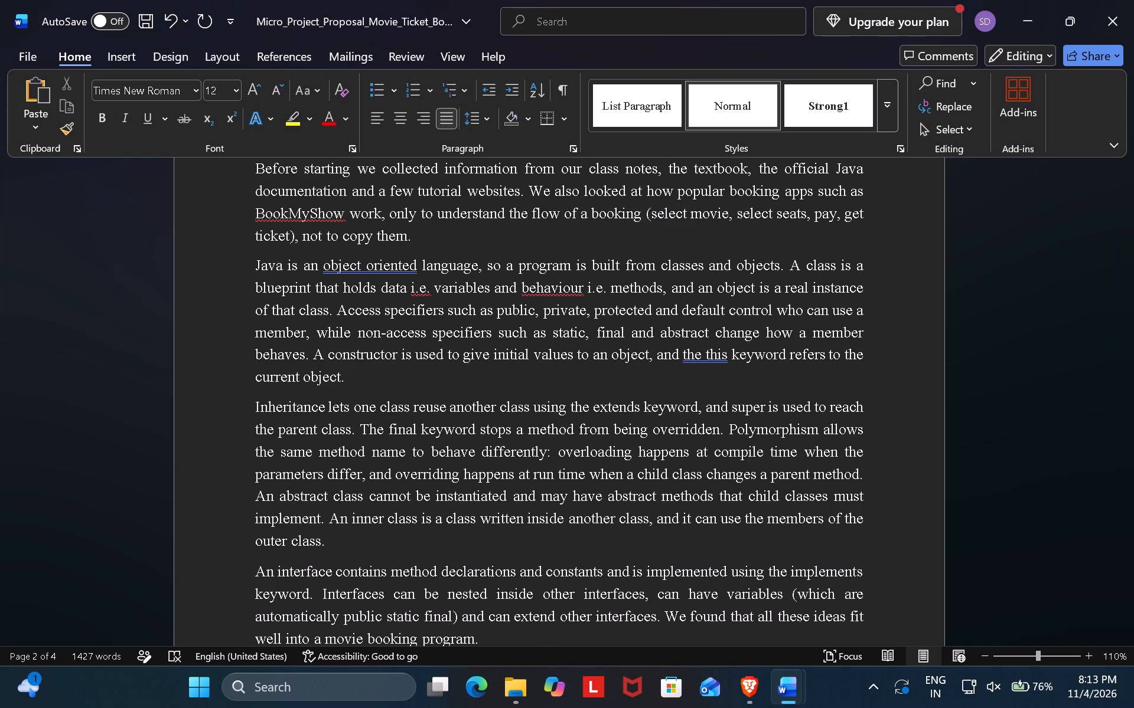
{"action": "key", "text": "Right"}
{"action": "key", "text": "Left"}
{"action": "key", "text": "Left"}
{"action": "key", "text": "Delete"}
{"action": "key", "text": "Delete"}
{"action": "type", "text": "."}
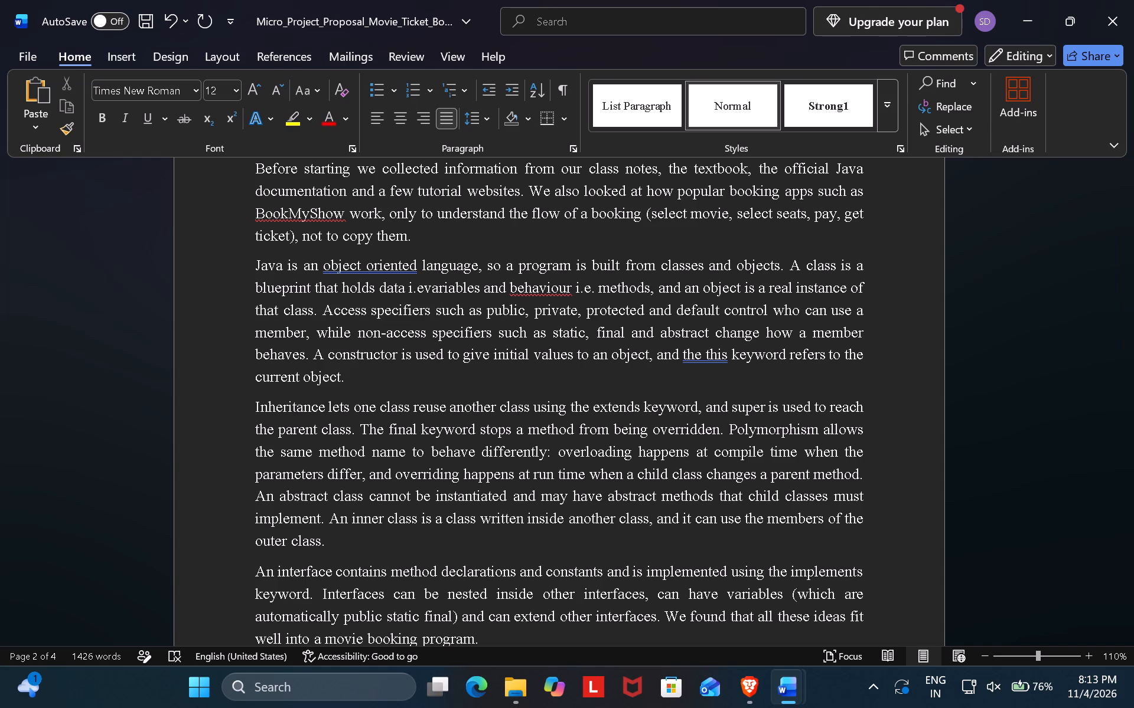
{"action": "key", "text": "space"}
Change the spelling of "behaviour" to "behavior" in the section 3.0 class description.
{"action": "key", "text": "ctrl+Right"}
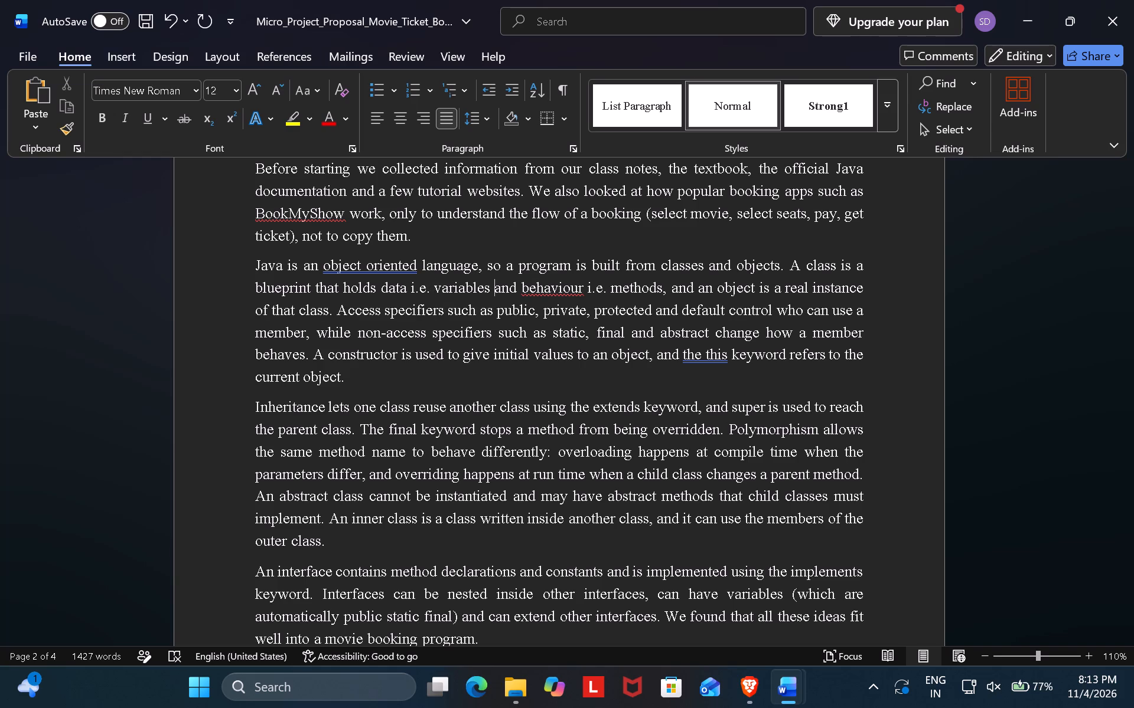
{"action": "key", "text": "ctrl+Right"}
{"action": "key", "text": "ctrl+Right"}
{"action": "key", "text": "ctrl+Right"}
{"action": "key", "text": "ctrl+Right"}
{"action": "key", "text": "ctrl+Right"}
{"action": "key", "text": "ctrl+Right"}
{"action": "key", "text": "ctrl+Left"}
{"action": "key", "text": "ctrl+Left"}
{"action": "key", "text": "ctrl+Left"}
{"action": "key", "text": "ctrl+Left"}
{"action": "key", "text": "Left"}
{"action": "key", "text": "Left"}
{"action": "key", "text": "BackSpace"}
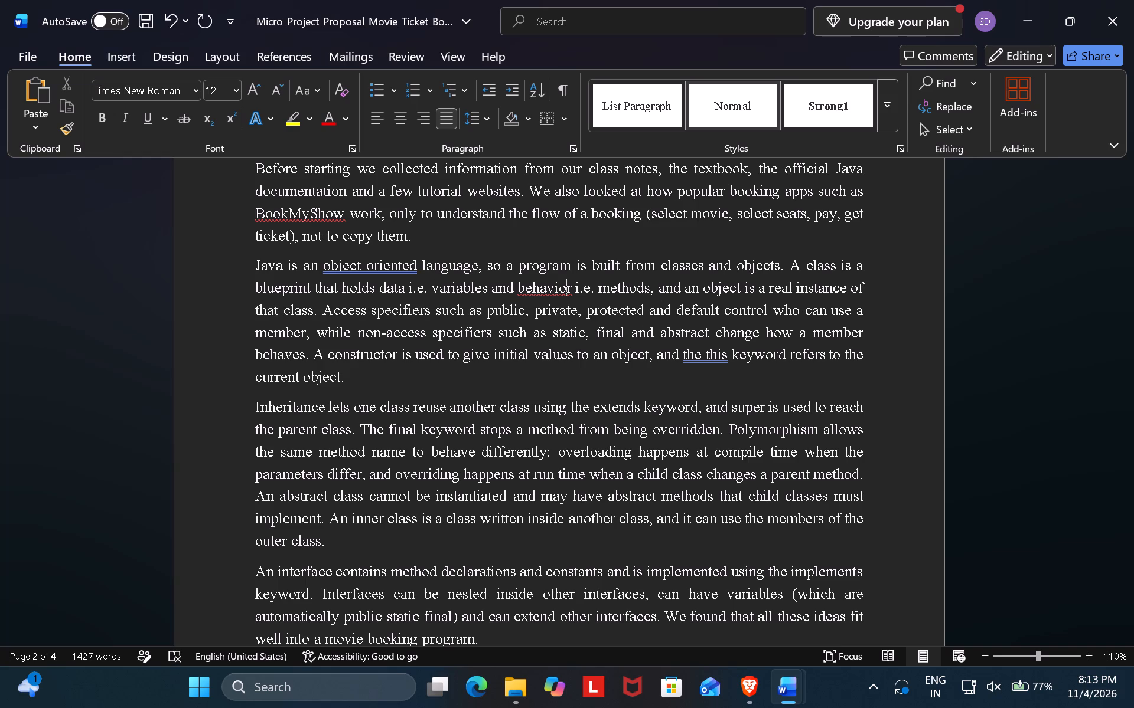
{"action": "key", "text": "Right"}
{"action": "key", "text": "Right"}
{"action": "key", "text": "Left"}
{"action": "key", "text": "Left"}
Restore the spelling "behaviour" in the section 3.0 class description.
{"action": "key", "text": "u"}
Enclose the word "this" before "keyword refers to the current object" in single quotation marks in section 3.0.
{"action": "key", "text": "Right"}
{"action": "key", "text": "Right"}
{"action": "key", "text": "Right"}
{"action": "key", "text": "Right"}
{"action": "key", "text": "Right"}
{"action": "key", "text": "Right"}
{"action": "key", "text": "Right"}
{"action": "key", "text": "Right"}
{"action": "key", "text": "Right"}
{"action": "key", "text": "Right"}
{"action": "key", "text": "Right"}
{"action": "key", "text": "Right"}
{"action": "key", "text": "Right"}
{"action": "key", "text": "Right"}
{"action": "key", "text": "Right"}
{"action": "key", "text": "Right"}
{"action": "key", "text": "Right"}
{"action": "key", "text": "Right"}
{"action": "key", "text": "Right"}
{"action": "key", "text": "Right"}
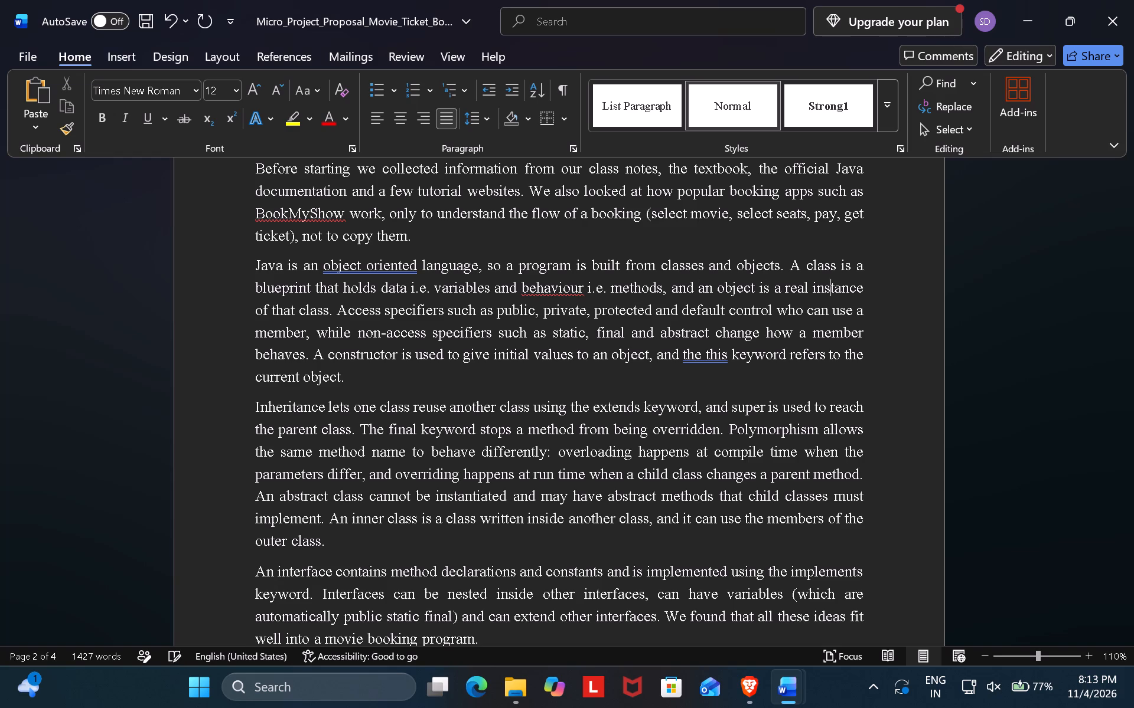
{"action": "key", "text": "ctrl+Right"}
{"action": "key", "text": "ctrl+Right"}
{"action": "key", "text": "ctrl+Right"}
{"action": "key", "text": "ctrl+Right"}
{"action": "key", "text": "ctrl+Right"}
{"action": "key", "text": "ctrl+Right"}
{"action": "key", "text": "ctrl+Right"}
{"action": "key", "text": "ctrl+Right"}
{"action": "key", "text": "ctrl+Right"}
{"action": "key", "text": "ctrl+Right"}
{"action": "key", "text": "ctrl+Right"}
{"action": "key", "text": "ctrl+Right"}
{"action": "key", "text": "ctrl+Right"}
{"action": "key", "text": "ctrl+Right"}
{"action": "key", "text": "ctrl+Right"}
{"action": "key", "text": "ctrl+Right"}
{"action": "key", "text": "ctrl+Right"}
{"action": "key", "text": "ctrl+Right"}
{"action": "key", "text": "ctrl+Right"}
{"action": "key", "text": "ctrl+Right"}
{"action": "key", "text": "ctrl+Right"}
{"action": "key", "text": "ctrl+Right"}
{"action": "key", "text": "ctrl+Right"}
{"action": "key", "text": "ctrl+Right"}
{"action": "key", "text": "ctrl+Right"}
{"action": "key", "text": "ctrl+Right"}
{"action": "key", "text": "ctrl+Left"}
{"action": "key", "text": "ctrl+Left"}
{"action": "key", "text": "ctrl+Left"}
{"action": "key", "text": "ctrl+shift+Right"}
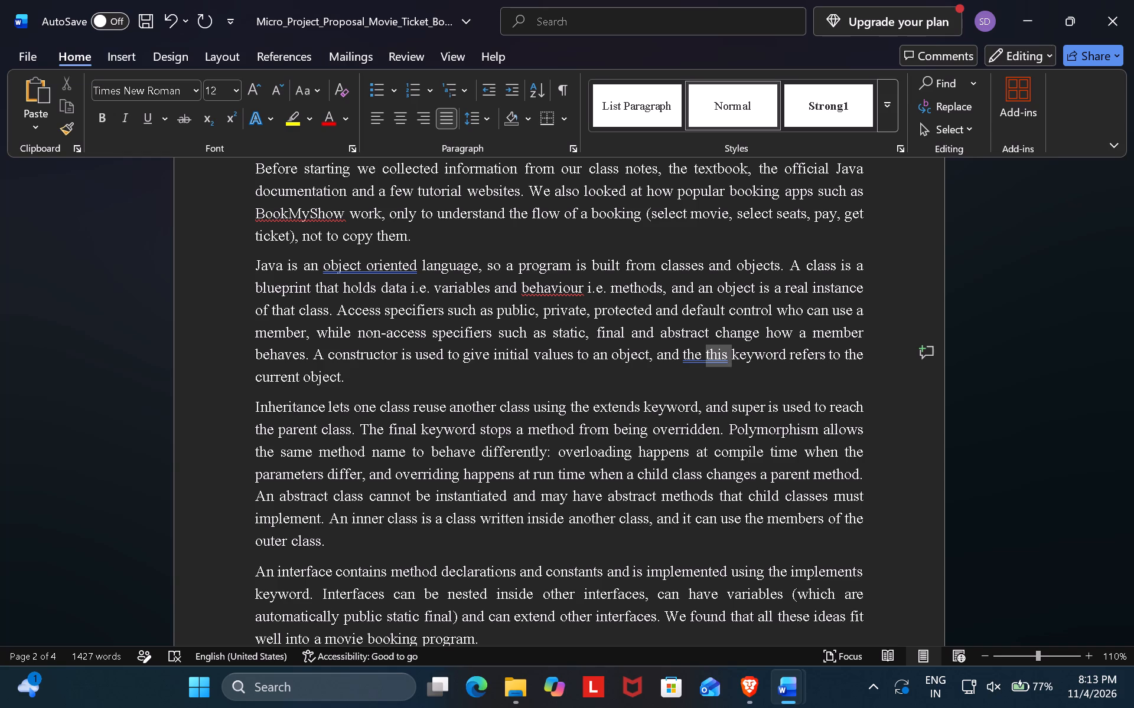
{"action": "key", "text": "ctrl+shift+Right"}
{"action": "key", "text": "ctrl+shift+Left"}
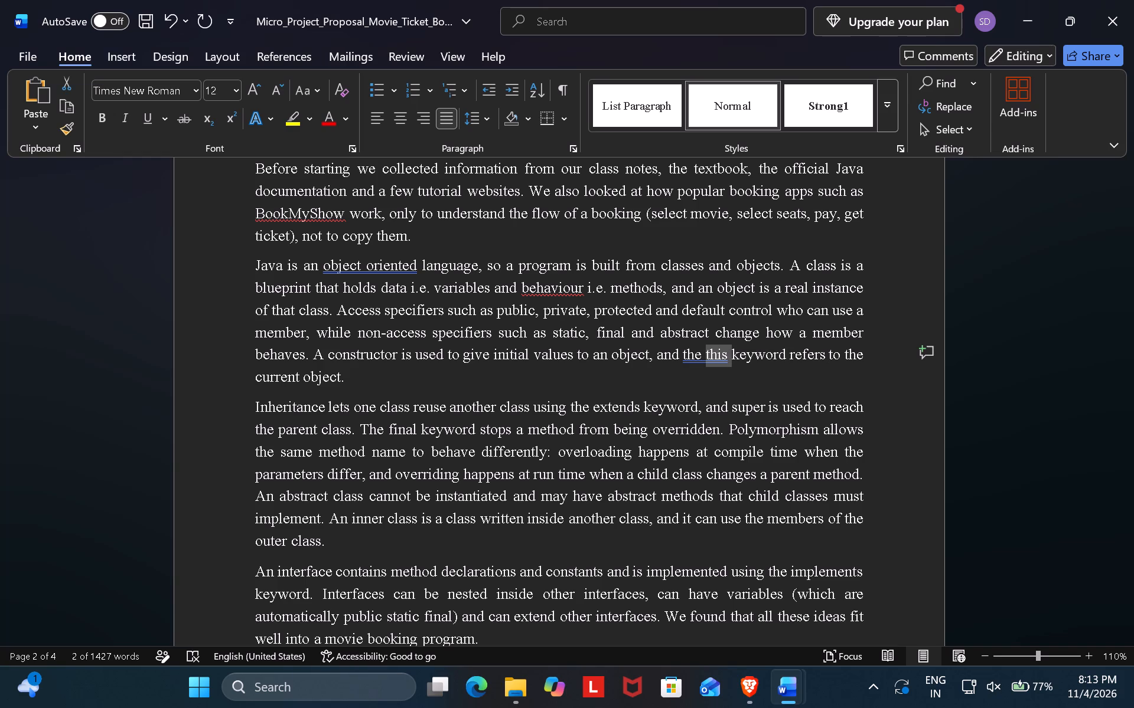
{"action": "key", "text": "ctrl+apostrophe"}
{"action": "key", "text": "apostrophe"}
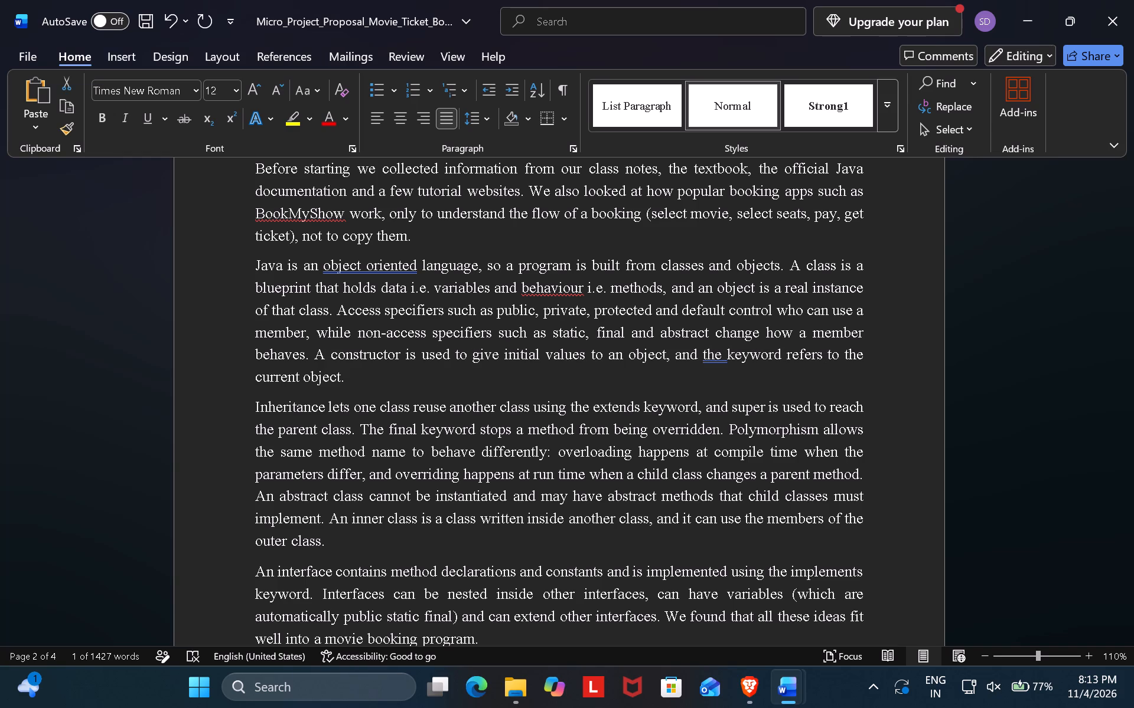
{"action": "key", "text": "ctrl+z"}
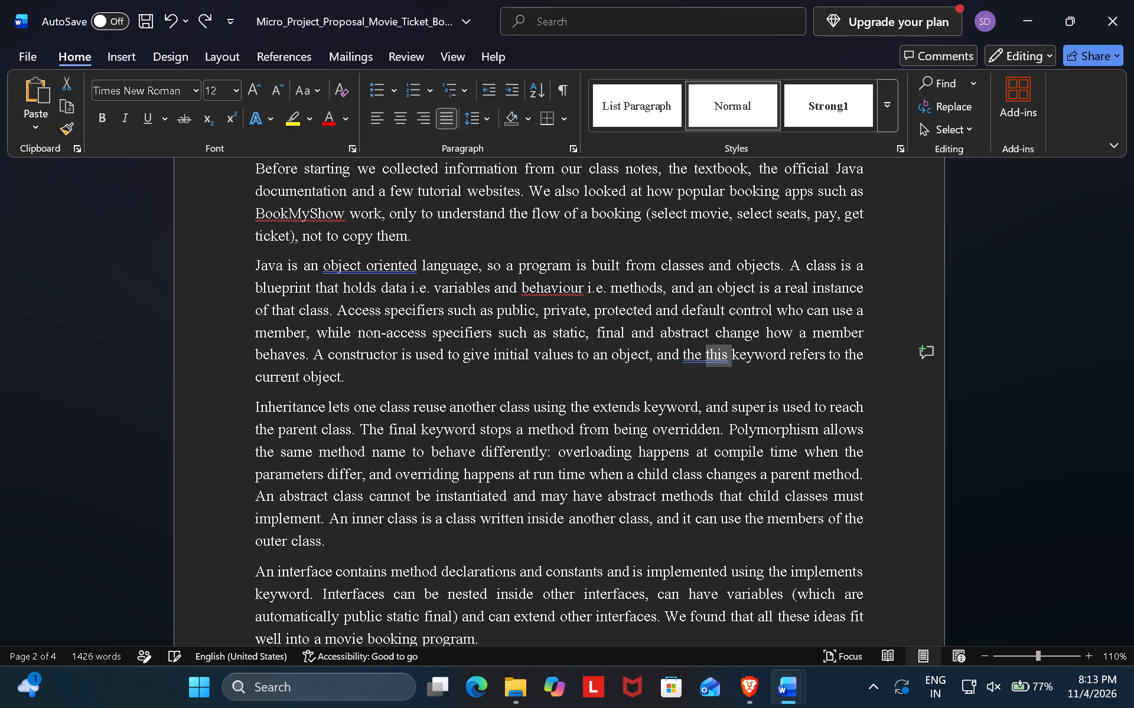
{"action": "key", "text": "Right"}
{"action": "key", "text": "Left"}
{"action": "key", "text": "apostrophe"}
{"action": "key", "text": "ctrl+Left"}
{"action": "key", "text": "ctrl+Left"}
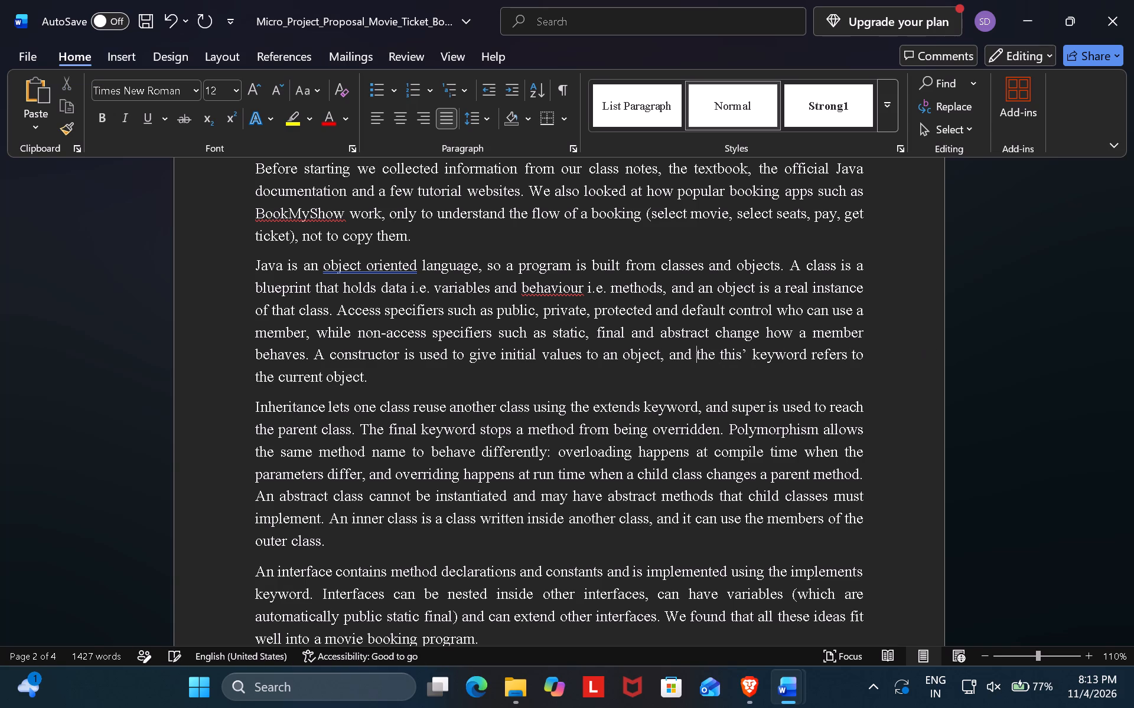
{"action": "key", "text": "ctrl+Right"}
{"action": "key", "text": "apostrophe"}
Look over the rest of the proposal's section 3.0, the proposed methodology and the task division table.
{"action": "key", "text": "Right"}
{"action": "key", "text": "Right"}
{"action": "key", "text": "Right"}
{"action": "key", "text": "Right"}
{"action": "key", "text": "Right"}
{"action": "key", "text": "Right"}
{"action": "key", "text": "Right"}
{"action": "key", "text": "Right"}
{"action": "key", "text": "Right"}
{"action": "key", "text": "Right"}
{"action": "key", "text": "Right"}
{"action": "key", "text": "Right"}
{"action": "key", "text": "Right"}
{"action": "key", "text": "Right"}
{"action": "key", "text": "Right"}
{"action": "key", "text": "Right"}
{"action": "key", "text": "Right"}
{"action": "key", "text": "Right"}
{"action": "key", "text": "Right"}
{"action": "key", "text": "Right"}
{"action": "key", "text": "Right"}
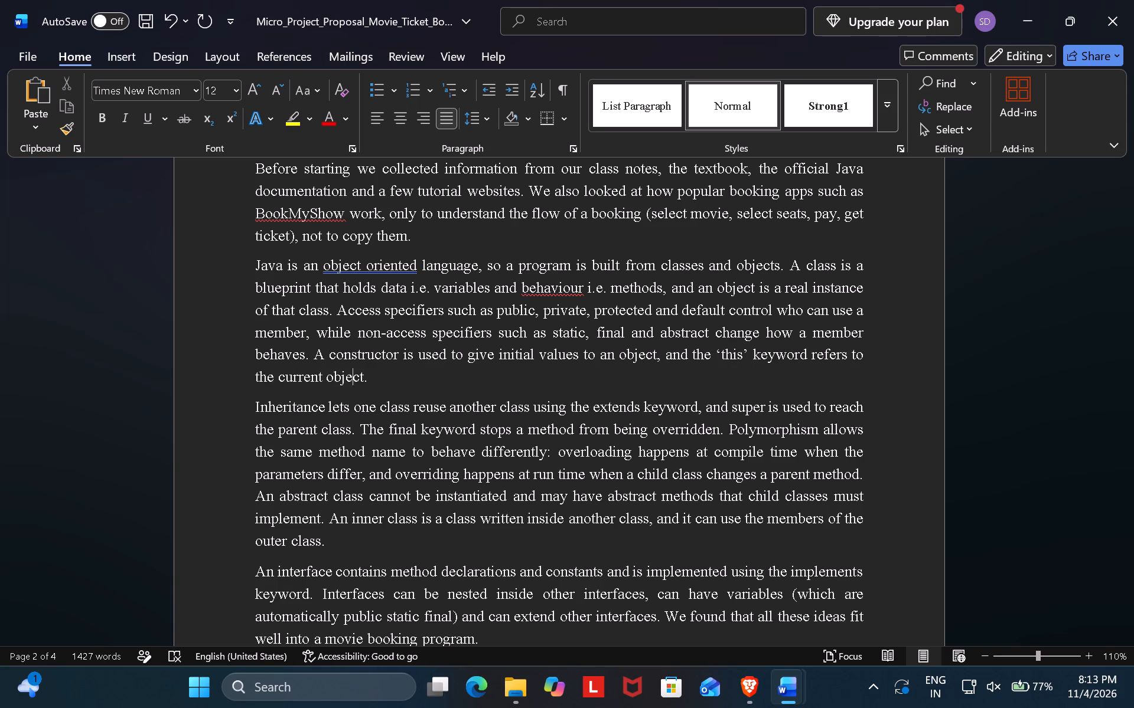
{"action": "scroll", "coordinate": [493, 447], "scroll_direction": "down", "scroll_amount": 2}
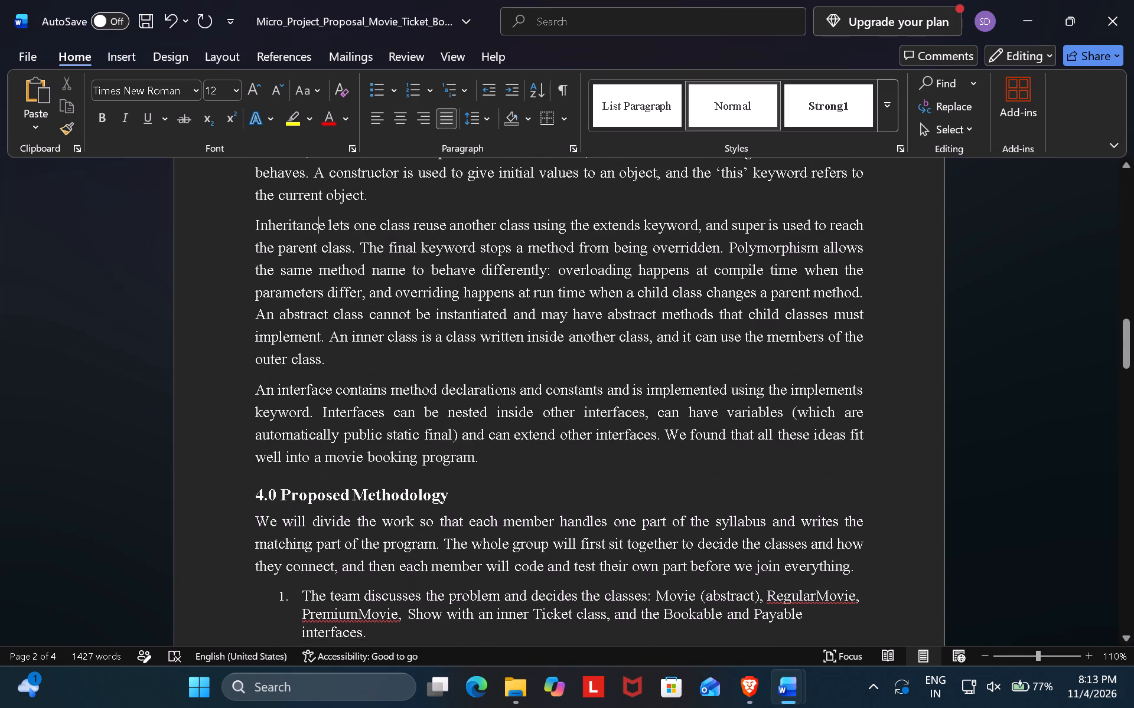
{"action": "scroll", "coordinate": [493, 447], "scroll_direction": "down", "scroll_amount": 3}
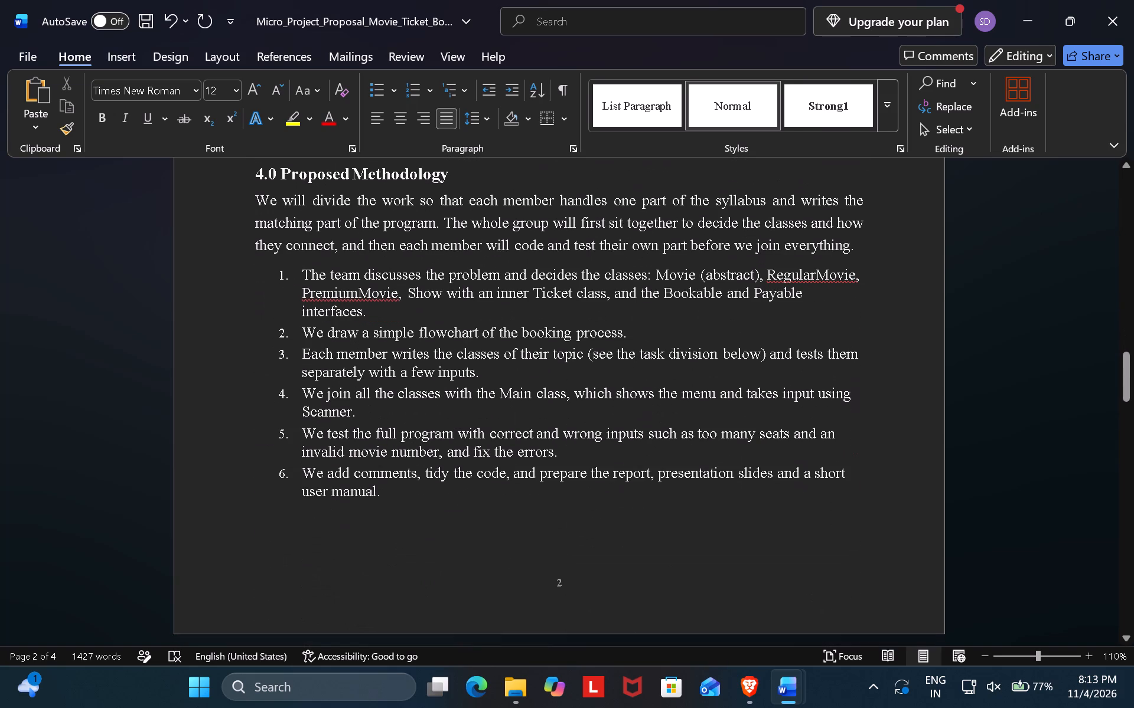
{"action": "scroll", "coordinate": [493, 447], "scroll_direction": "down", "scroll_amount": 2}
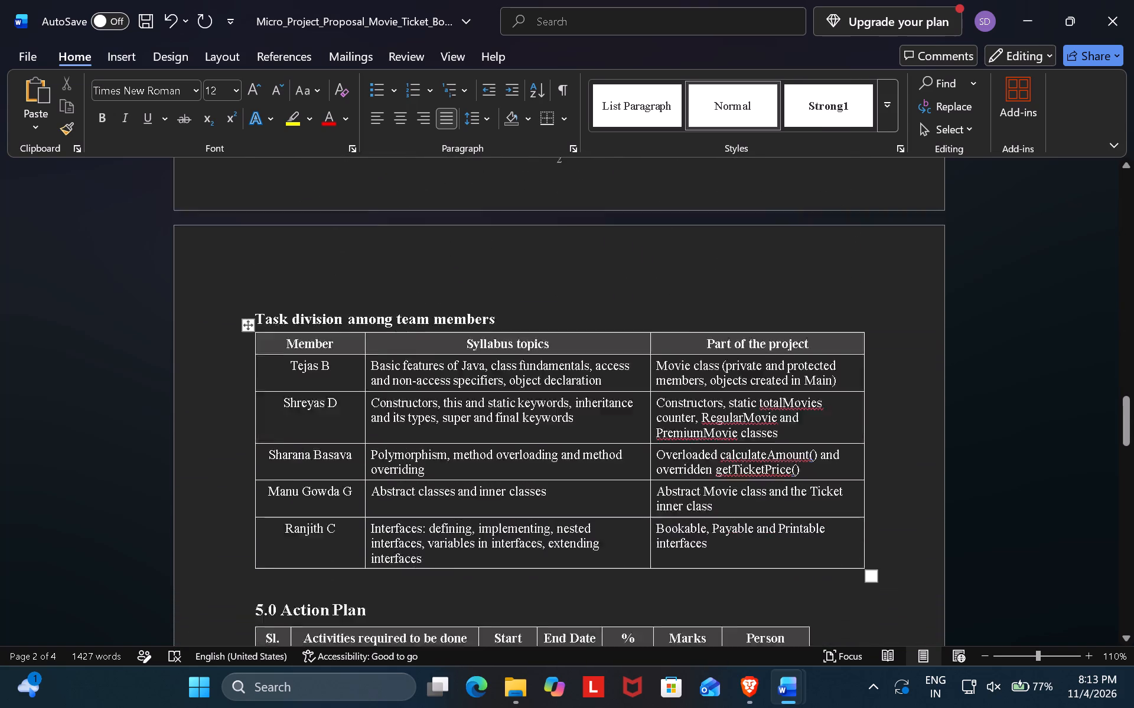
{"action": "scroll", "coordinate": [493, 447], "scroll_direction": "down", "scroll_amount": 1}
{"action": "scroll", "coordinate": [493, 447], "scroll_direction": "up", "scroll_amount": 15}
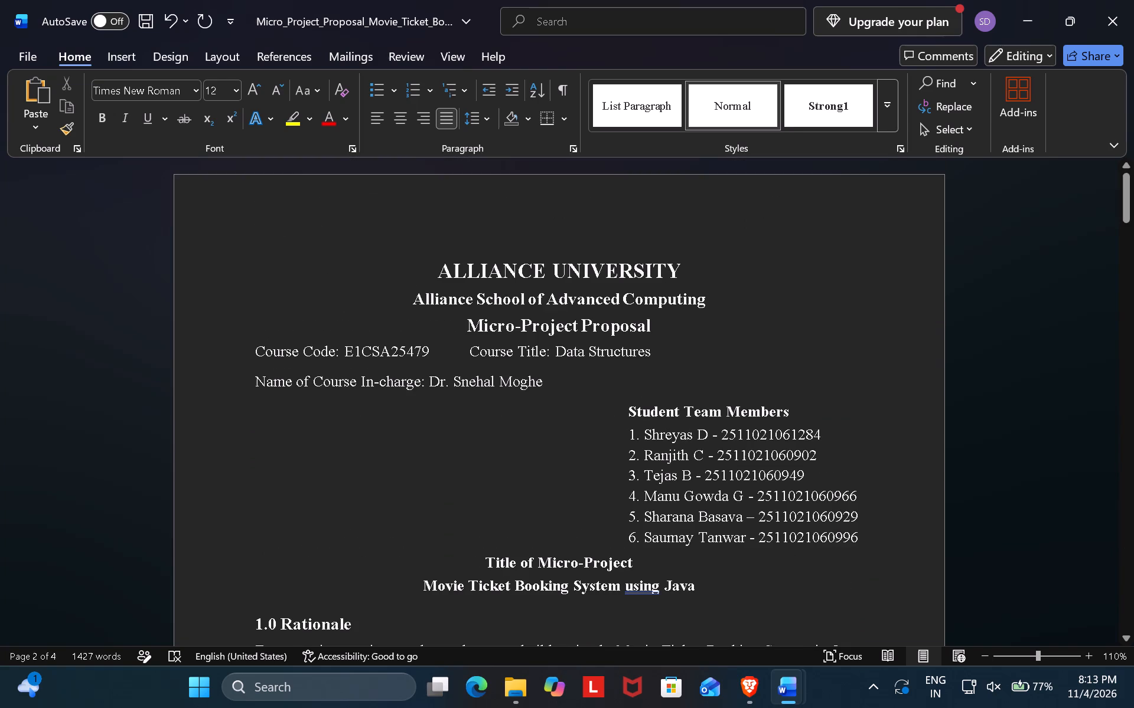
{"action": "scroll", "coordinate": [493, 447], "scroll_direction": "up", "scroll_amount": 4}
Save the proposal document.
{"action": "key", "text": "ctrl+s"}
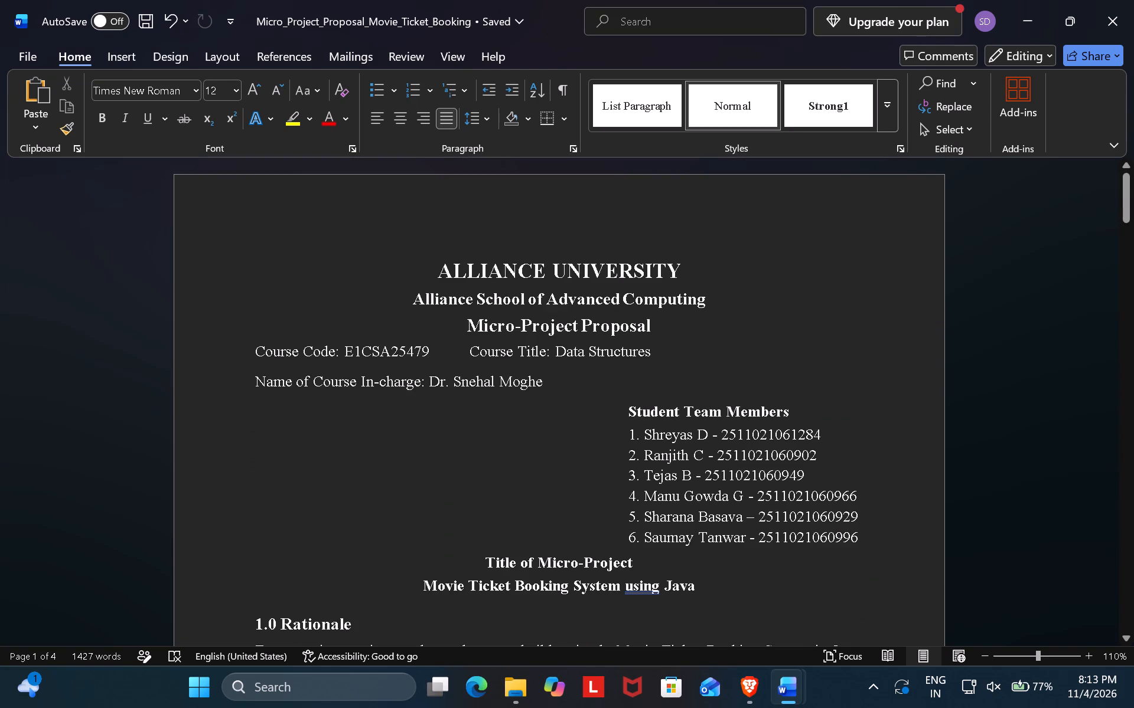
Export the proposal as a PDF over the existing java_MP_proposal file in Downloads, and close the opened PDF.
{"action": "scroll", "coordinate": [523, 387], "scroll_direction": "down", "scroll_amount": 1}
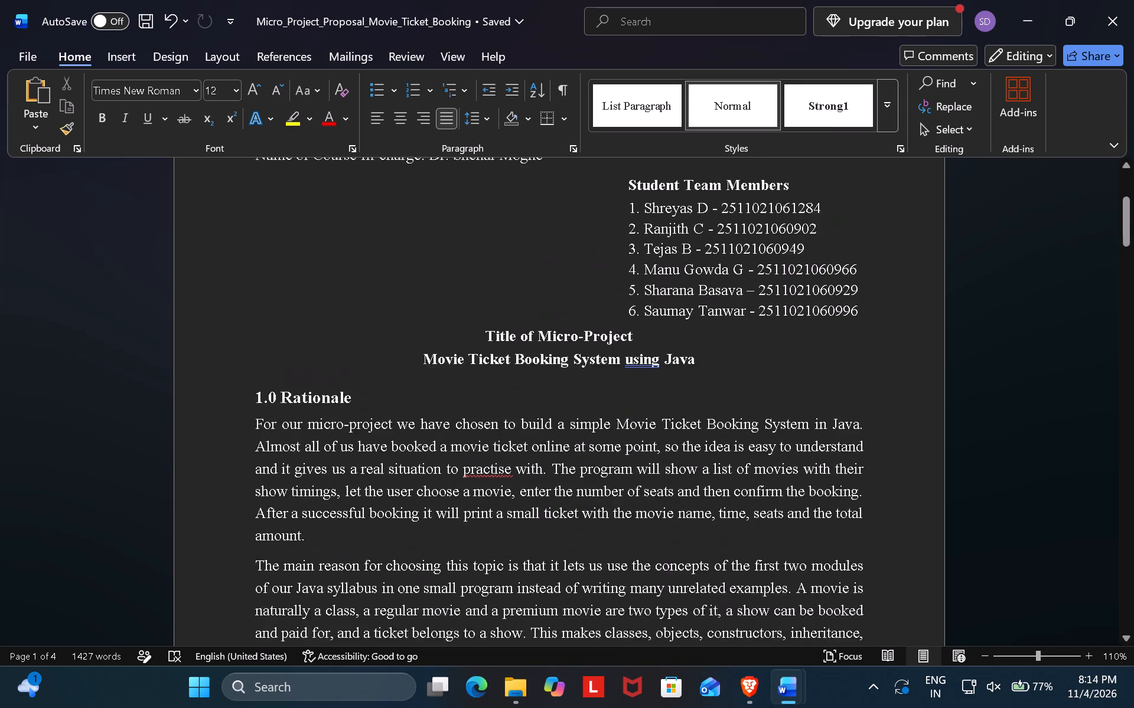
{"action": "scroll", "coordinate": [621, 445], "scroll_direction": "up", "scroll_amount": 2}
{"action": "scroll", "coordinate": [621, 445], "scroll_direction": "down", "scroll_amount": 13}
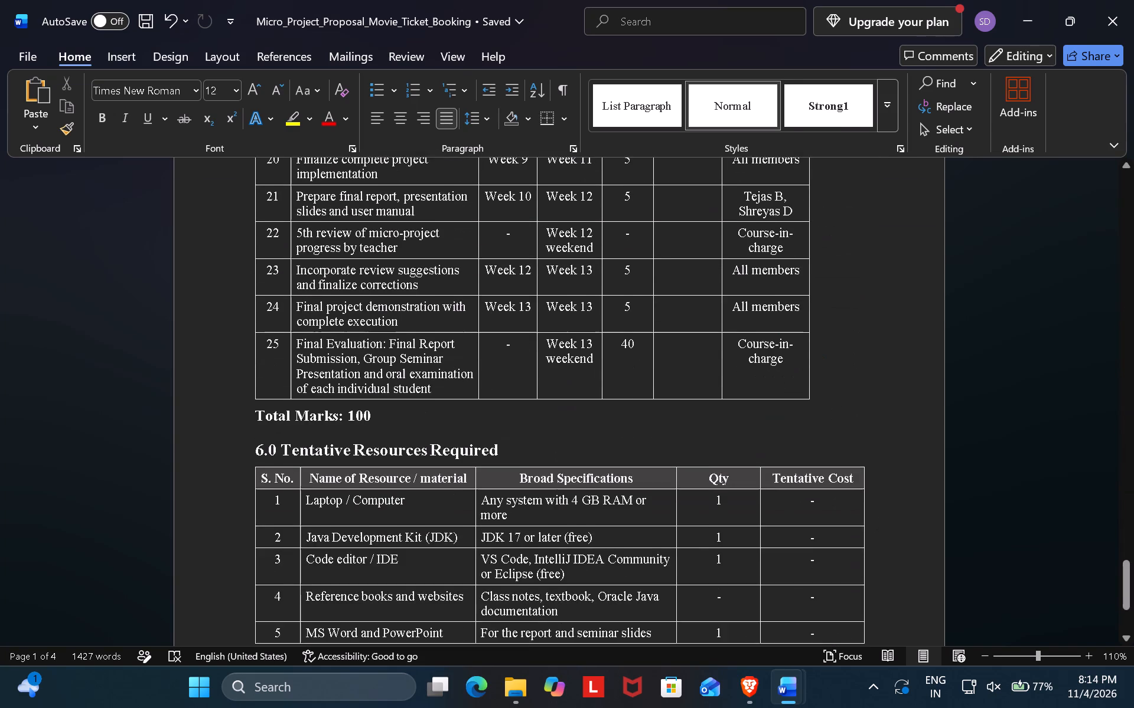
{"action": "left_click", "coordinate": [19, 60]}
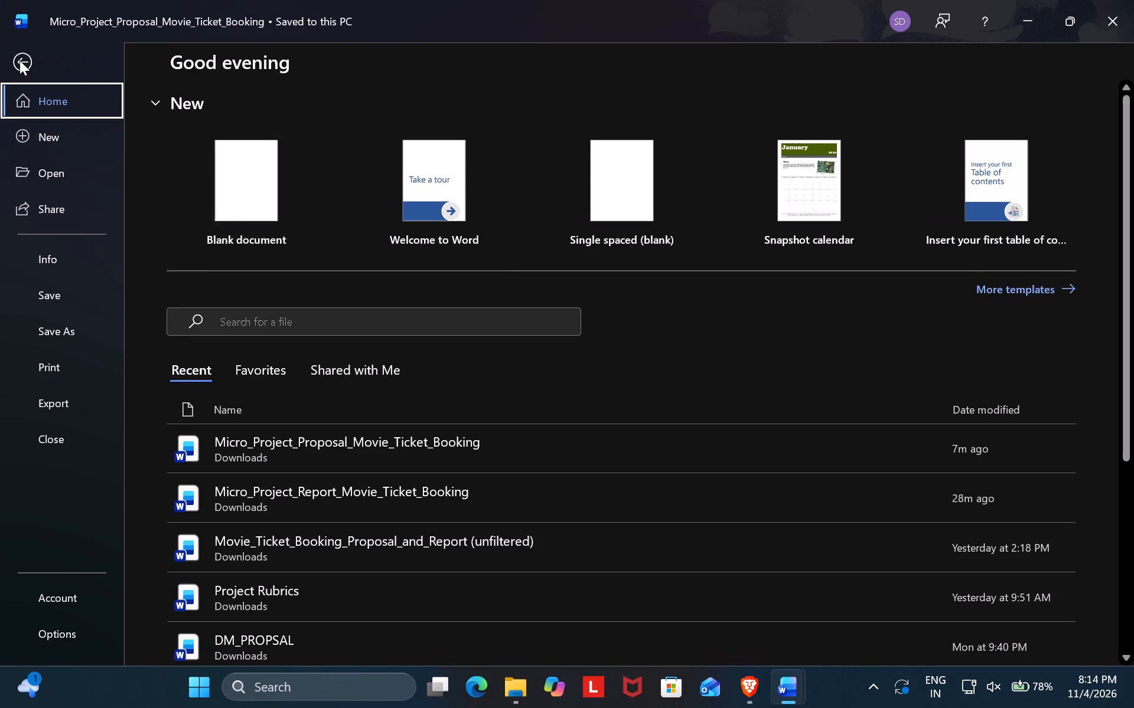
{"action": "left_click", "coordinate": [47, 414]}
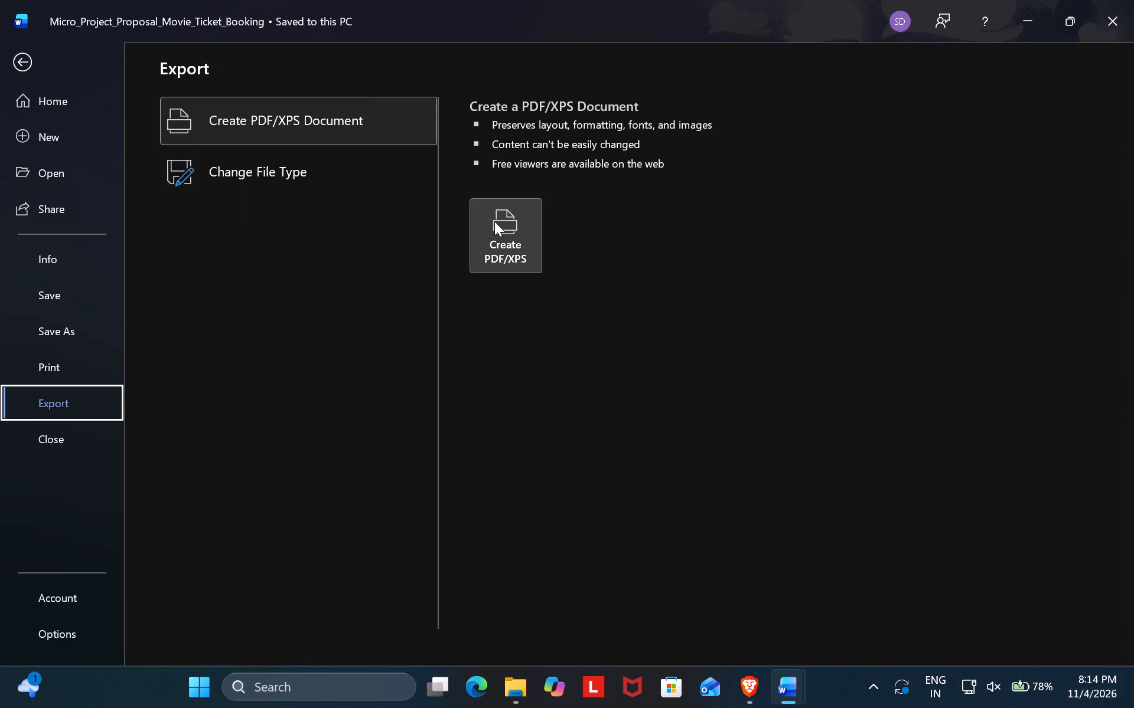
{"action": "left_click", "coordinate": [494, 221]}
{"action": "left_click", "coordinate": [281, 159]}
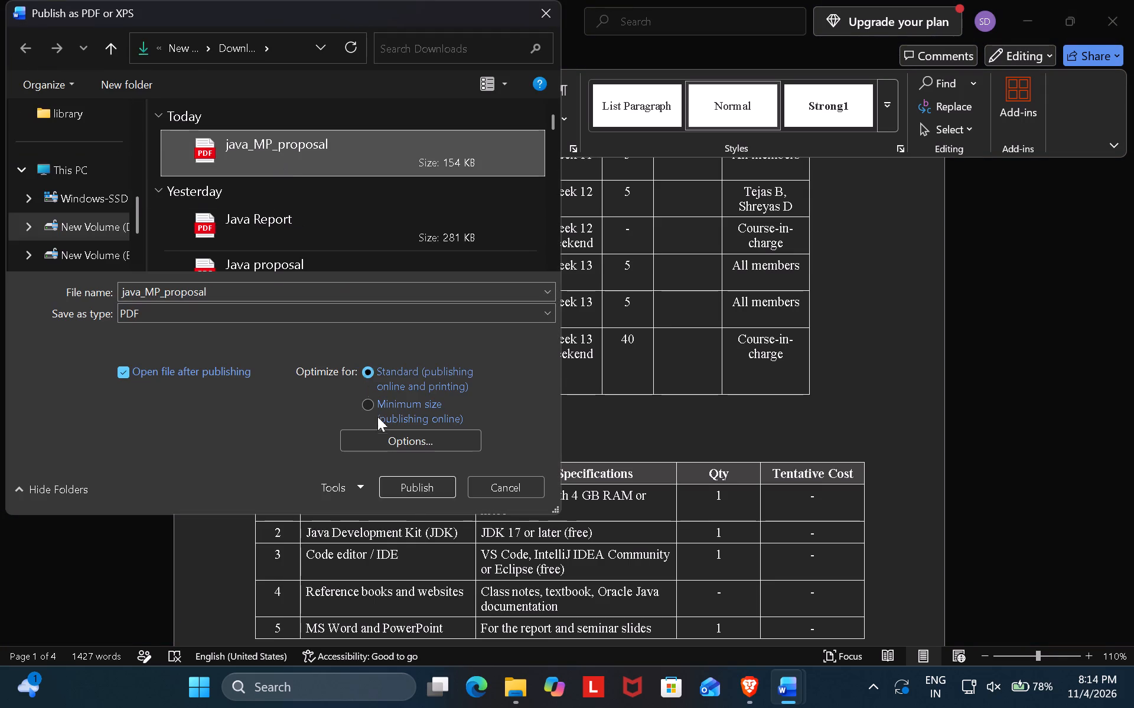
{"action": "left_click", "coordinate": [426, 485]}
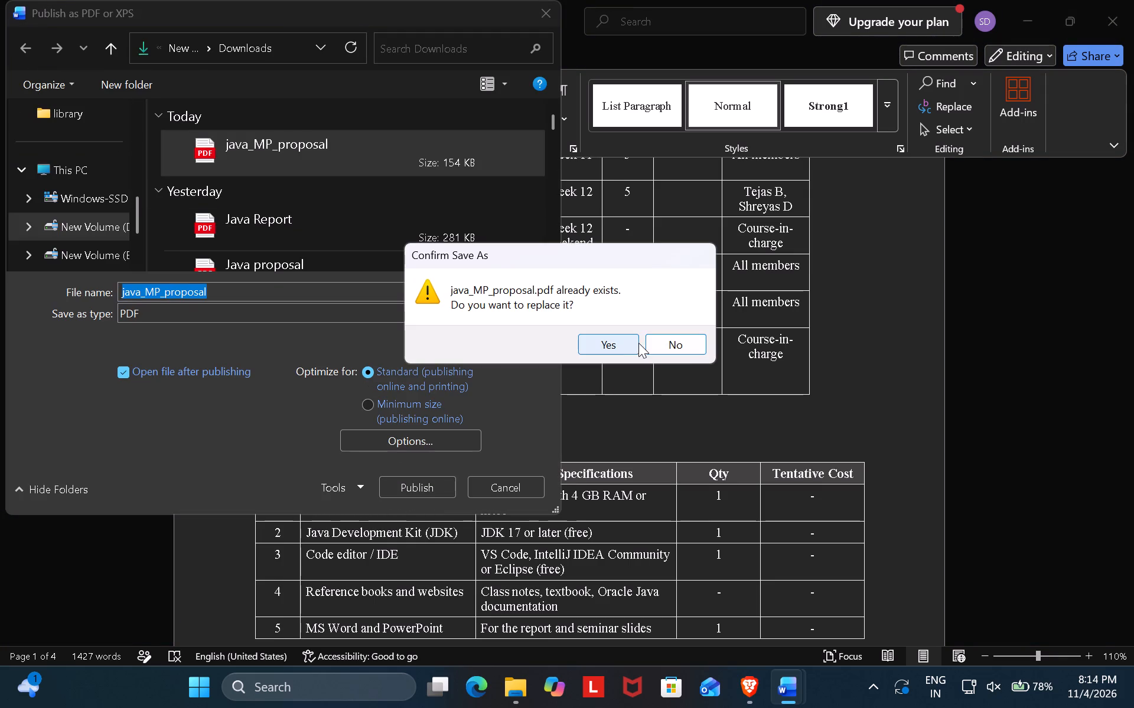
{"action": "left_click", "coordinate": [623, 343]}
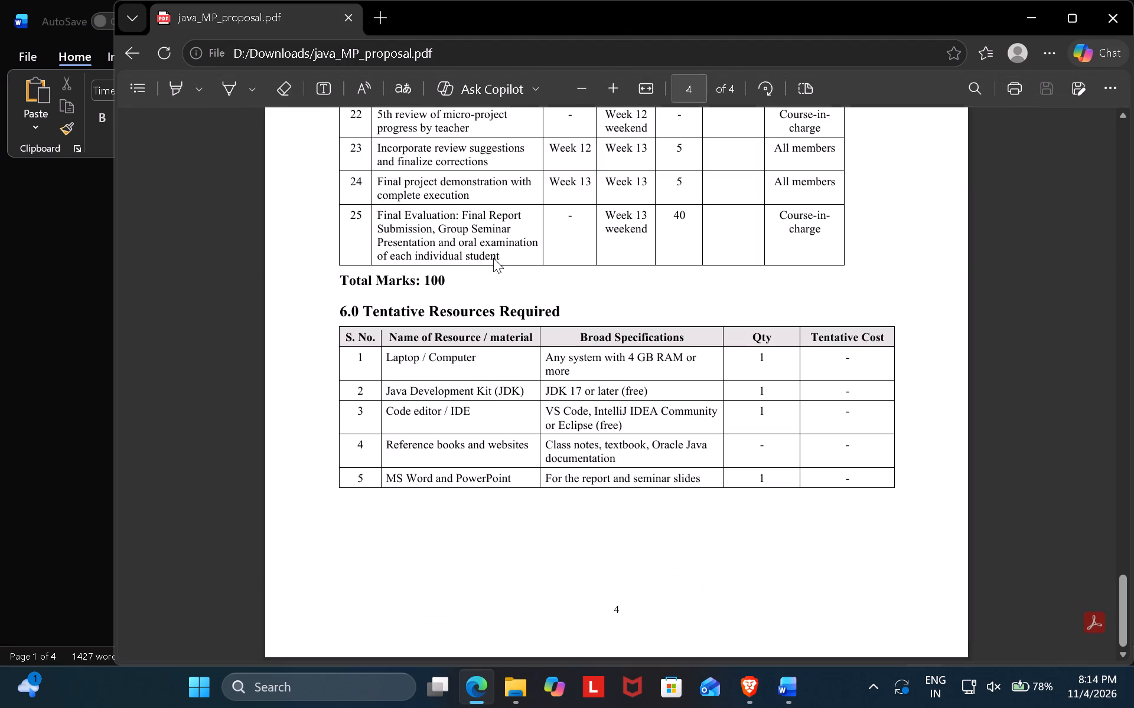
{"action": "key", "text": "ctrl+w"}
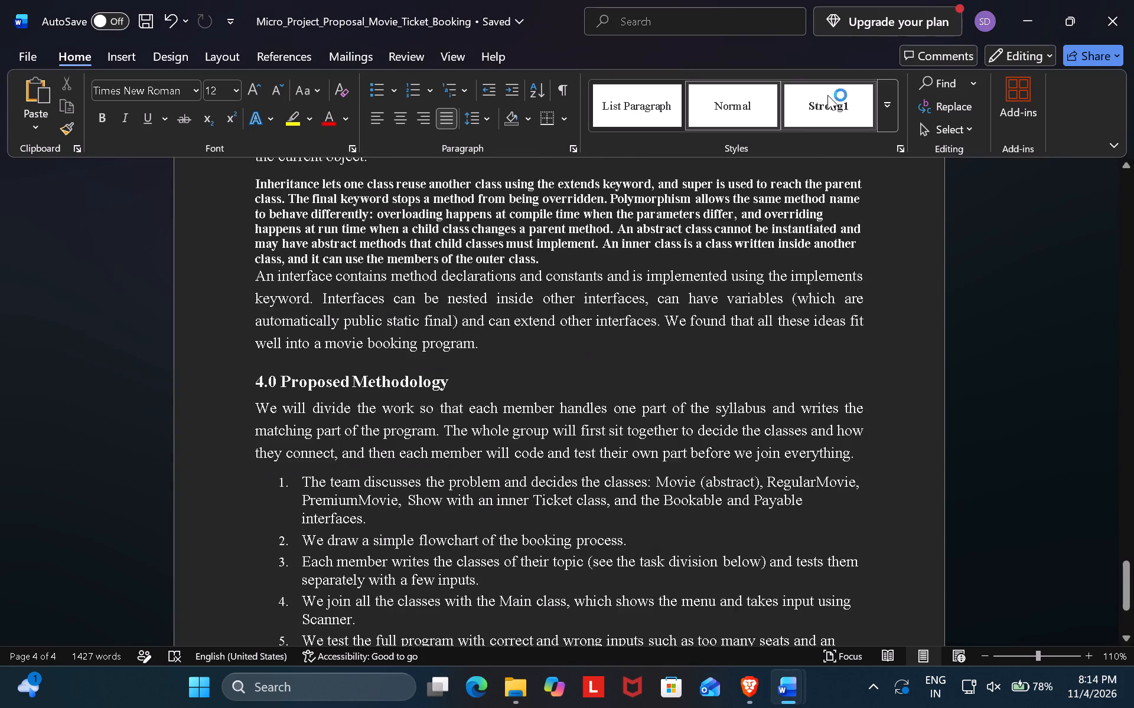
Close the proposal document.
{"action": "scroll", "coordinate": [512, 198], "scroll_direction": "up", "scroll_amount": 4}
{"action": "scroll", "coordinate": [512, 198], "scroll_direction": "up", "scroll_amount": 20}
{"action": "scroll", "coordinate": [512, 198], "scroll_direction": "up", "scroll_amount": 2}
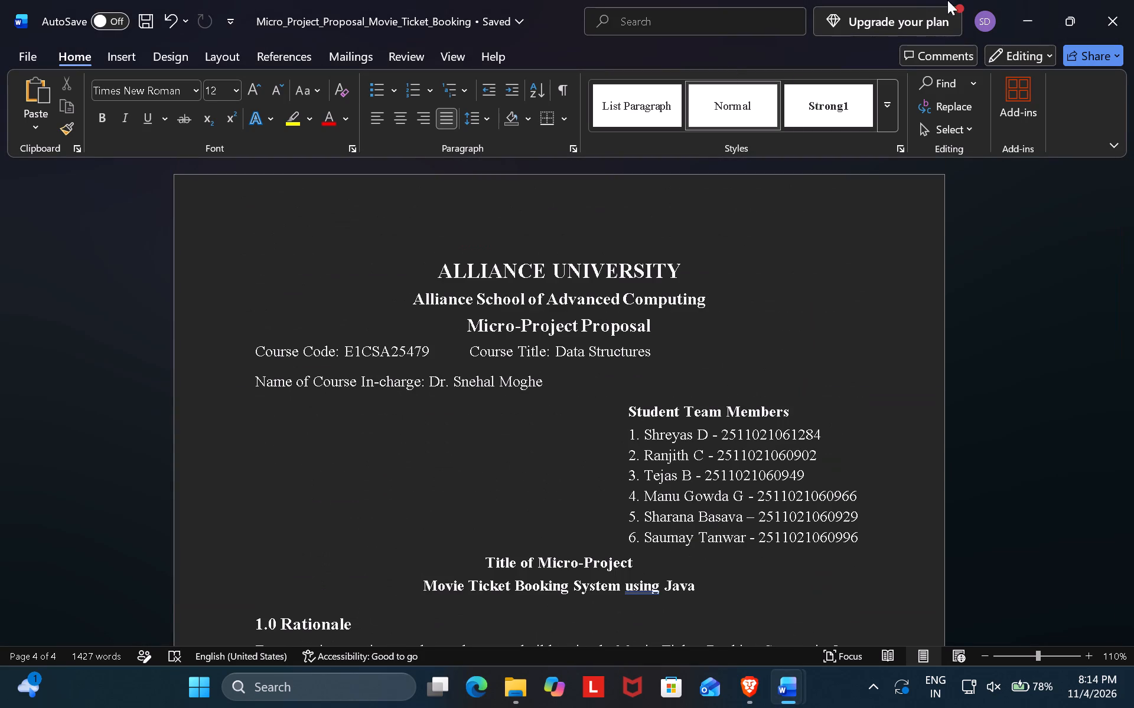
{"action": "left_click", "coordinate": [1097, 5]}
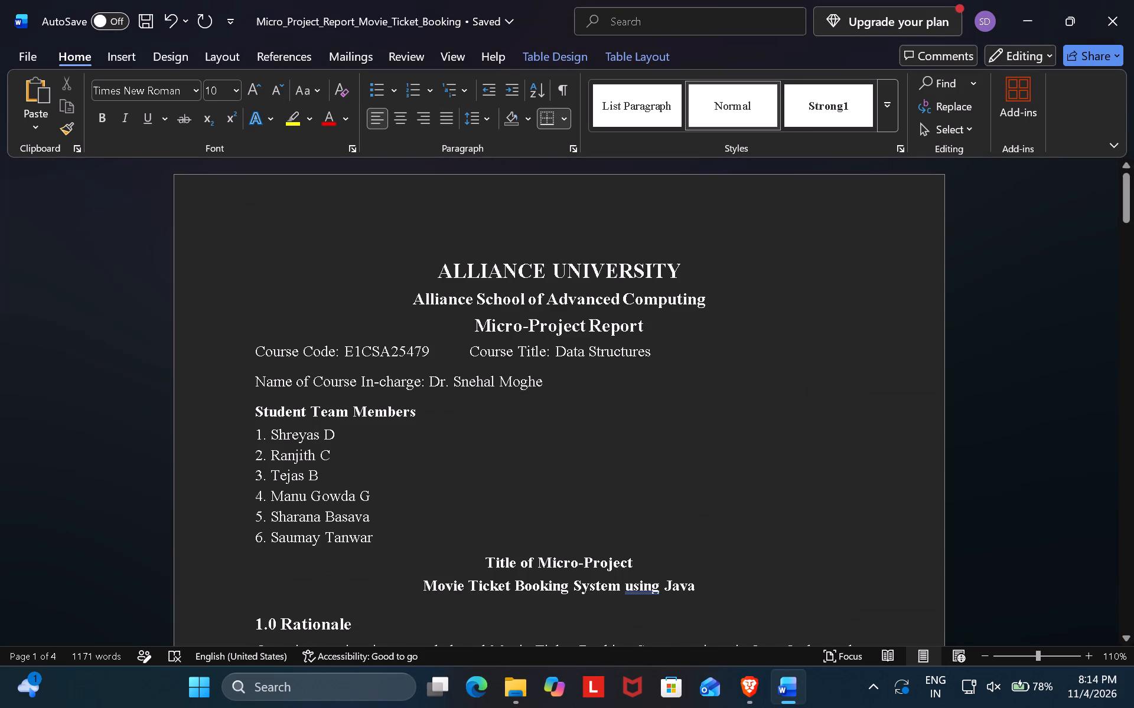
Open Micro_Project_Proposal_Movie_Ticket_Booking from the Downloads folder in File Explorer.
{"action": "scroll", "coordinate": [496, 482], "scroll_direction": "down", "scroll_amount": 1}
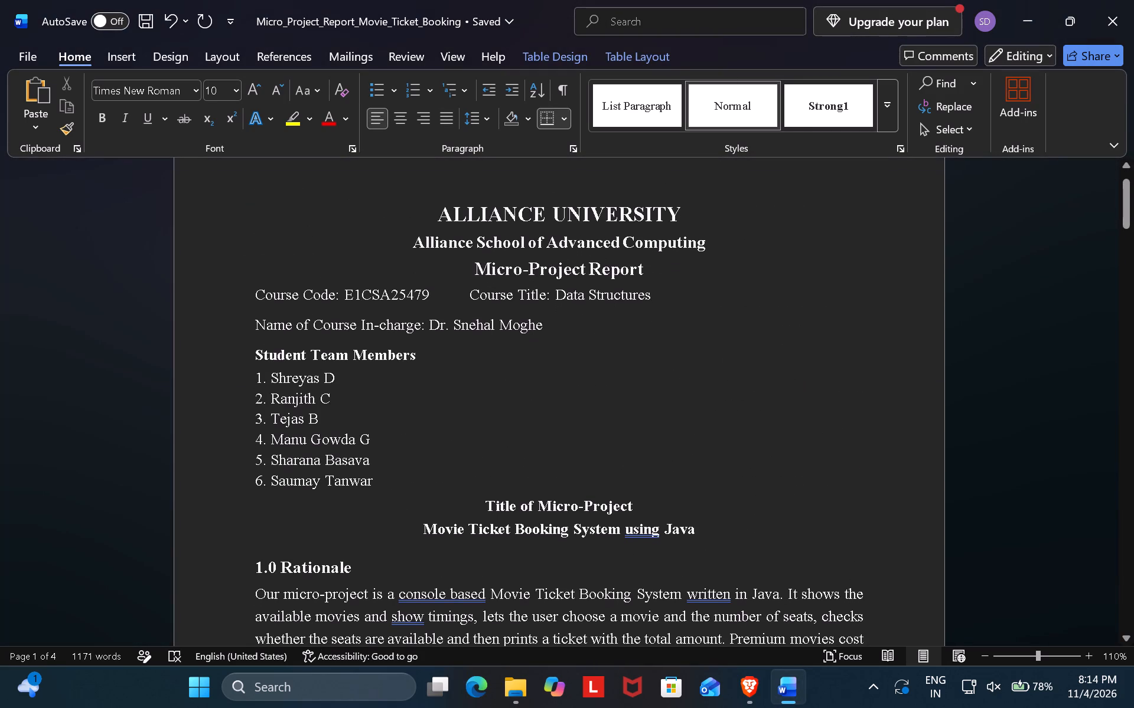
{"action": "key", "text": "alt+Tab"}
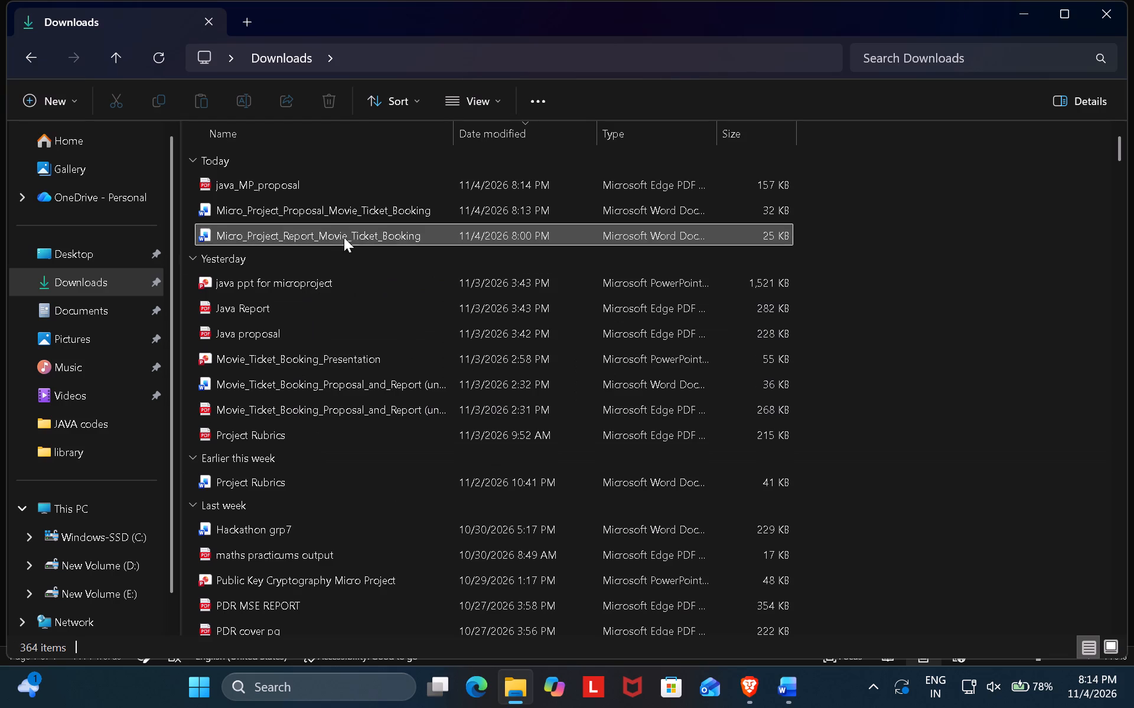
{"action": "double_click", "coordinate": [384, 217]}
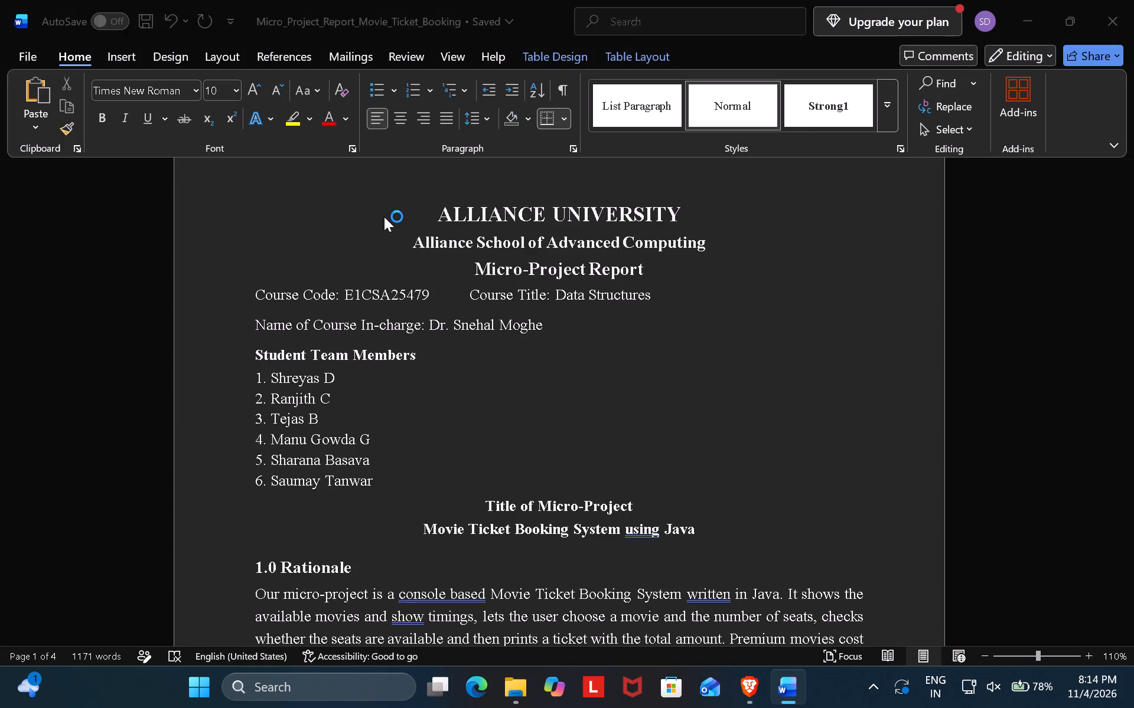
Copy the proposal's Student Team Members block, including heading and registration numbers, over the team member list in the report.
{"action": "left_click_drag", "start_coordinate": [869, 534], "coordinate": [742, 468]}
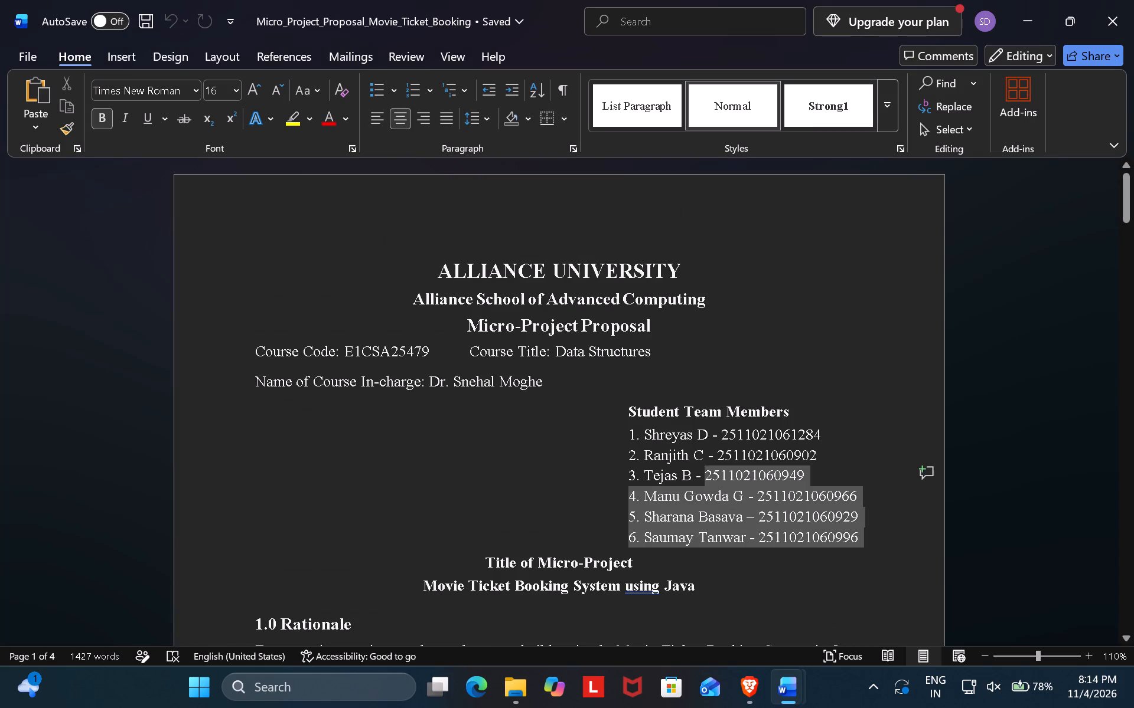
{"action": "left_click_drag", "start_coordinate": [742, 468], "coordinate": [638, 417]}
{"action": "key", "text": "ctrl+c"}
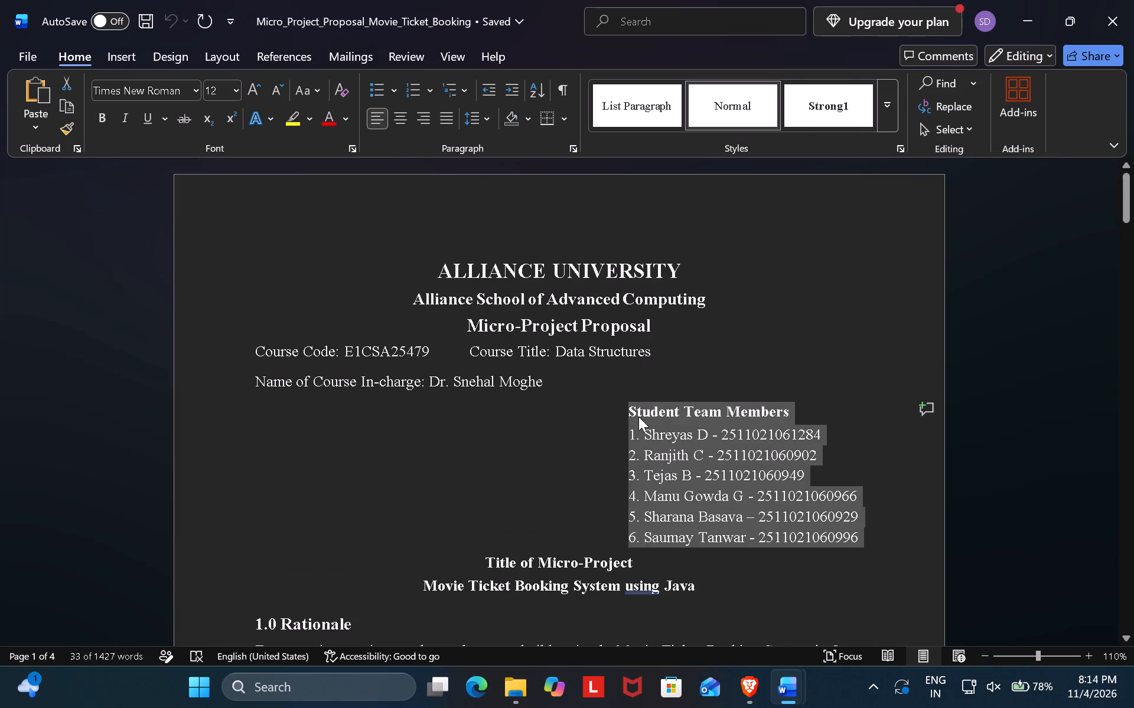
{"action": "key", "text": "alt+Tab"}
{"action": "left_click_drag", "start_coordinate": [376, 483], "coordinate": [288, 371]}
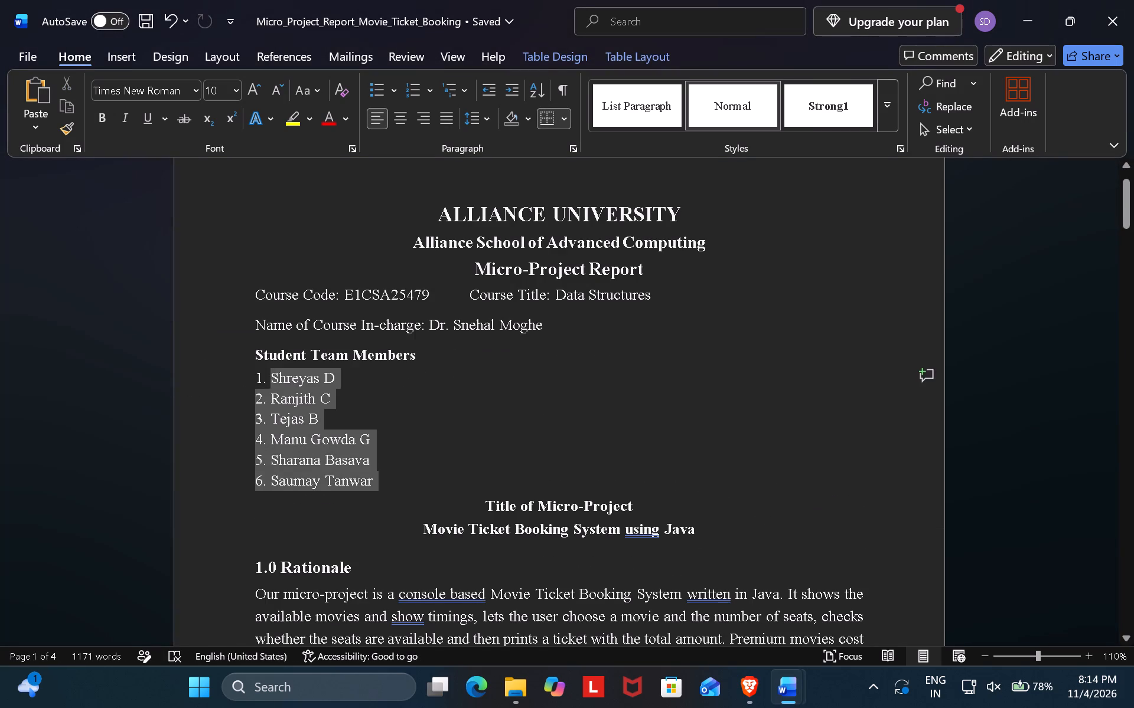
{"action": "left_click_drag", "start_coordinate": [288, 371], "coordinate": [258, 360]}
{"action": "key", "text": "ctrl+v"}
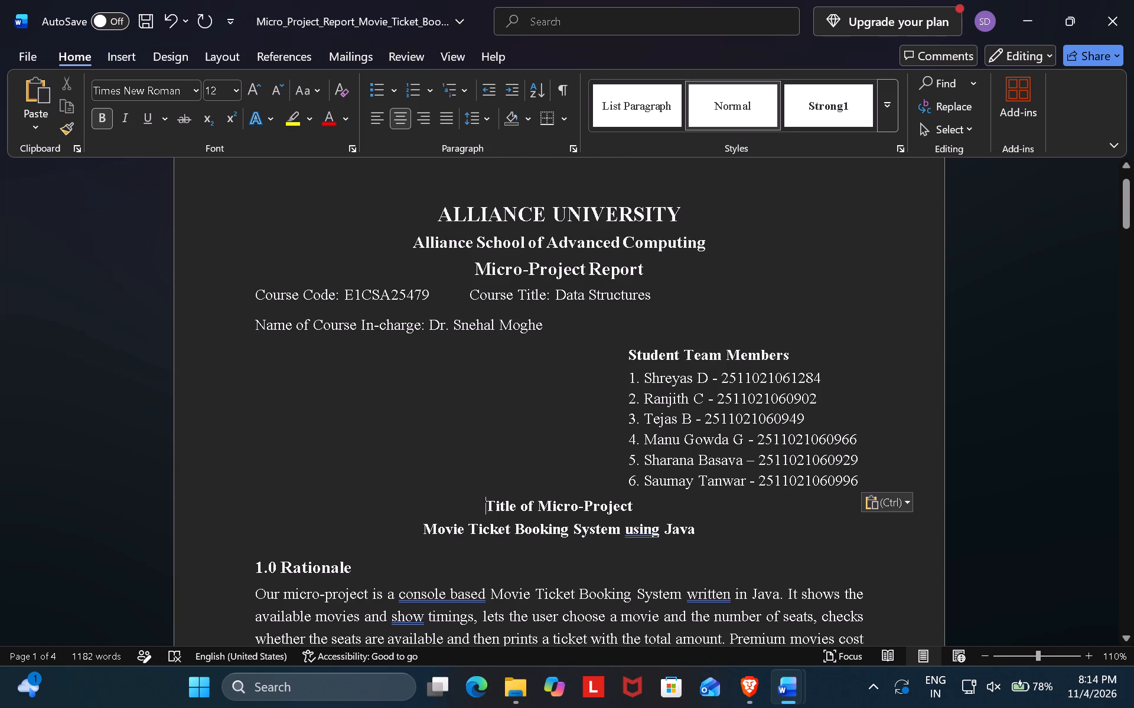
Review the full report from the title block through the references, checking its sections, tables and page footers.
{"action": "scroll", "coordinate": [586, 496], "scroll_direction": "down", "scroll_amount": 6}
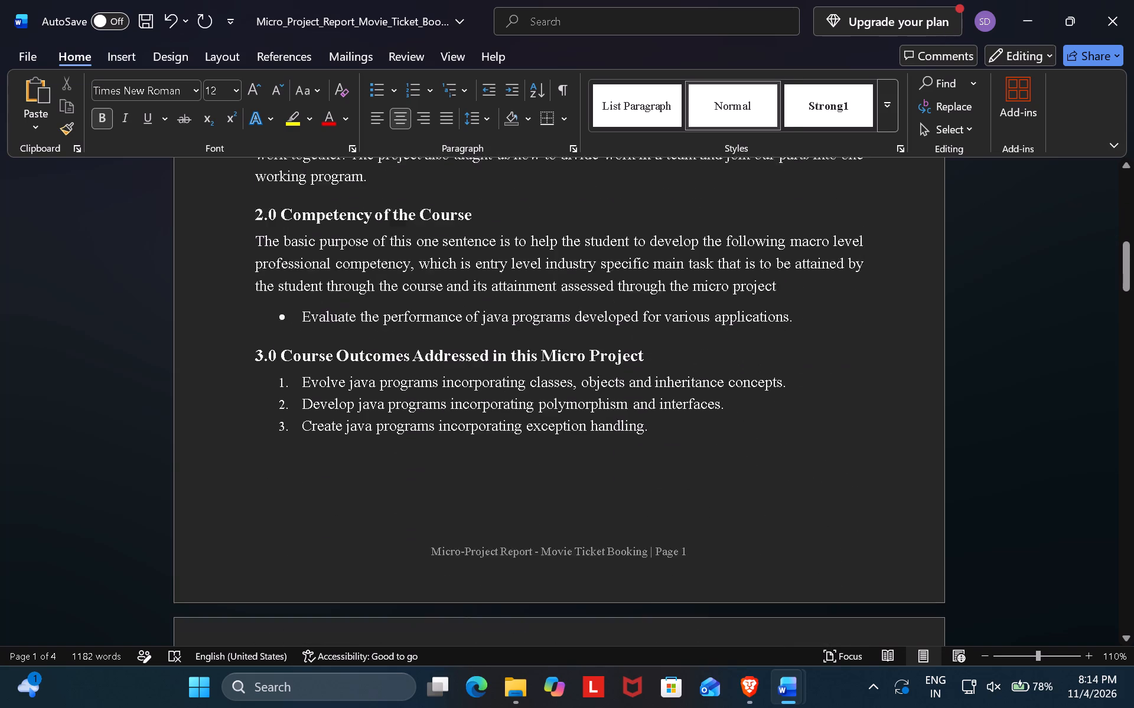
{"action": "scroll", "coordinate": [586, 496], "scroll_direction": "down", "scroll_amount": 5}
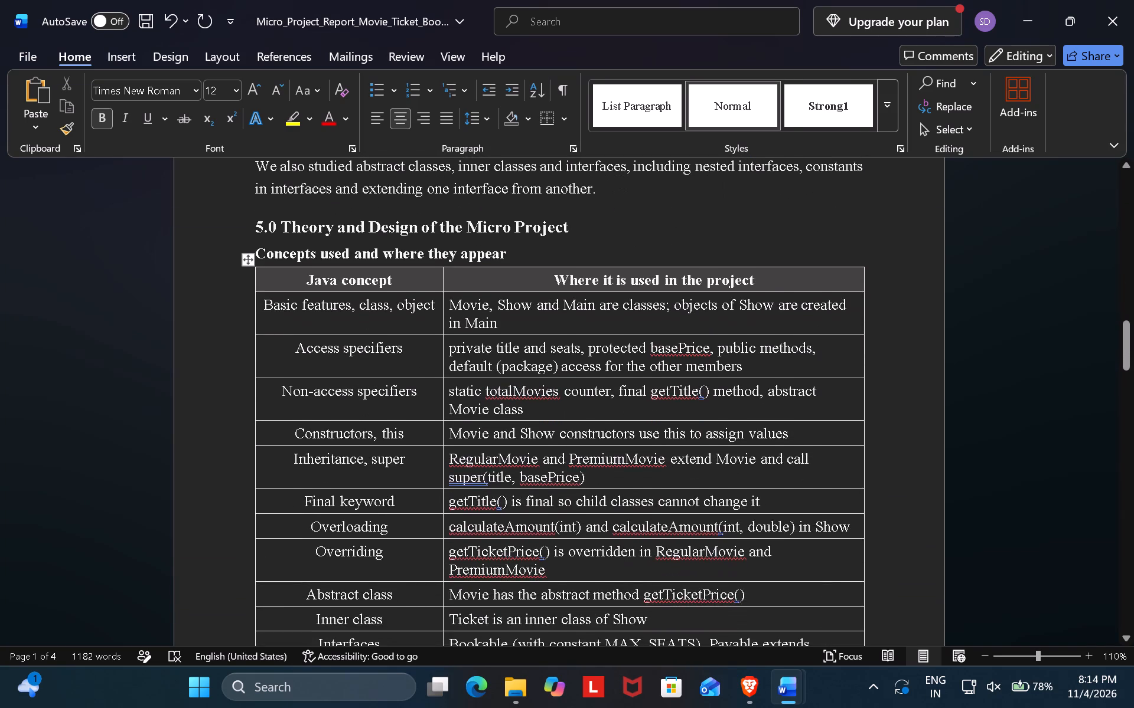
{"action": "scroll", "coordinate": [586, 496], "scroll_direction": "down", "scroll_amount": 4}
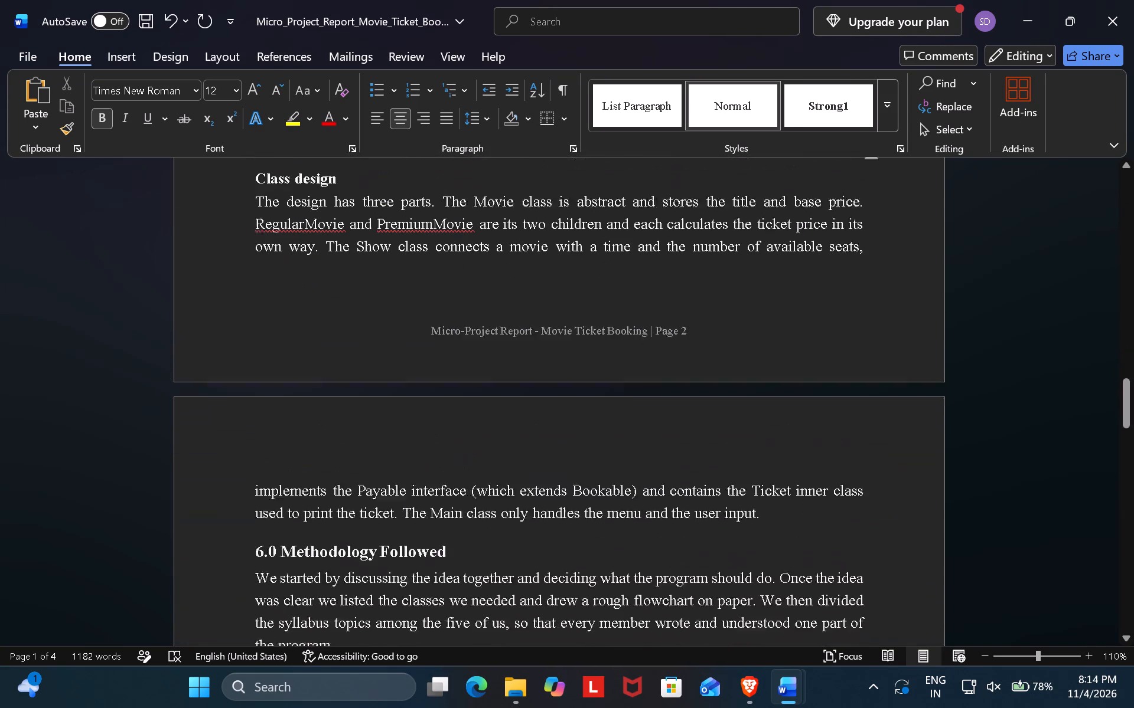
{"action": "scroll", "coordinate": [586, 496], "scroll_direction": "down", "scroll_amount": 2}
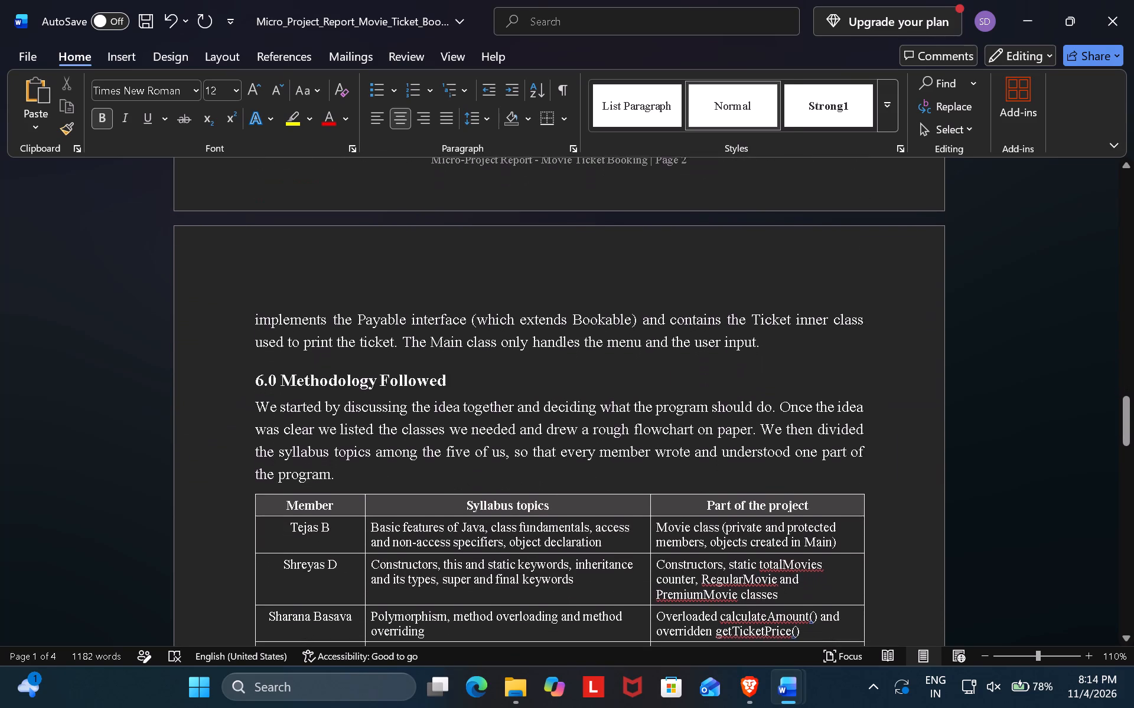
{"action": "scroll", "coordinate": [586, 496], "scroll_direction": "down", "scroll_amount": 3}
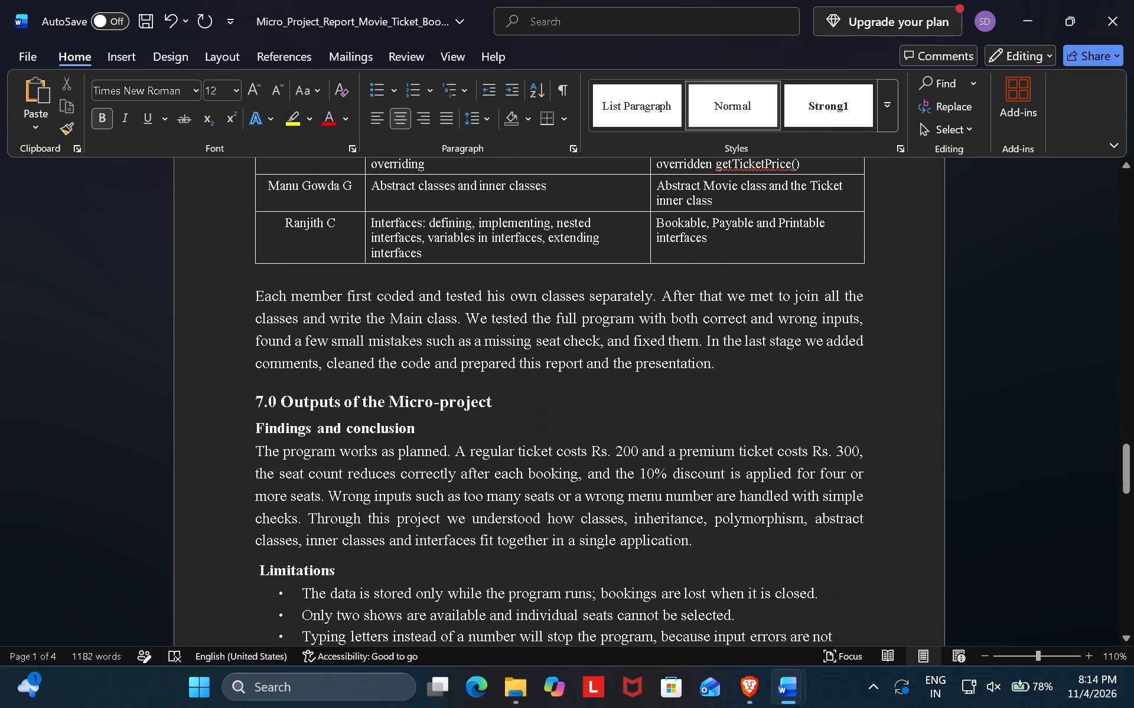
{"action": "scroll", "coordinate": [586, 496], "scroll_direction": "down", "scroll_amount": 4}
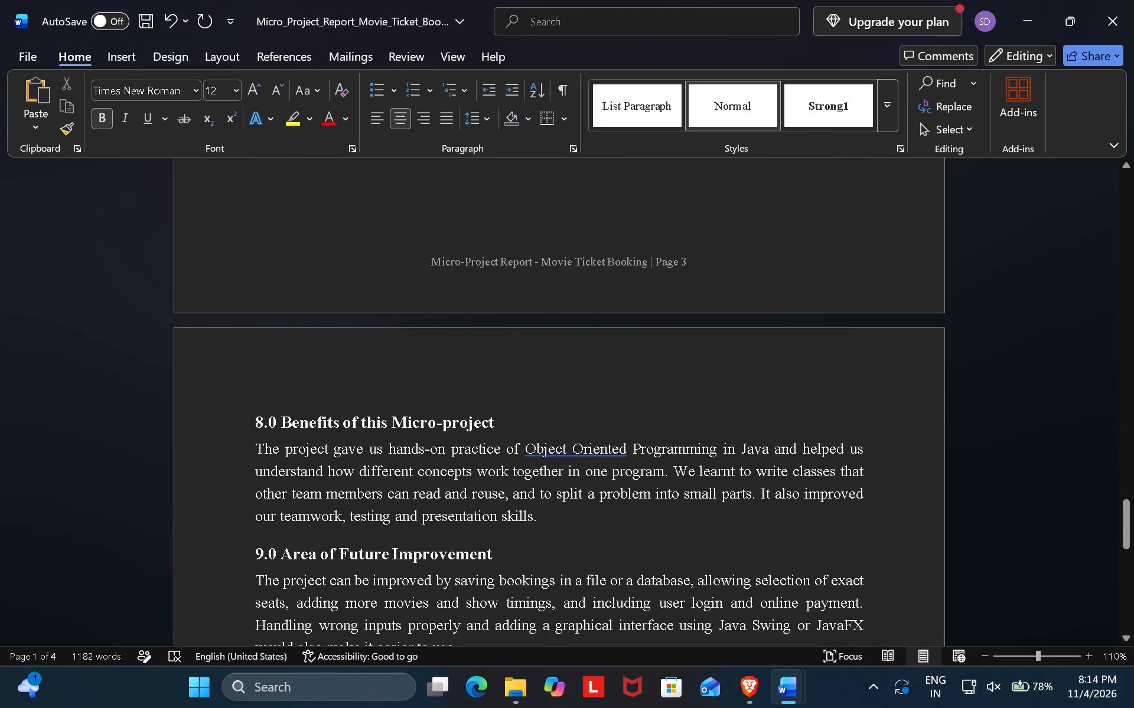
{"action": "scroll", "coordinate": [586, 496], "scroll_direction": "down", "scroll_amount": 4}
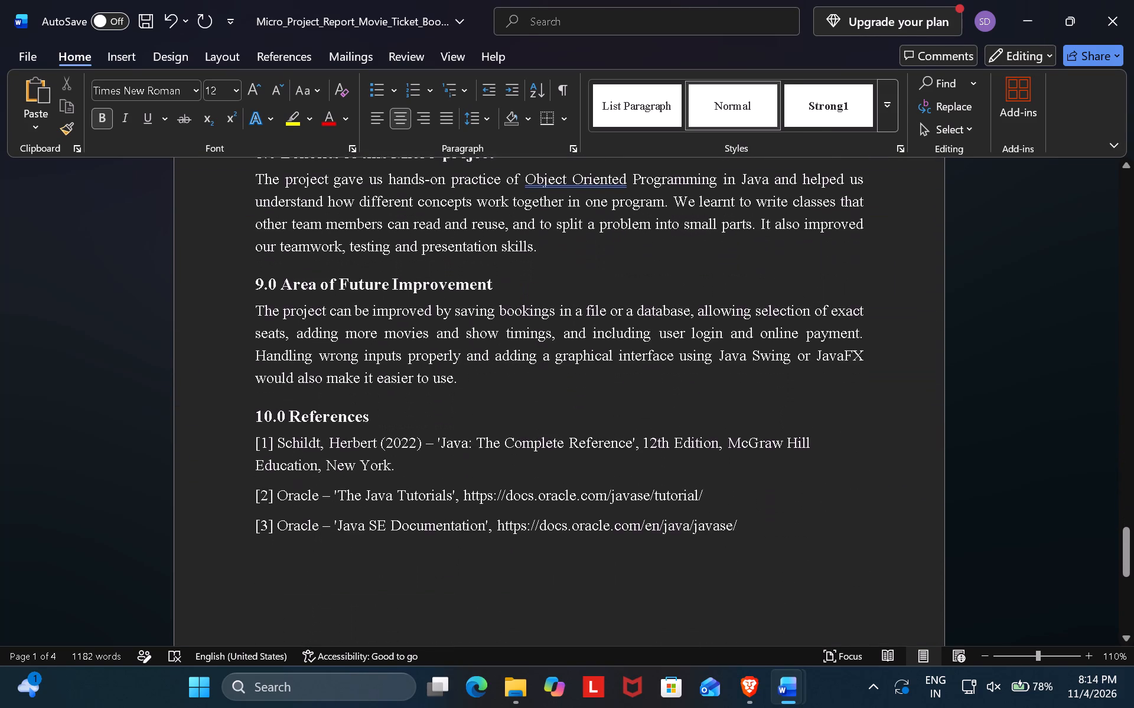
{"action": "scroll", "coordinate": [586, 496], "scroll_direction": "down", "scroll_amount": 1}
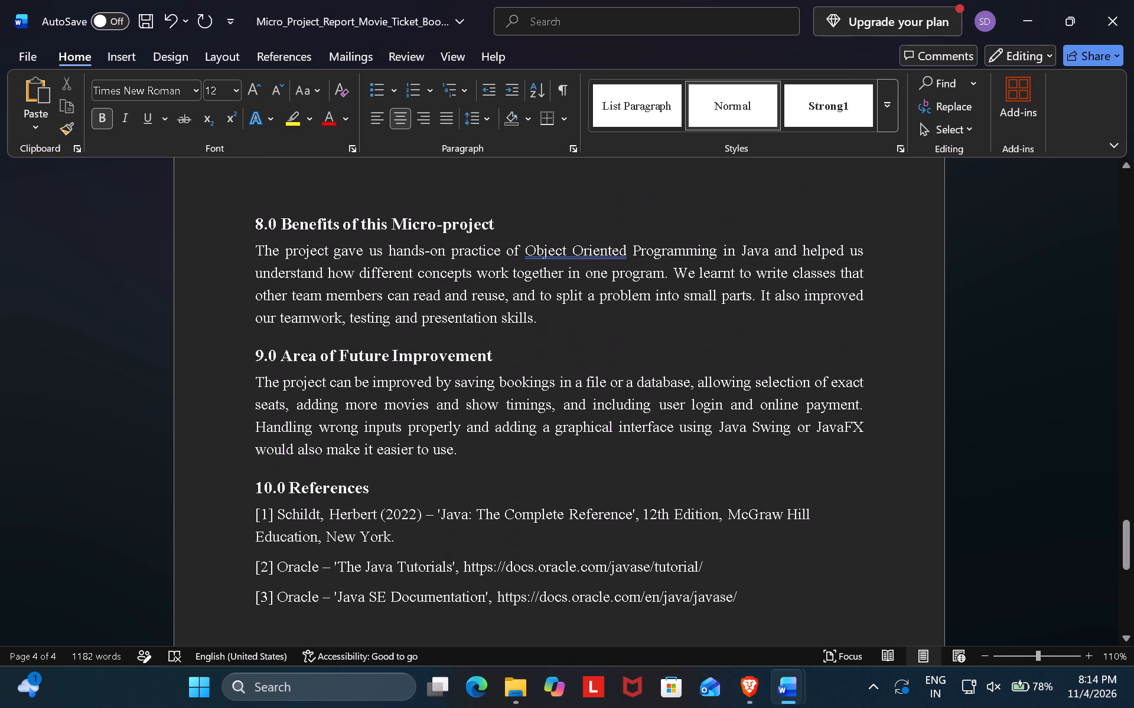
{"action": "scroll", "coordinate": [586, 496], "scroll_direction": "down", "scroll_amount": 1}
{"action": "scroll", "coordinate": [586, 496], "scroll_direction": "up", "scroll_amount": 1}
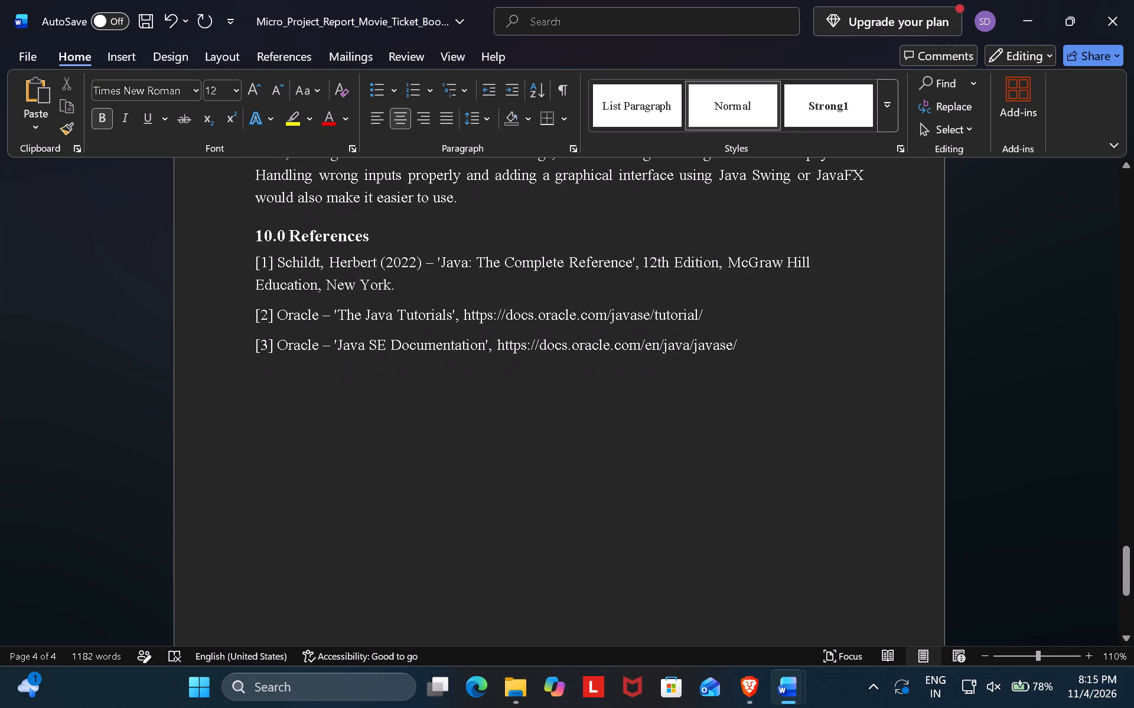
{"action": "scroll", "coordinate": [586, 496], "scroll_direction": "up", "scroll_amount": 2}
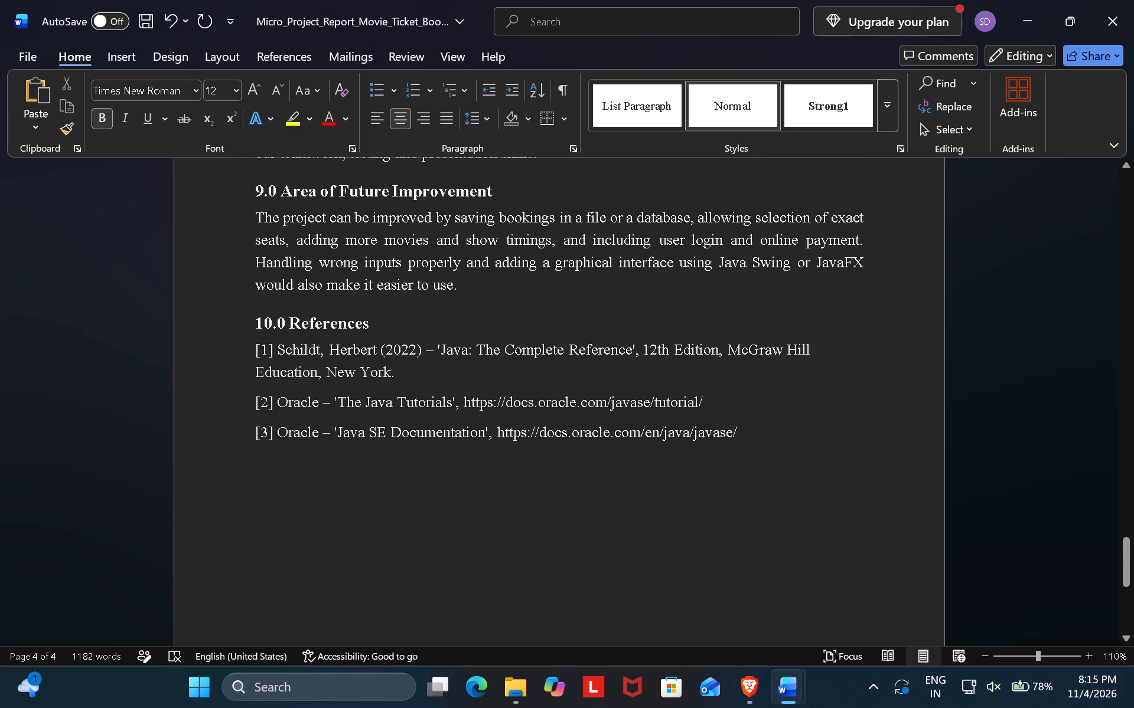
{"action": "scroll", "coordinate": [586, 496], "scroll_direction": "up", "scroll_amount": 2}
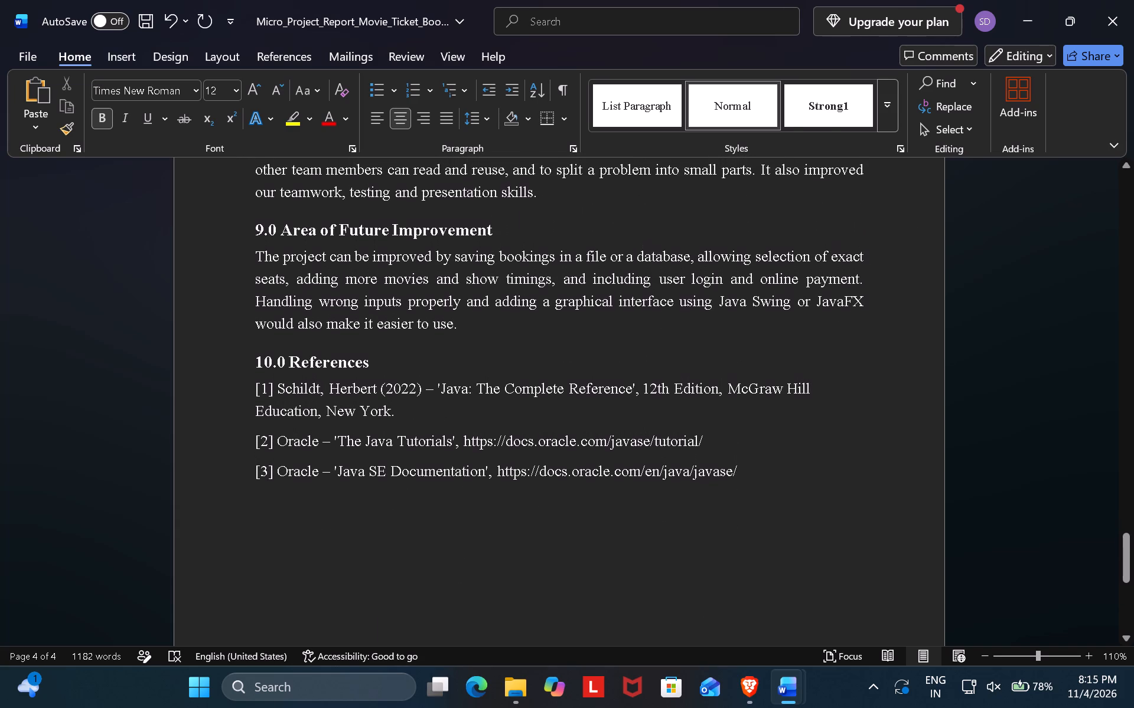
{"action": "scroll", "coordinate": [586, 496], "scroll_direction": "up", "scroll_amount": 2}
{"action": "scroll", "coordinate": [586, 496], "scroll_direction": "up", "scroll_amount": 20}
{"action": "scroll", "coordinate": [586, 496], "scroll_direction": "up", "scroll_amount": 2}
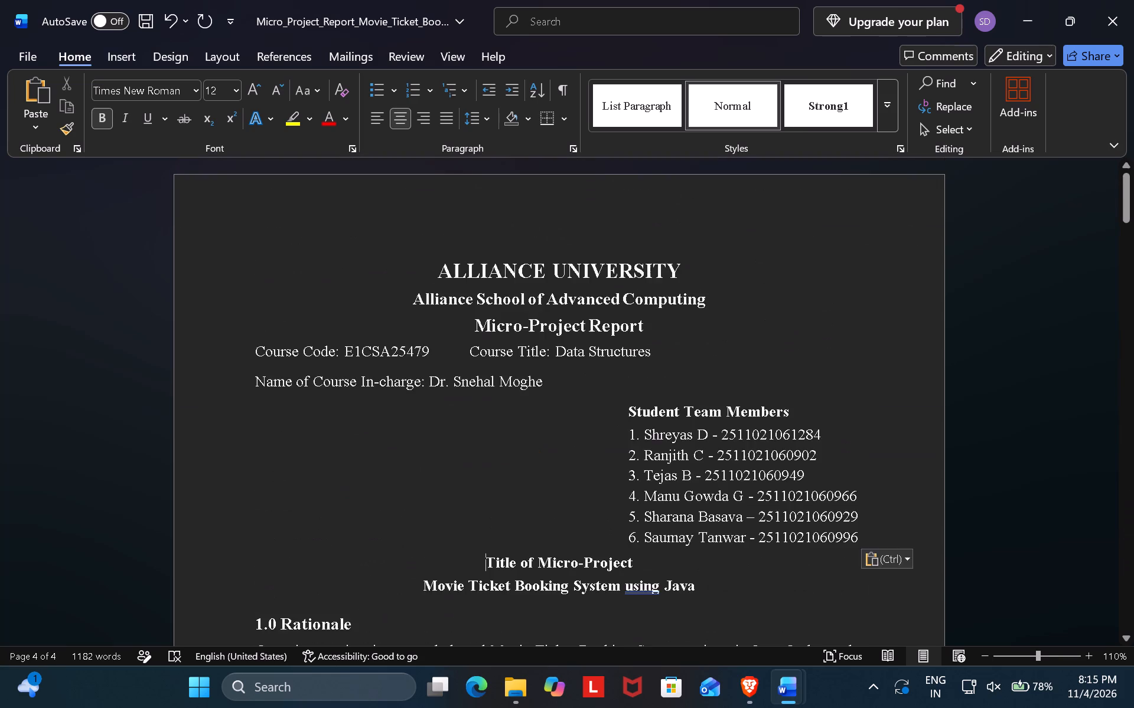
{"action": "scroll", "coordinate": [586, 496], "scroll_direction": "up", "scroll_amount": 7}
Save the report document.
{"action": "key", "text": "ctrl+s"}
Export the report as a PDF named java_MP_Report in the Downloads folder.
{"action": "scroll", "coordinate": [586, 496], "scroll_direction": "down", "scroll_amount": 5}
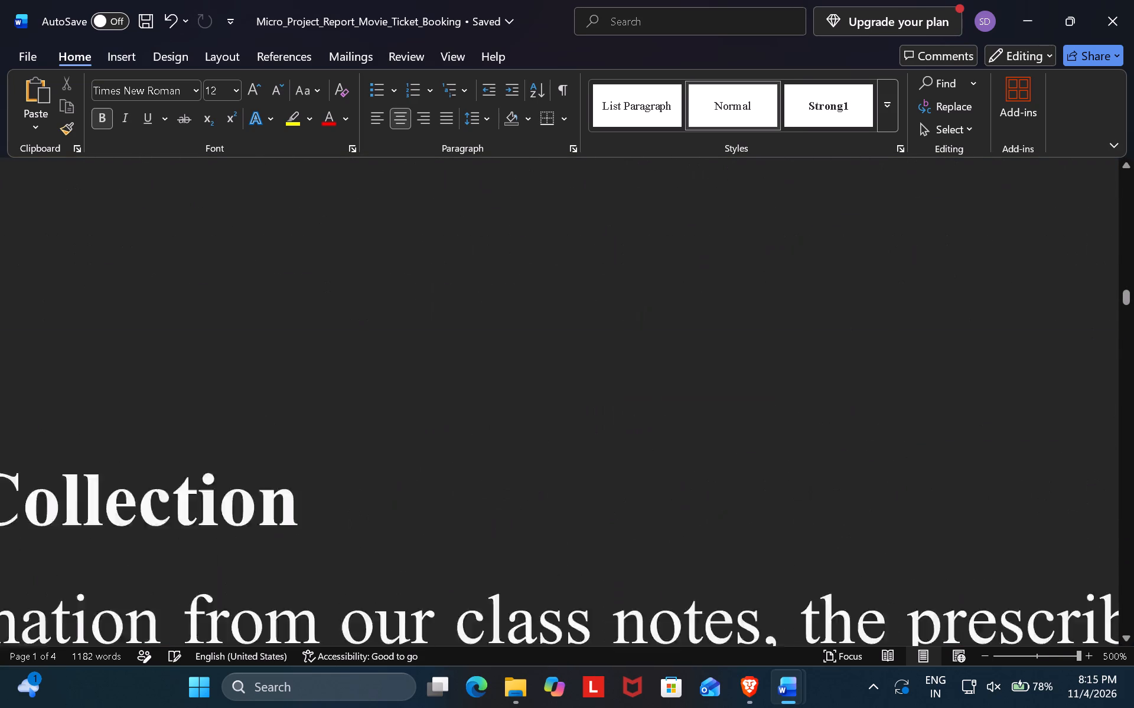
{"action": "scroll", "coordinate": [586, 496], "scroll_direction": "down", "scroll_amount": 20, "text": "ctrl"}
{"action": "scroll", "coordinate": [586, 496], "scroll_direction": "down", "scroll_amount": 7, "text": "ctrl"}
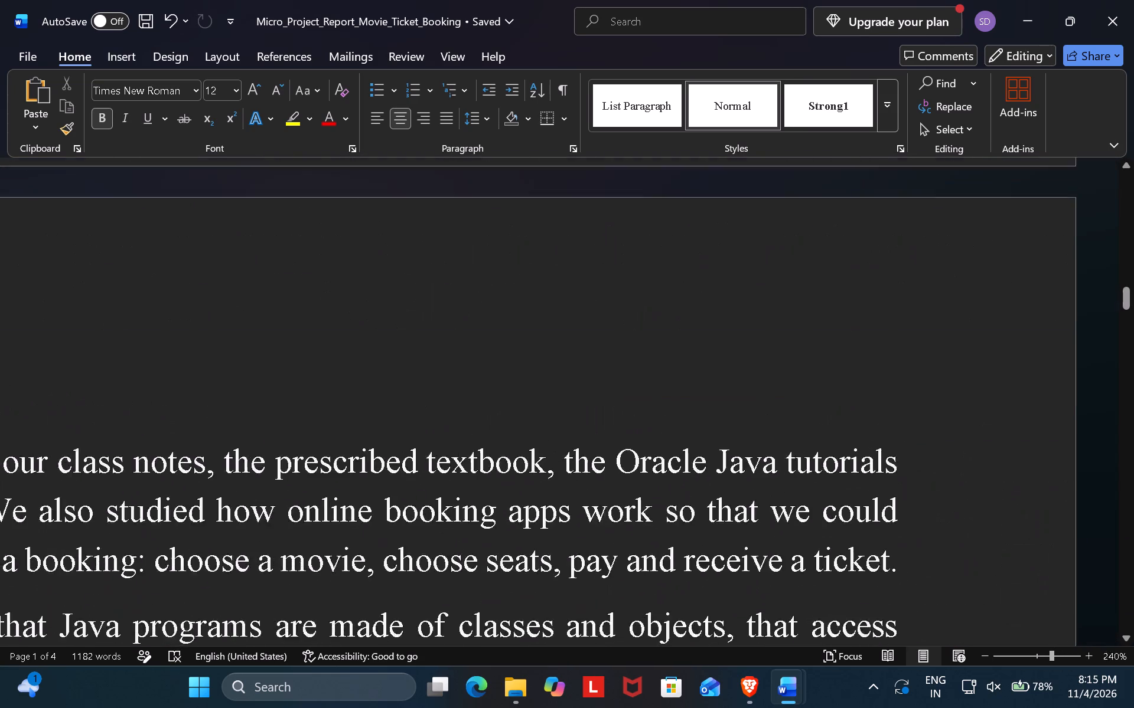
{"action": "scroll", "coordinate": [586, 496], "scroll_direction": "down", "scroll_amount": 10, "text": "ctrl"}
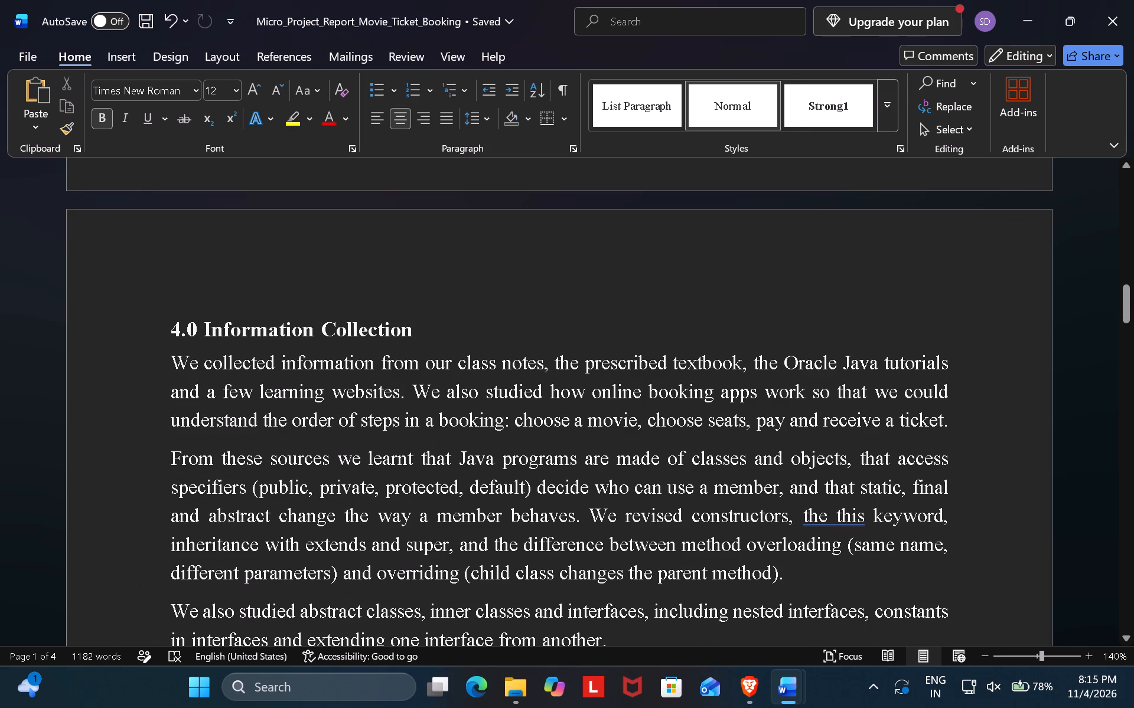
{"action": "scroll", "coordinate": [604, 516], "scroll_direction": "down", "scroll_amount": 2, "text": "ctrl"}
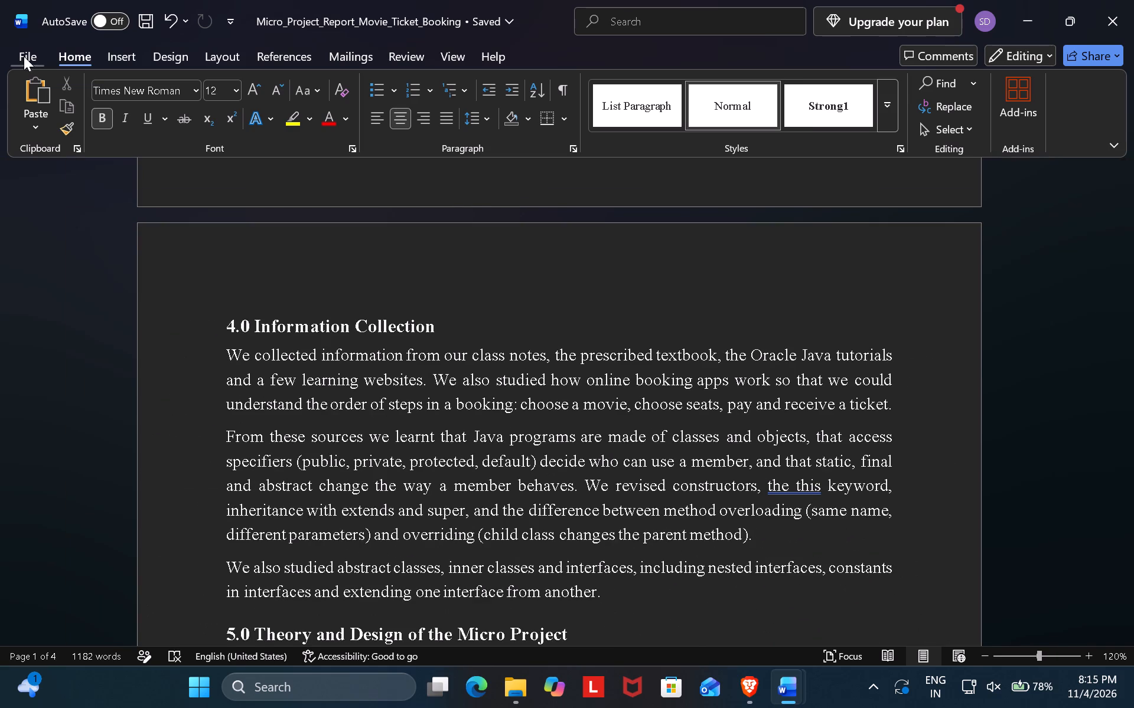
{"action": "left_click", "coordinate": [24, 56]}
{"action": "left_click", "coordinate": [58, 399]}
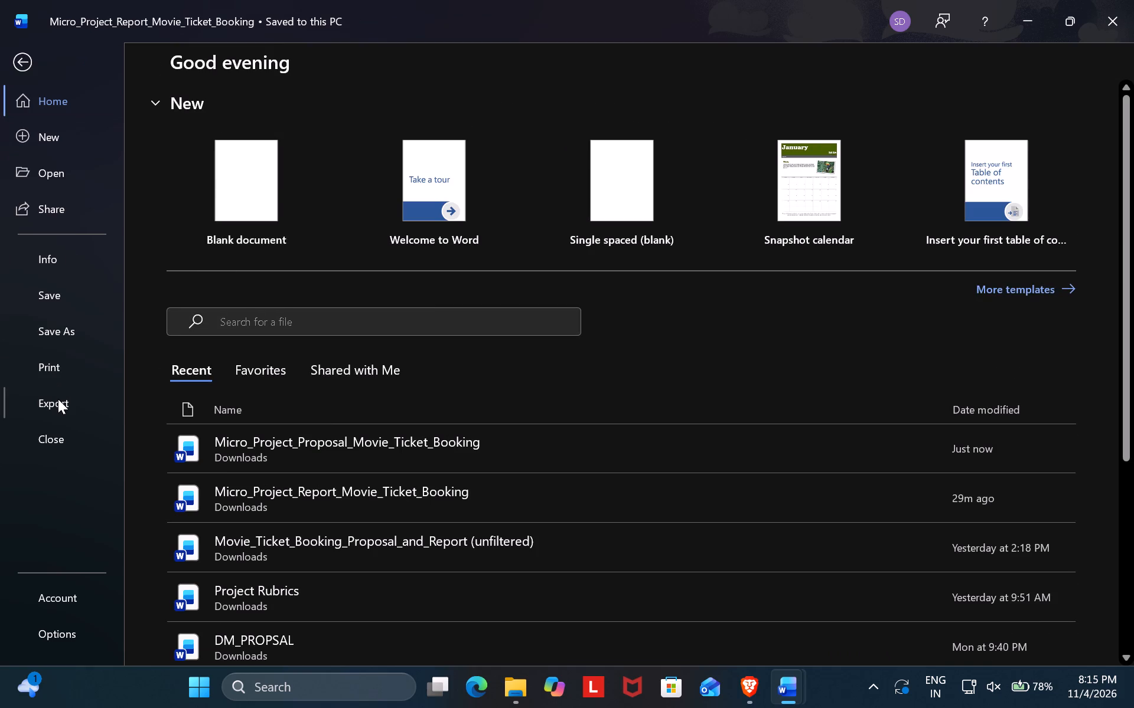
{"action": "left_click", "coordinate": [512, 222]}
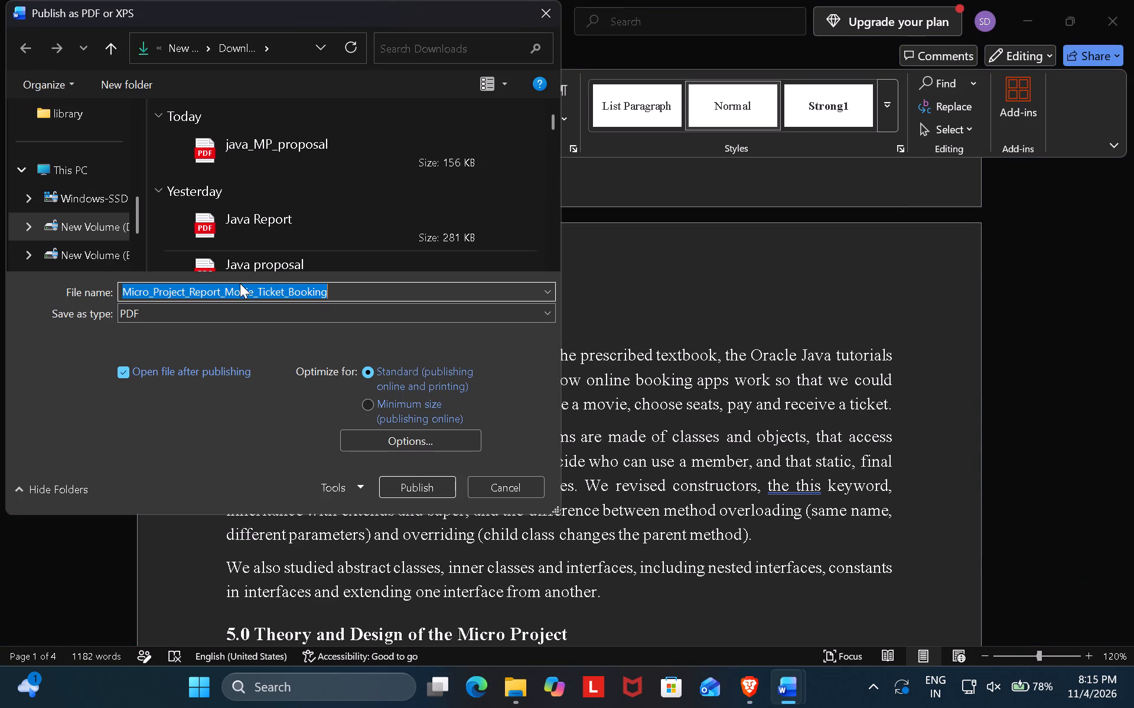
{"action": "key", "text": "BackSpace"}
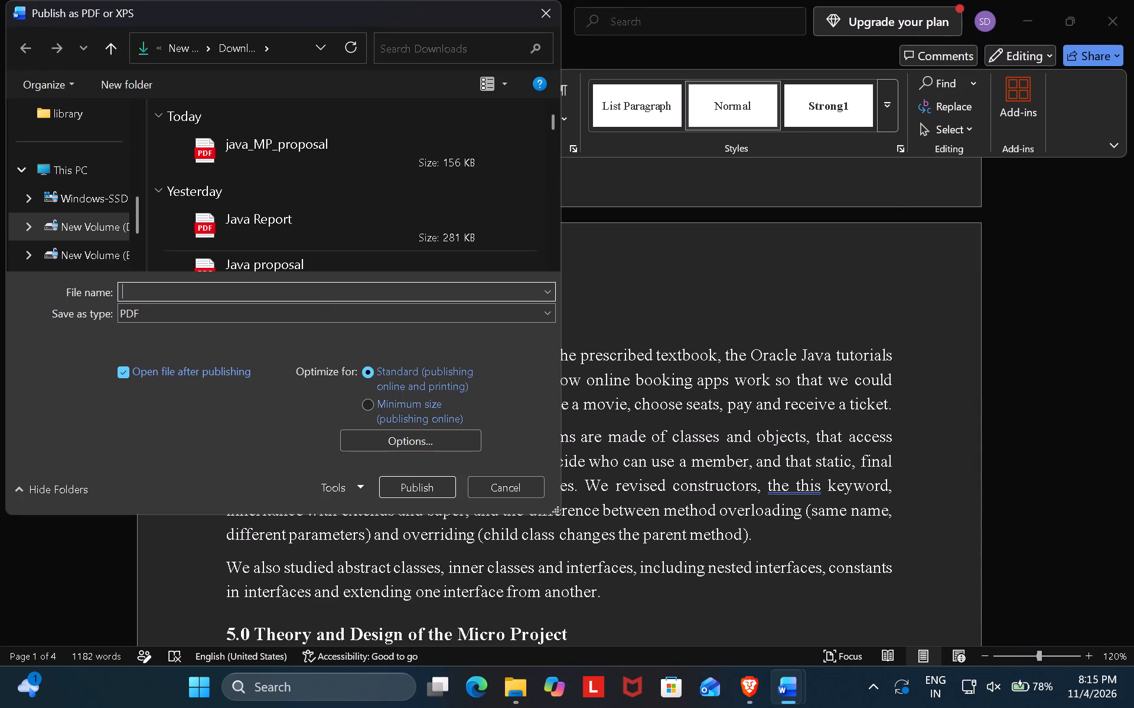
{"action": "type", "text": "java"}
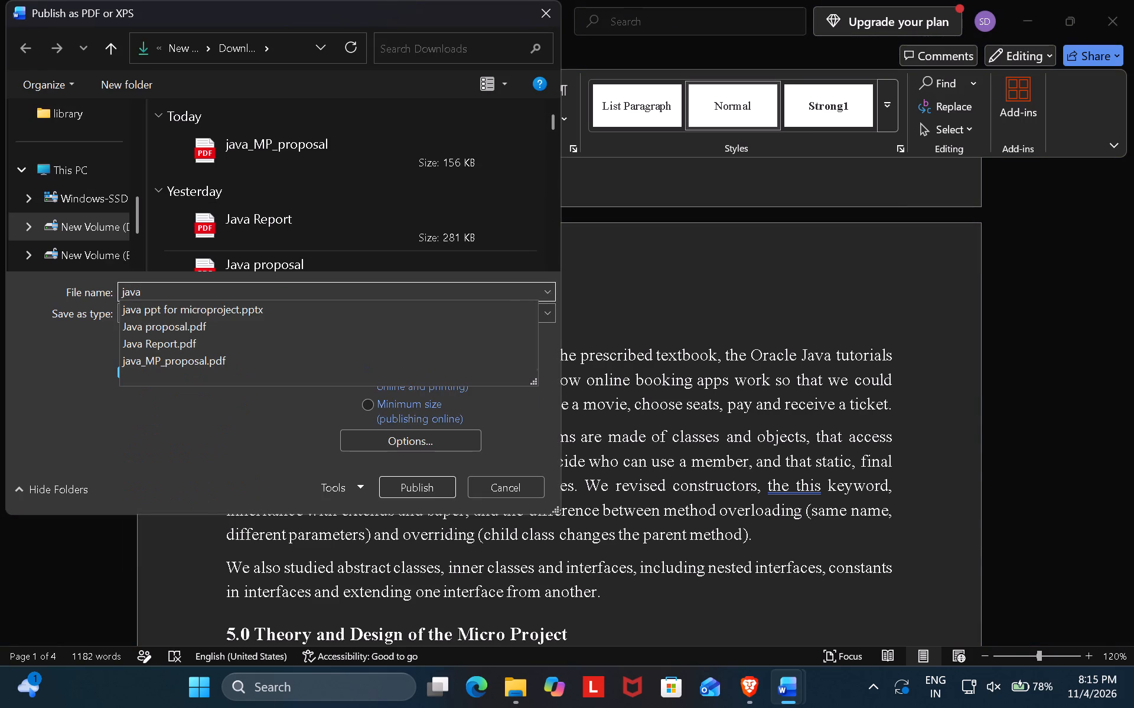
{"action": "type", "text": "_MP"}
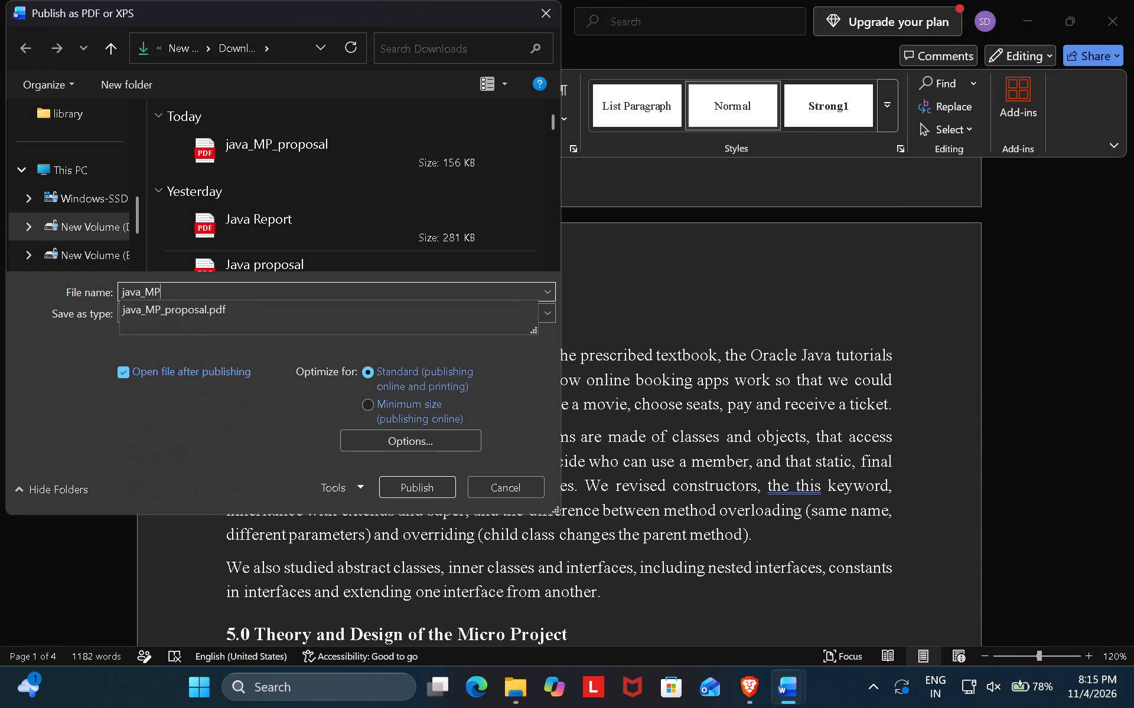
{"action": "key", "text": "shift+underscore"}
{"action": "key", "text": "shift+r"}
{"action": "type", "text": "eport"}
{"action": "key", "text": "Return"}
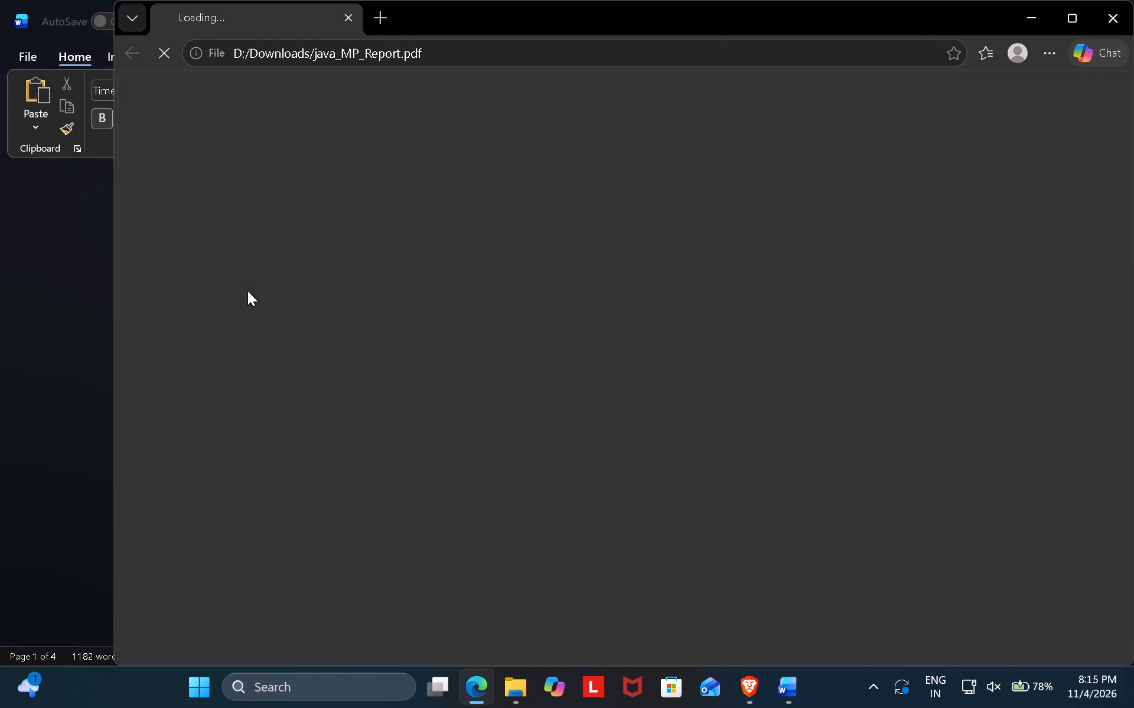
Check all pages of the exported java_MP_Report PDF, including tables and footers, and close it.
{"action": "scroll", "coordinate": [794, 441], "scroll_direction": "down", "scroll_amount": 2}
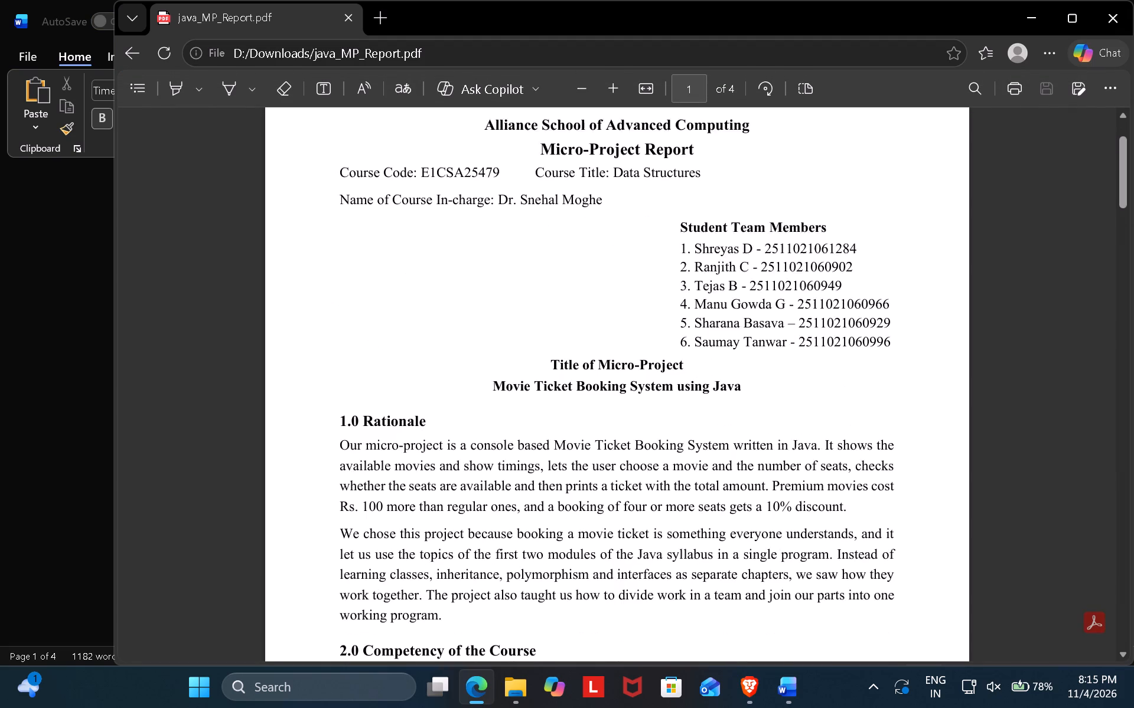
{"action": "scroll", "coordinate": [794, 441], "scroll_direction": "down", "scroll_amount": 9}
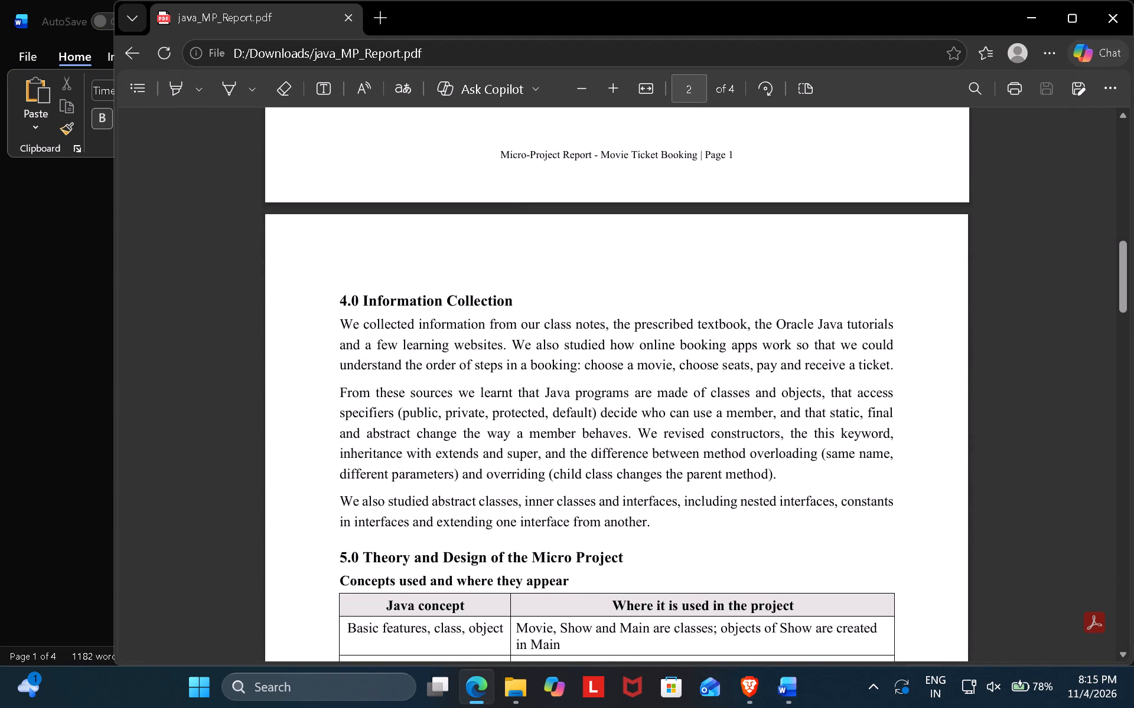
{"action": "scroll", "coordinate": [794, 441], "scroll_direction": "down", "scroll_amount": 7}
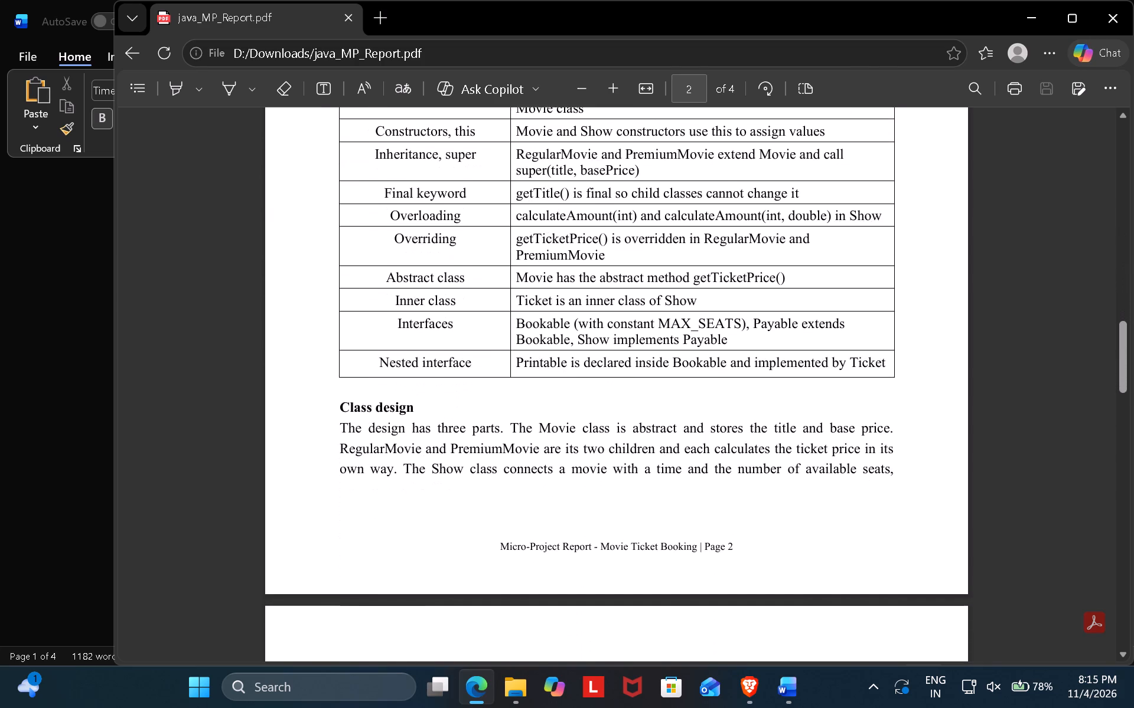
{"action": "scroll", "coordinate": [794, 441], "scroll_direction": "down", "scroll_amount": 7}
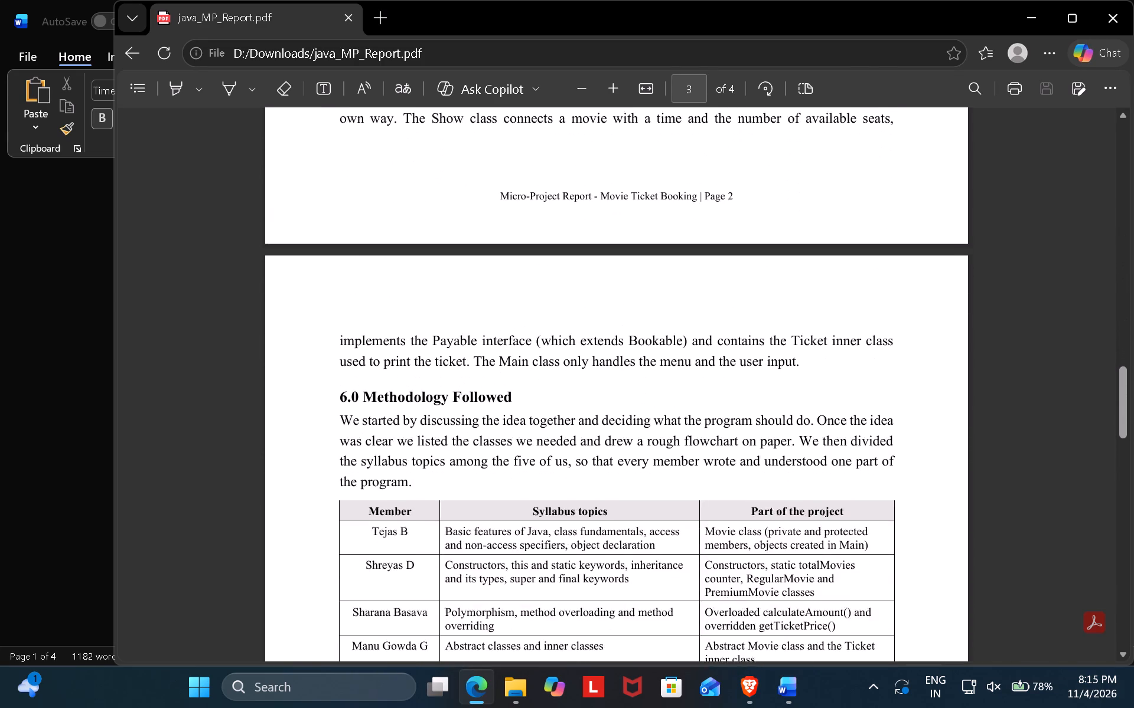
{"action": "scroll", "coordinate": [794, 441], "scroll_direction": "down", "scroll_amount": 4}
{"action": "scroll", "coordinate": [794, 441], "scroll_direction": "up", "scroll_amount": 2}
{"action": "scroll", "coordinate": [794, 441], "scroll_direction": "down", "scroll_amount": 3}
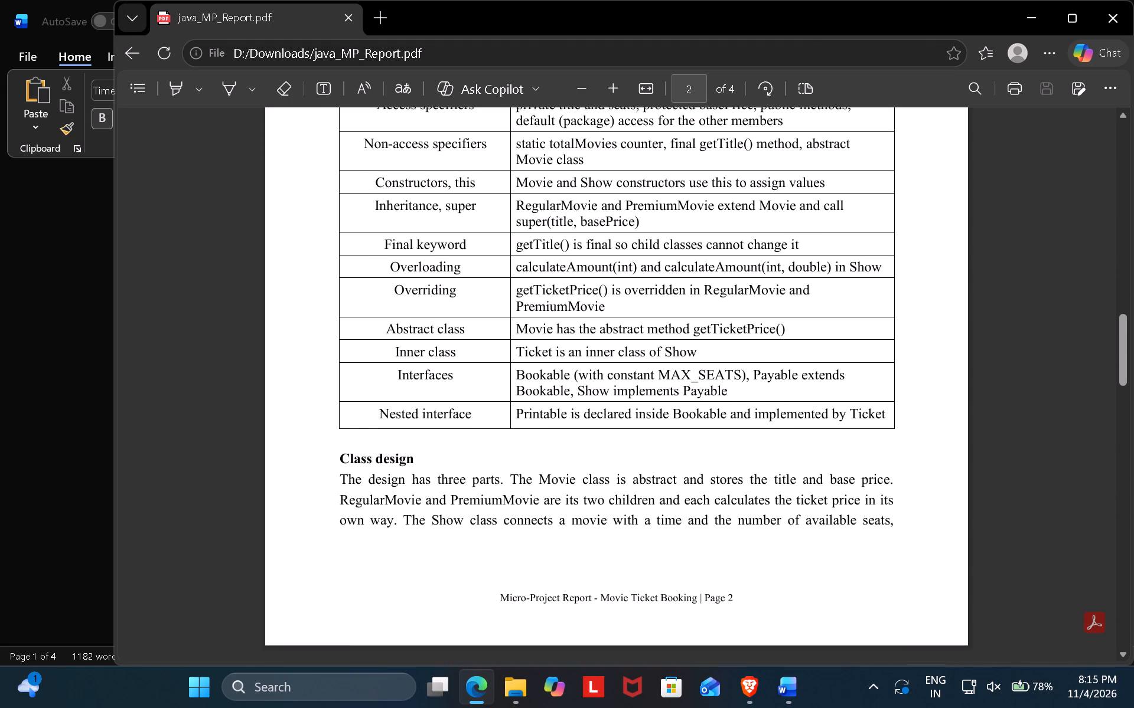
{"action": "scroll", "coordinate": [794, 441], "scroll_direction": "down", "scroll_amount": 3}
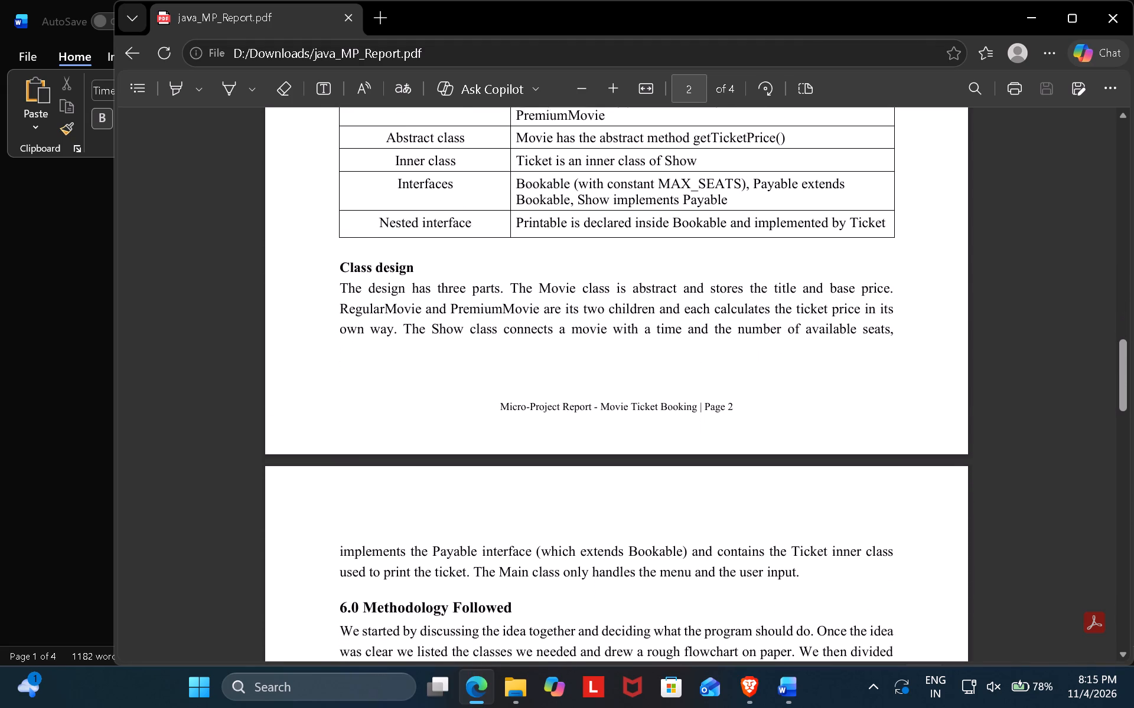
{"action": "scroll", "coordinate": [794, 441], "scroll_direction": "down", "scroll_amount": 3}
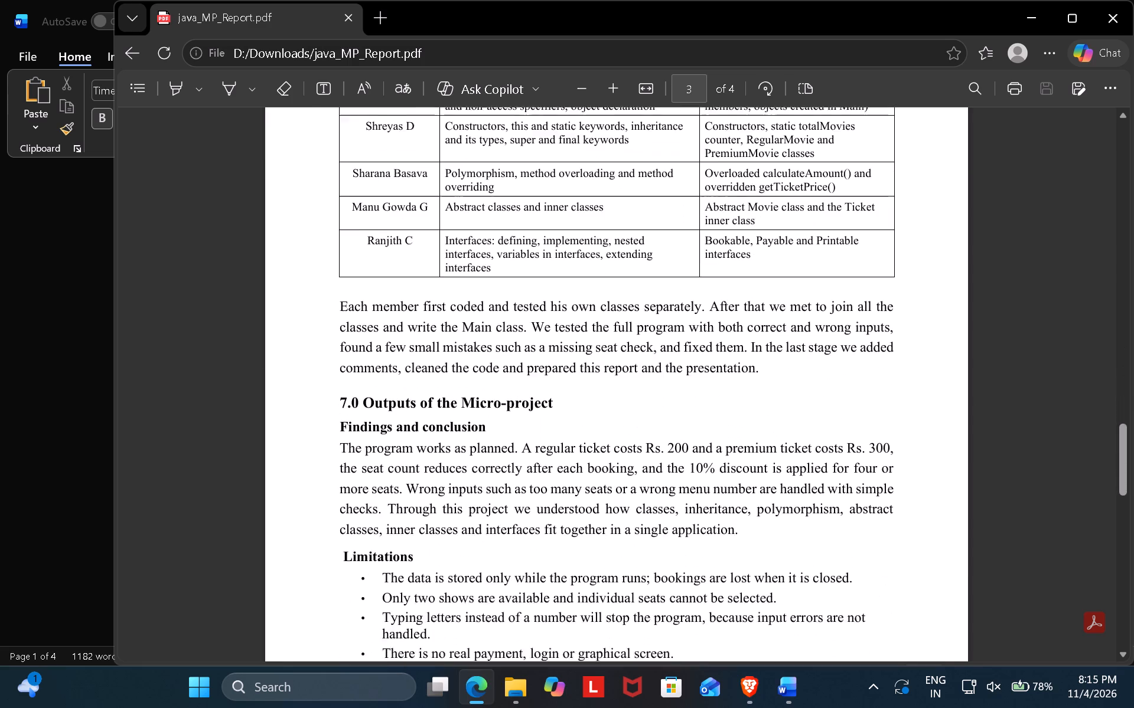
{"action": "scroll", "coordinate": [794, 441], "scroll_direction": "down", "scroll_amount": 5}
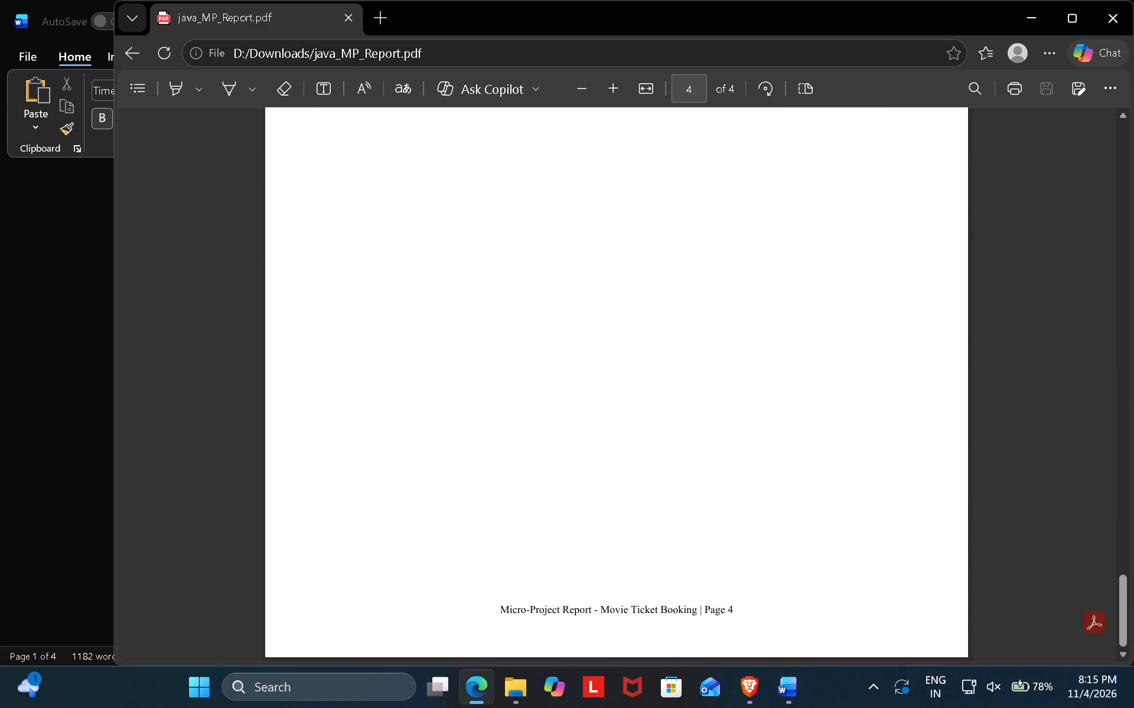
{"action": "scroll", "coordinate": [794, 441], "scroll_direction": "down", "scroll_amount": 2}
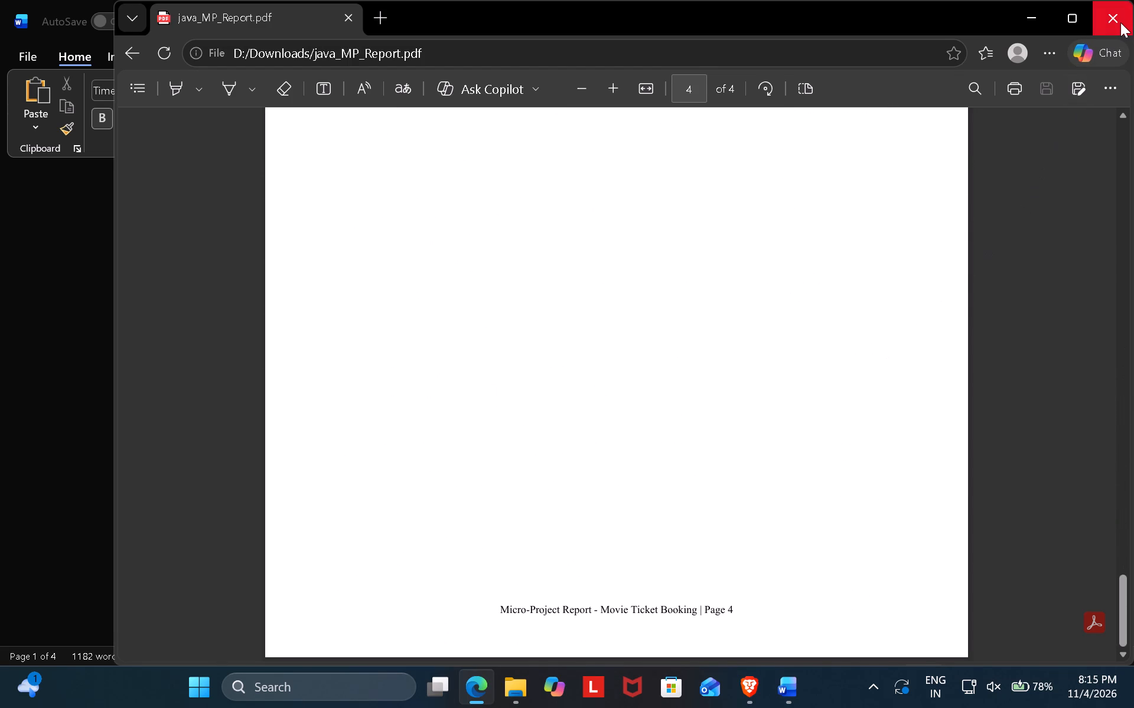
{"action": "left_click", "coordinate": [1120, 22]}
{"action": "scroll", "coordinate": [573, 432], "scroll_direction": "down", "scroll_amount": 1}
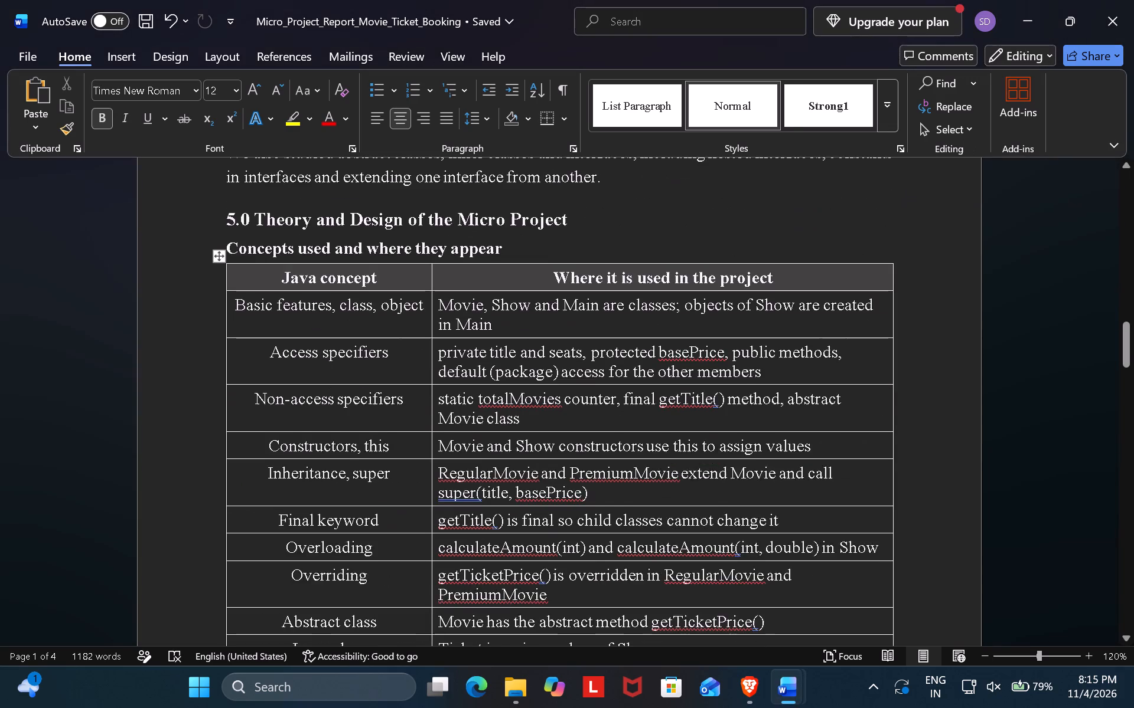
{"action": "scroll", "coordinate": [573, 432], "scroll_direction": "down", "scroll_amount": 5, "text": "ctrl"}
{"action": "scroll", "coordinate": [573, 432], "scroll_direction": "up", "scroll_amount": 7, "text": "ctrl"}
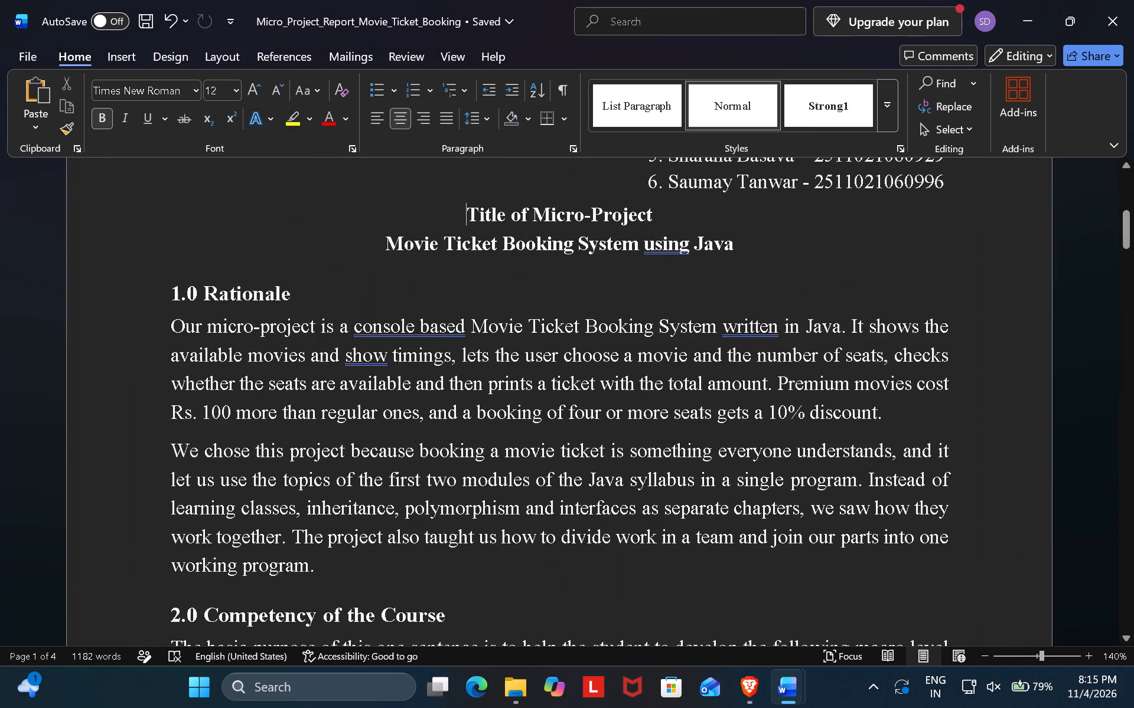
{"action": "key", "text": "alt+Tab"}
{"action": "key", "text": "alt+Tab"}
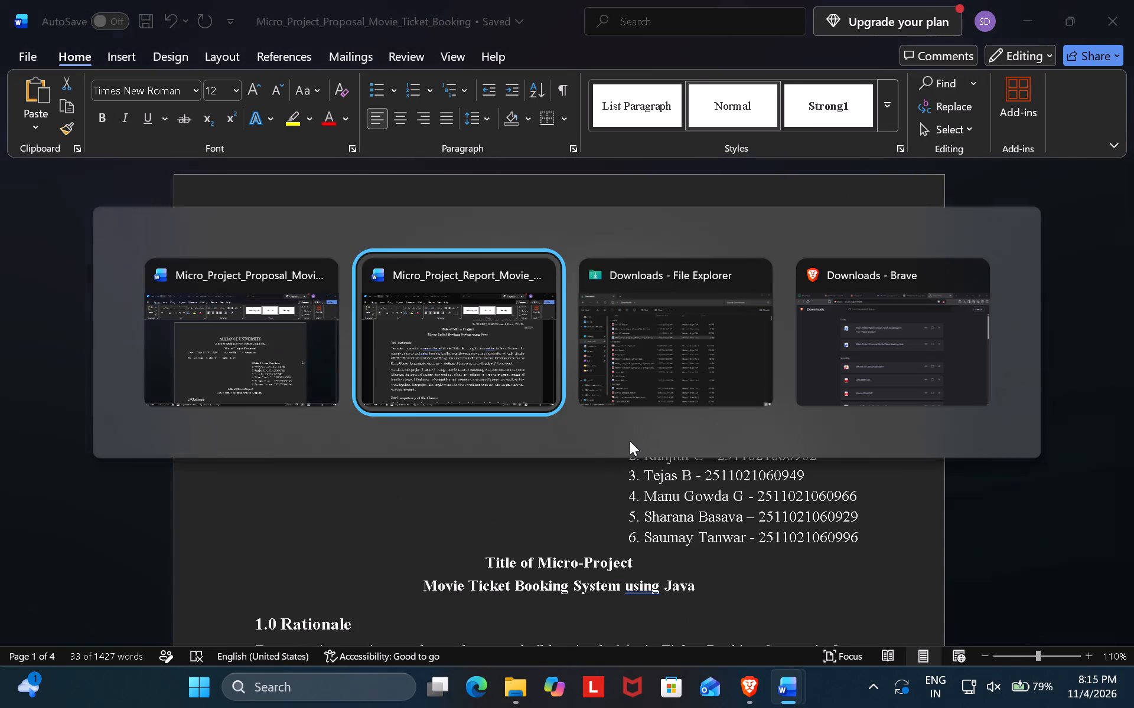